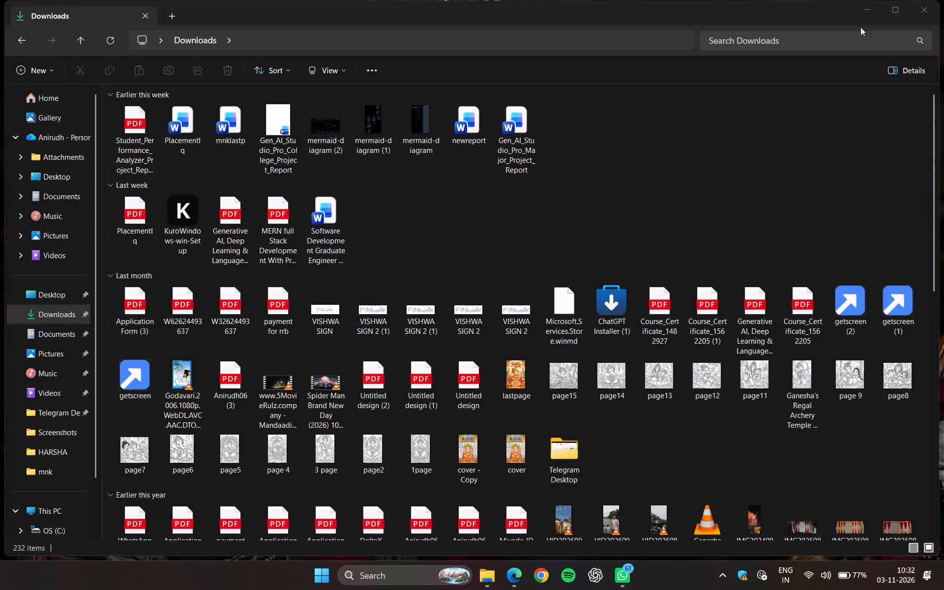
Minimize the Downloads folder window.
{"action": "left_click", "coordinate": [865, 17]}
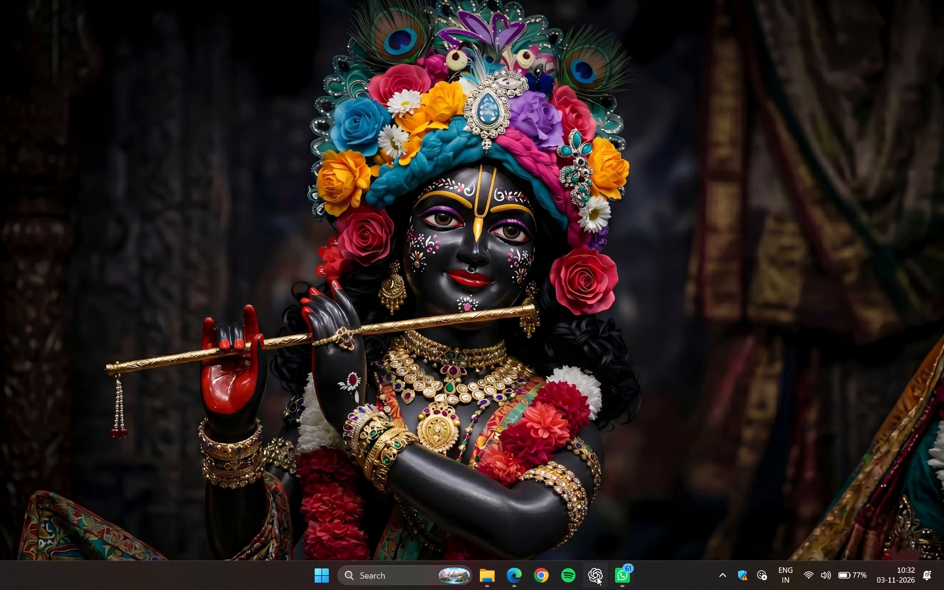
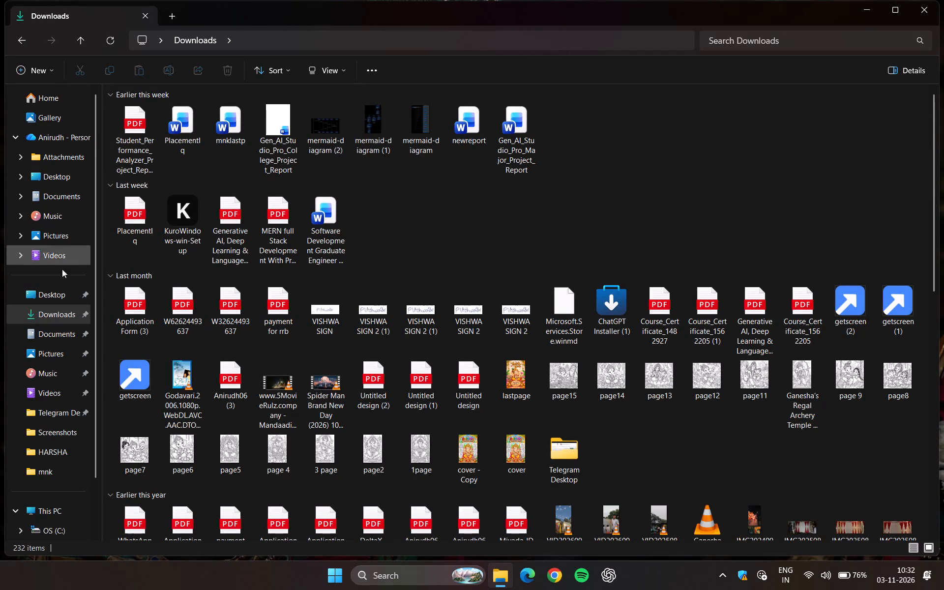
Refresh the Downloads folder and show the recent files on the Home page.
{"action": "left_click", "coordinate": [72, 320]}
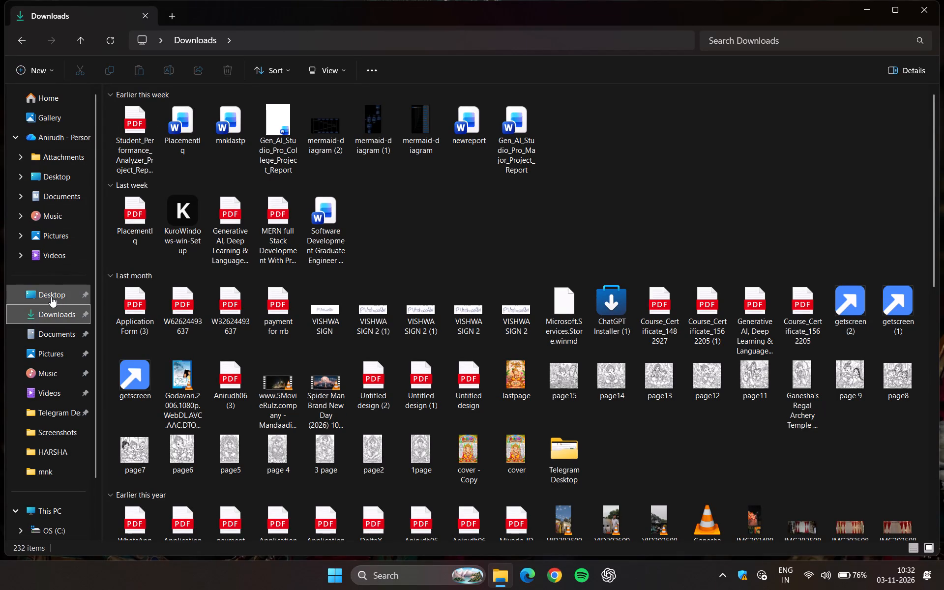
{"action": "scroll", "coordinate": [52, 337], "scroll_direction": "up", "scroll_amount": 1}
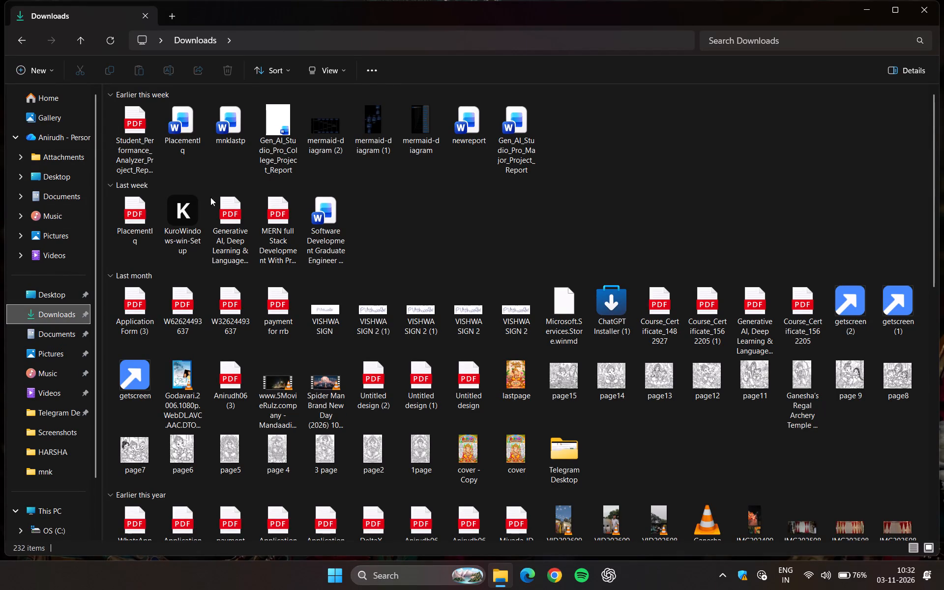
{"action": "scroll", "coordinate": [368, 62], "scroll_direction": "up", "scroll_amount": 3}
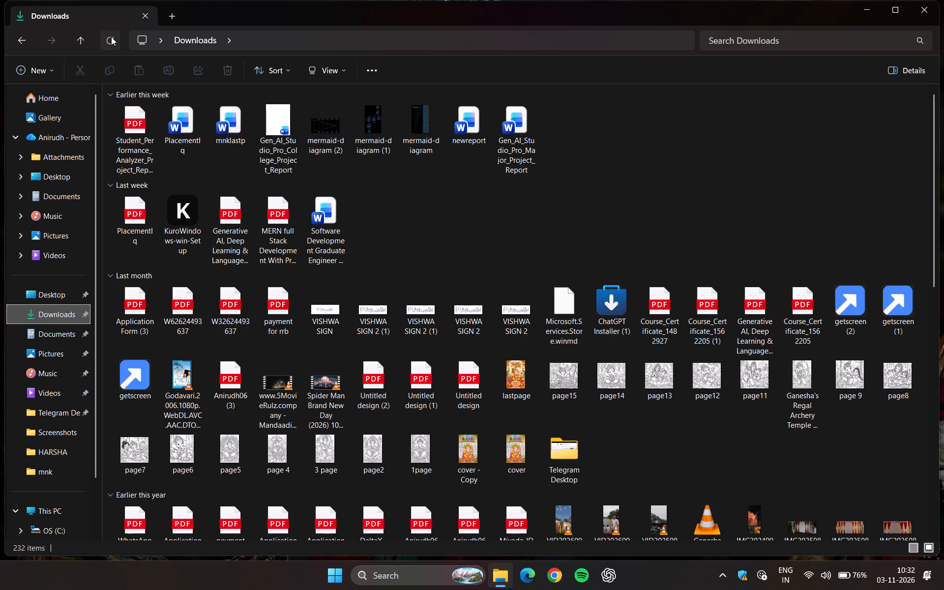
{"action": "left_click", "coordinate": [111, 37]}
{"action": "left_click", "coordinate": [32, 104]}
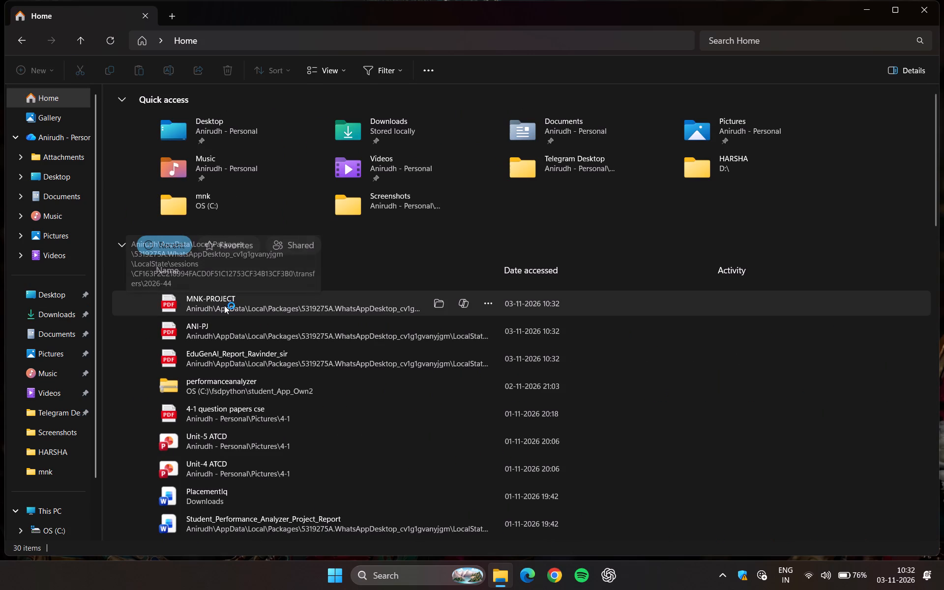
Open the recent PDF EduGenAI_Report_Ravinder_sir in Word just once, accepting its conversion to an editable document.
{"action": "right_click", "coordinate": [220, 353]}
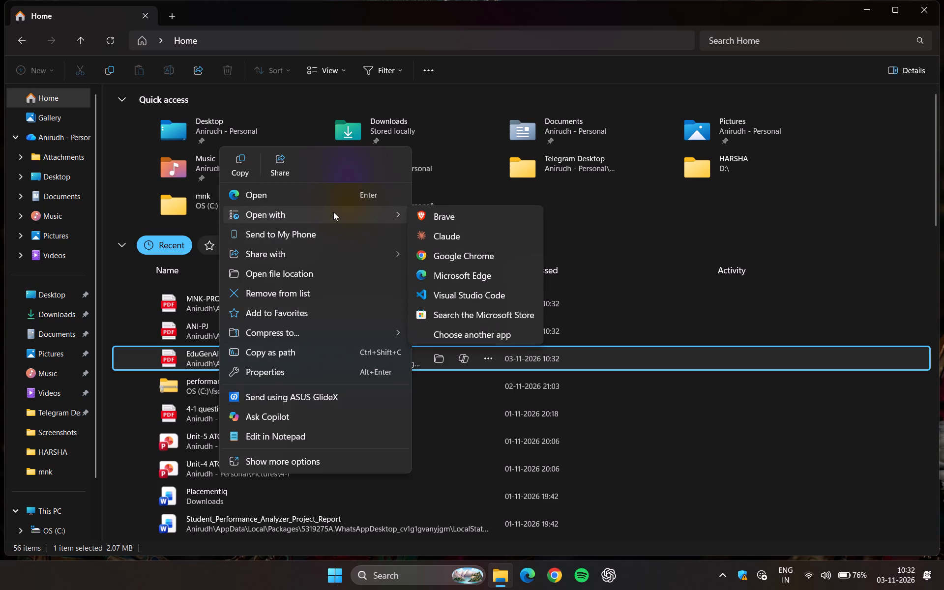
{"action": "left_click", "coordinate": [445, 336]}
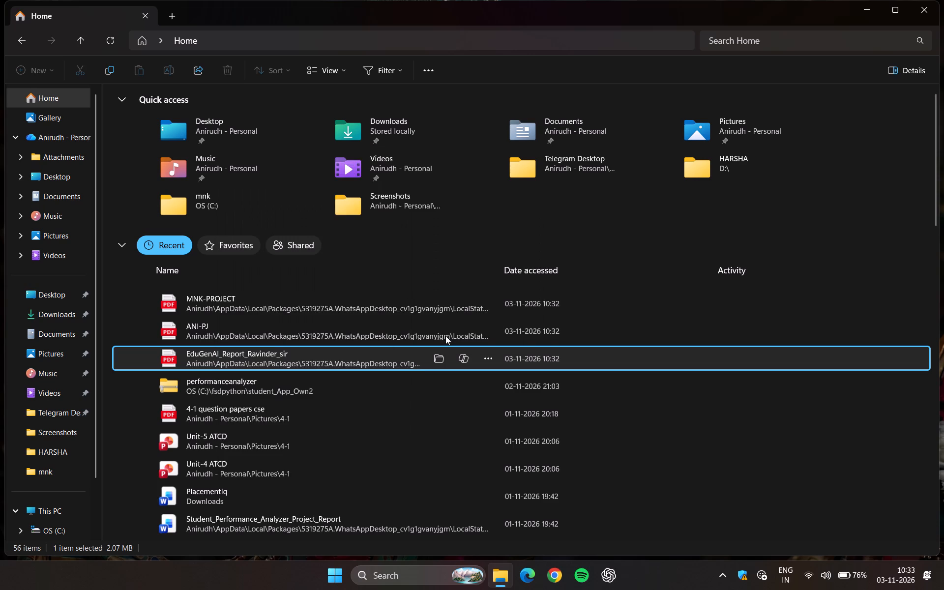
{"action": "scroll", "coordinate": [427, 394], "scroll_direction": "down", "scroll_amount": 3}
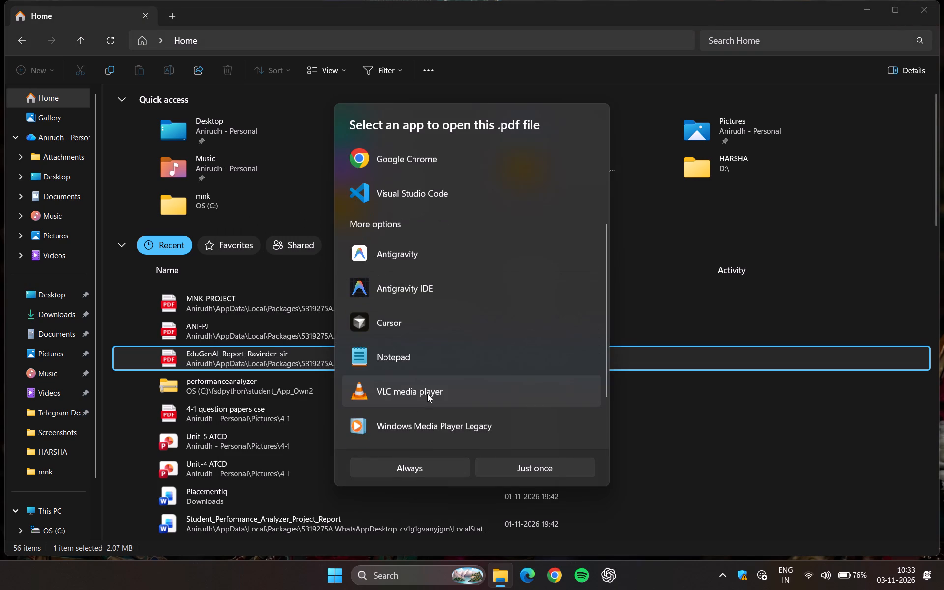
{"action": "scroll", "coordinate": [402, 332], "scroll_direction": "down", "scroll_amount": 4}
{"action": "left_click", "coordinate": [391, 364]}
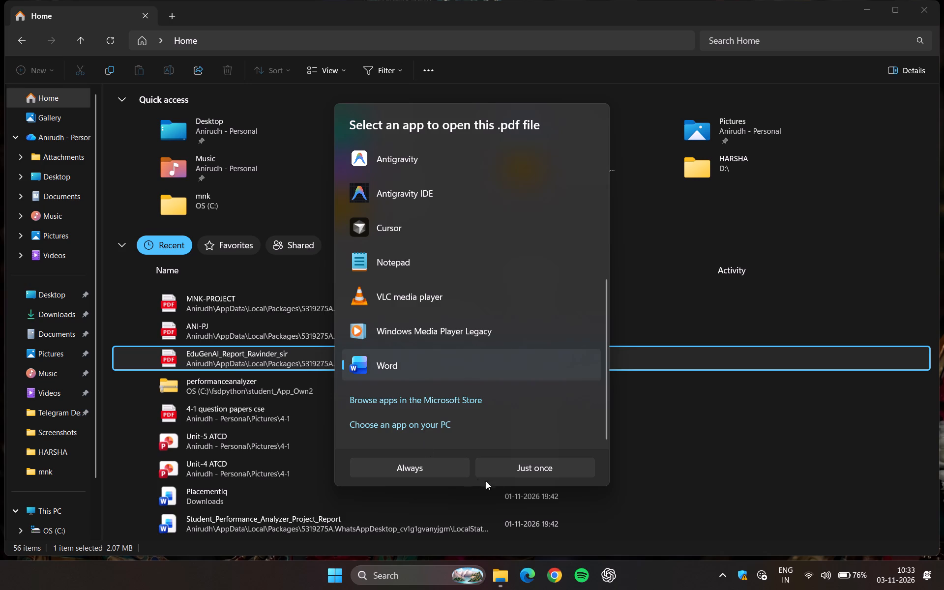
{"action": "left_click", "coordinate": [533, 469]}
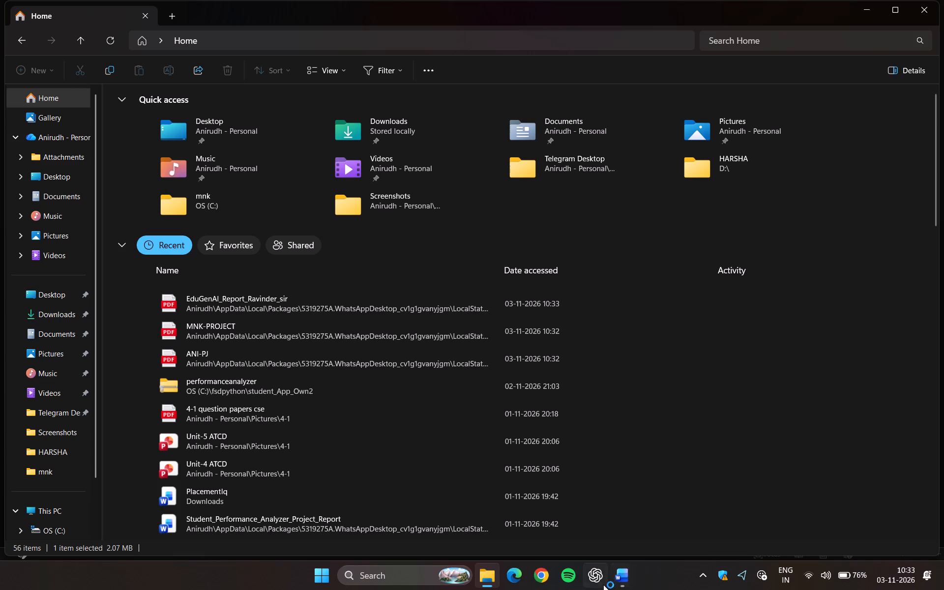
{"action": "left_click", "coordinate": [620, 579]}
{"action": "left_click", "coordinate": [505, 334]}
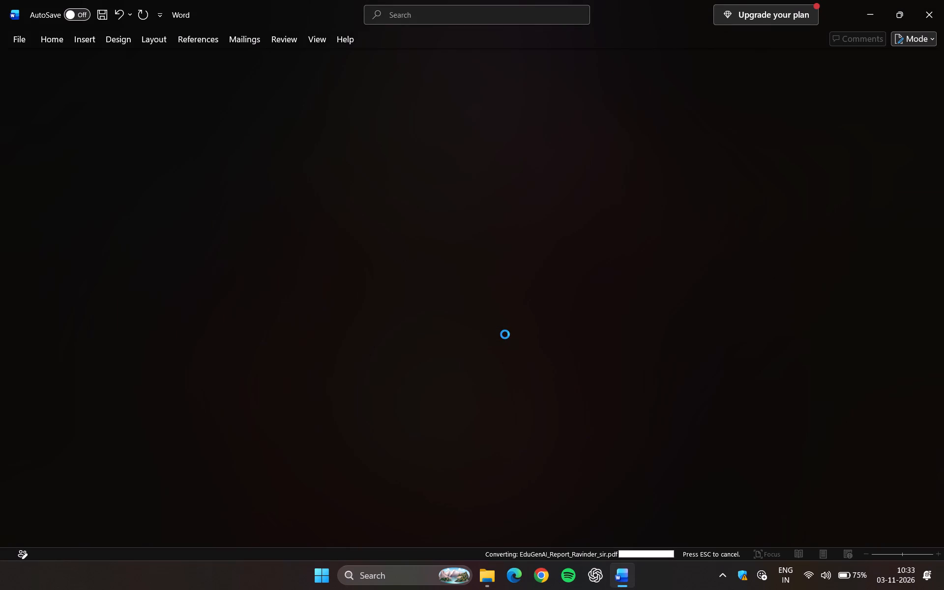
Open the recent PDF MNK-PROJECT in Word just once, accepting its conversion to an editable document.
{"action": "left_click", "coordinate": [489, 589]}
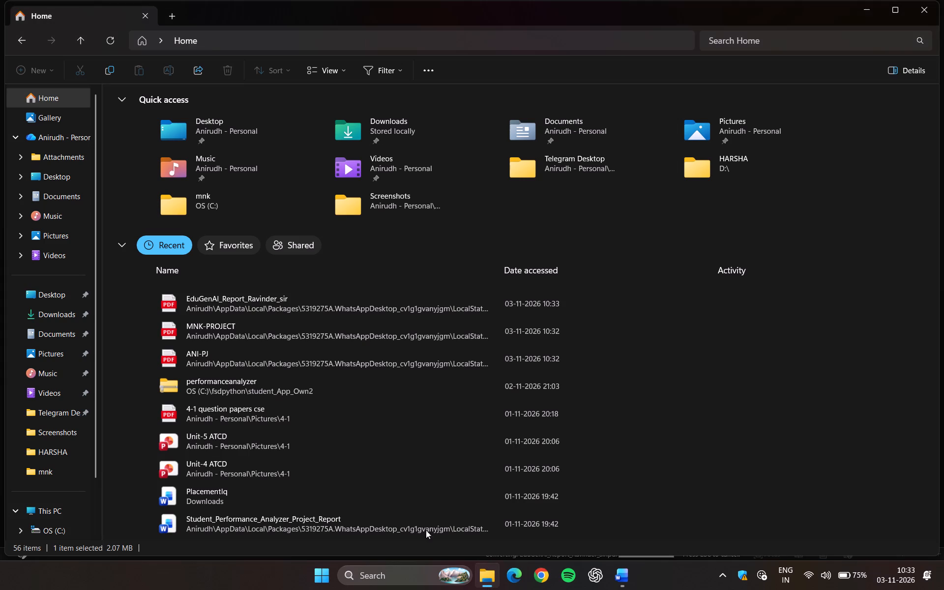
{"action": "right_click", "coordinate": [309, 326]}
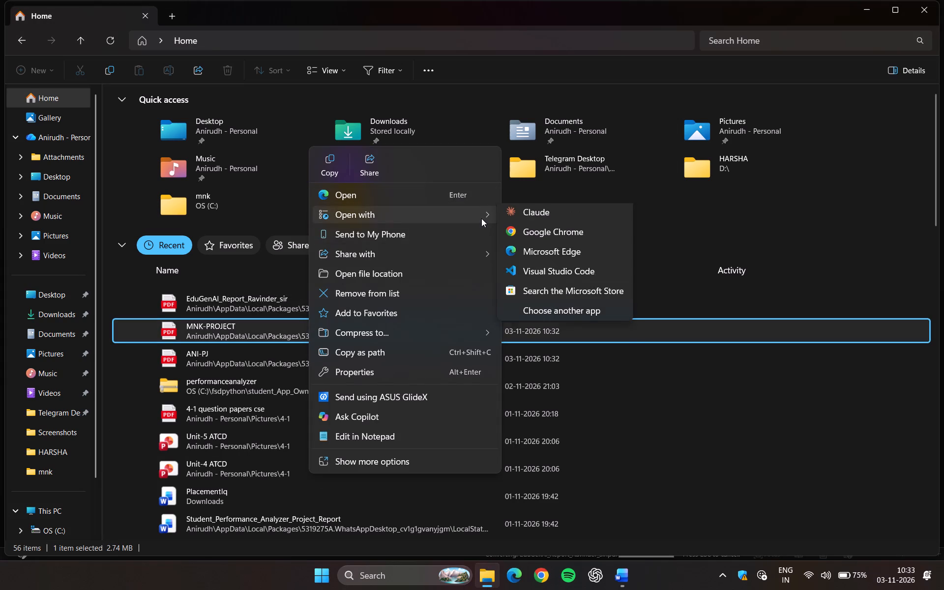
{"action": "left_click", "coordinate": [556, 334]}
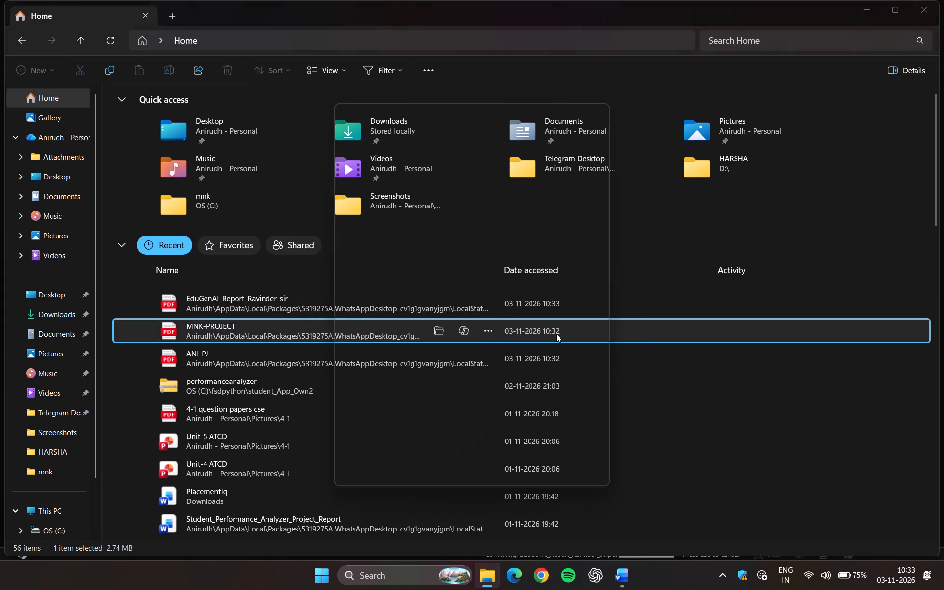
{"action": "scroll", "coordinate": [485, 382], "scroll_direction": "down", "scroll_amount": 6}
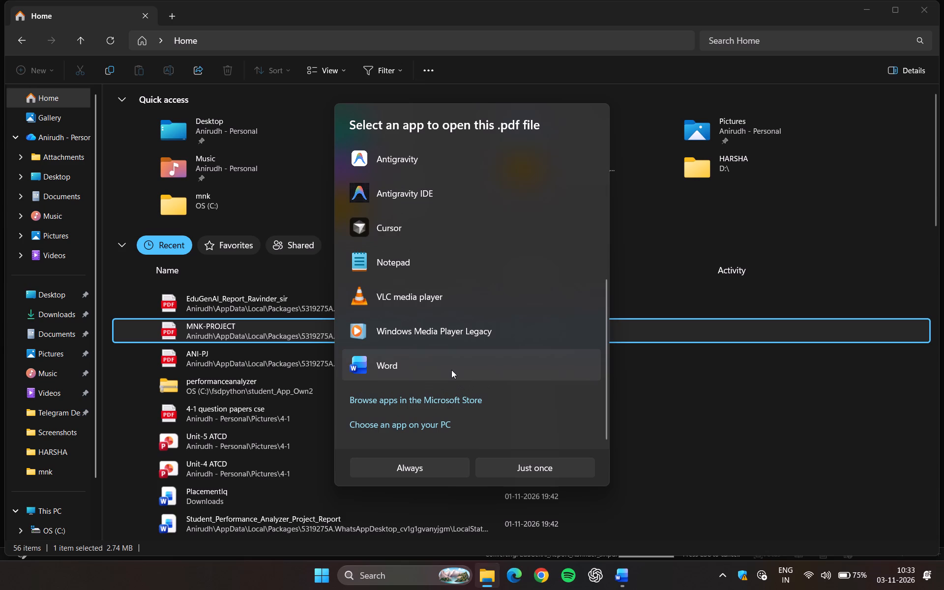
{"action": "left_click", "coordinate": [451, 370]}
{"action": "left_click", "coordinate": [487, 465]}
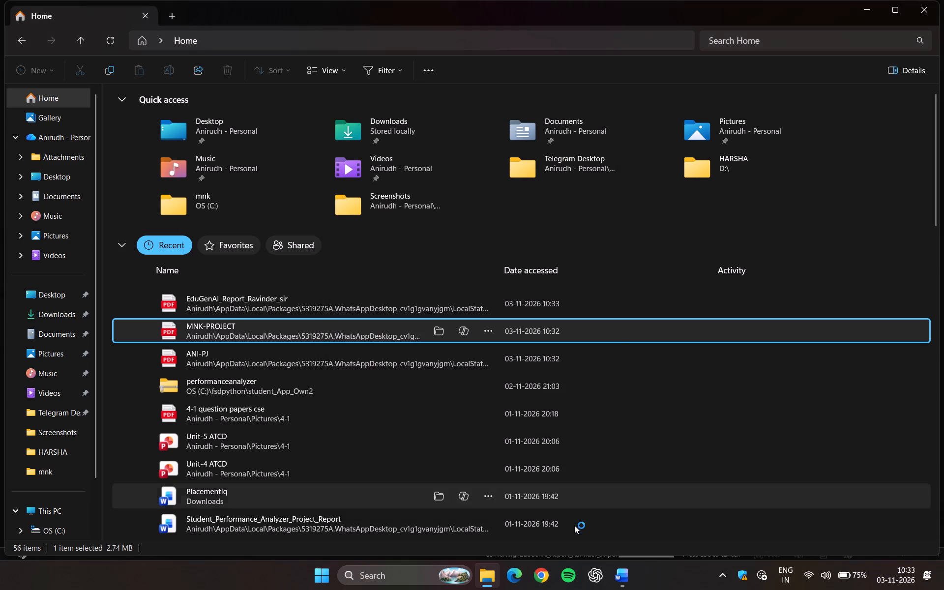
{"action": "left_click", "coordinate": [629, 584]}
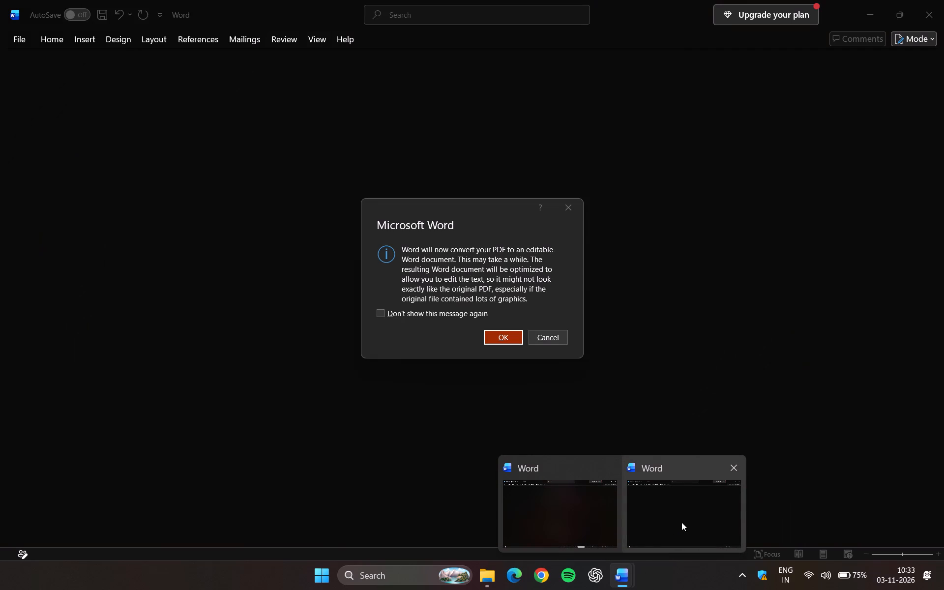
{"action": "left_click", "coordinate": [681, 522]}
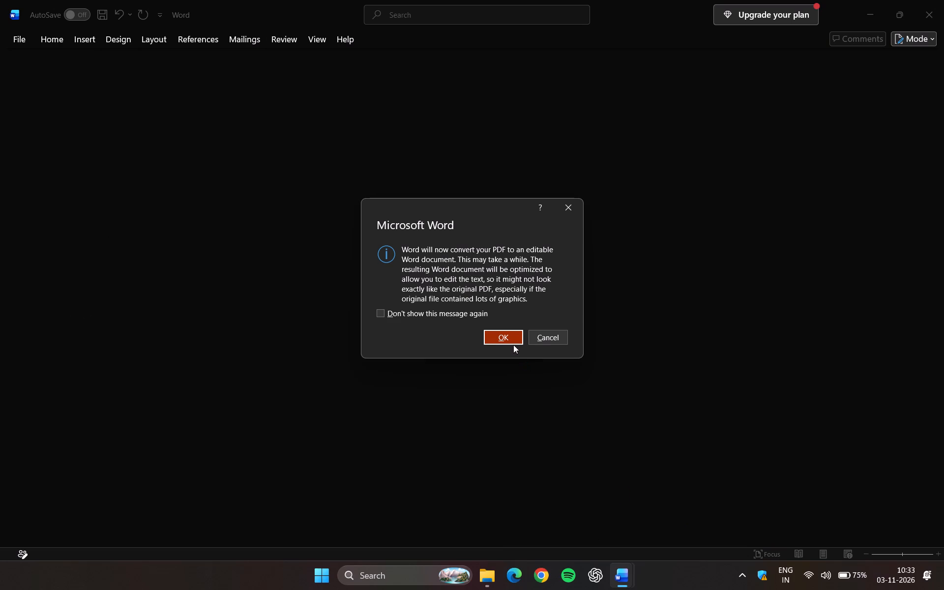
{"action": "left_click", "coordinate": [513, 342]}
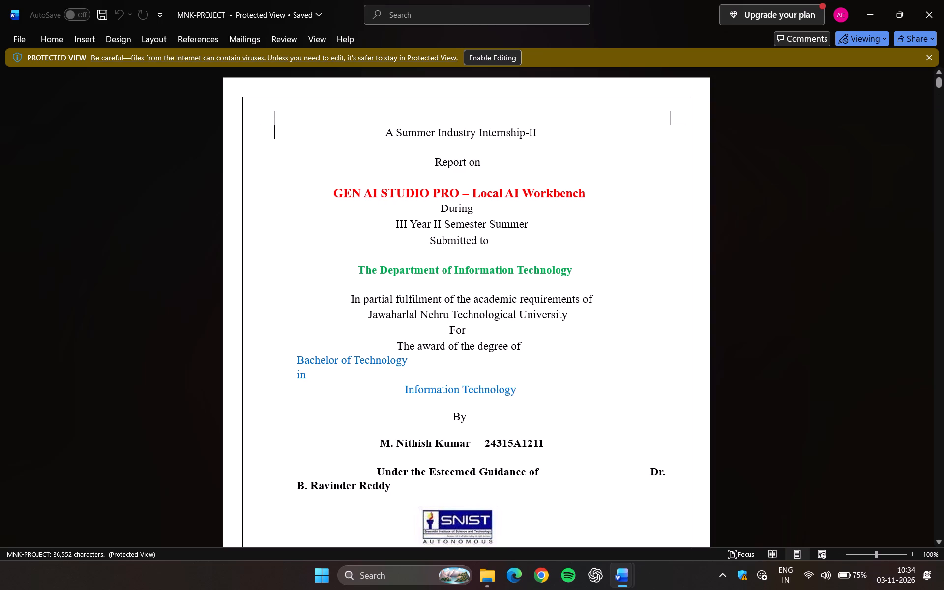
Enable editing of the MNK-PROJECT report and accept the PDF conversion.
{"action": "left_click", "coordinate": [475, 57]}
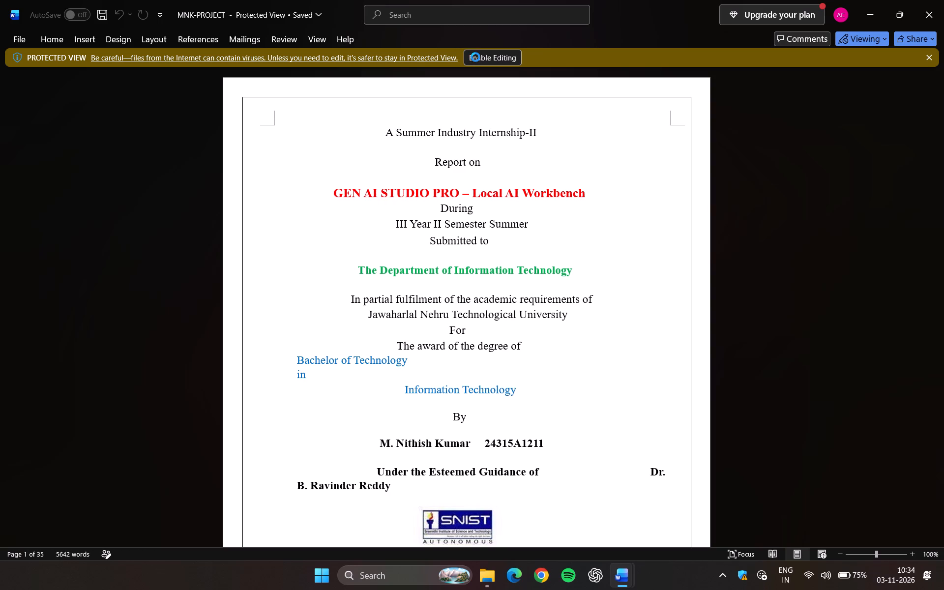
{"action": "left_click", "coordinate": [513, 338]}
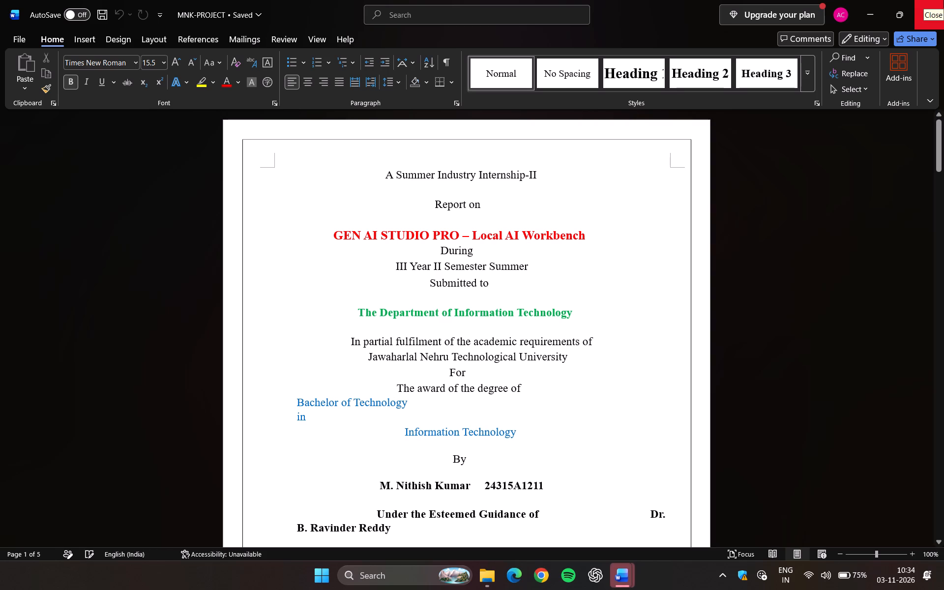
Skim the opening pages of the MNK-PROJECT report and close the document.
{"action": "scroll", "coordinate": [621, 336], "scroll_direction": "down", "scroll_amount": 1}
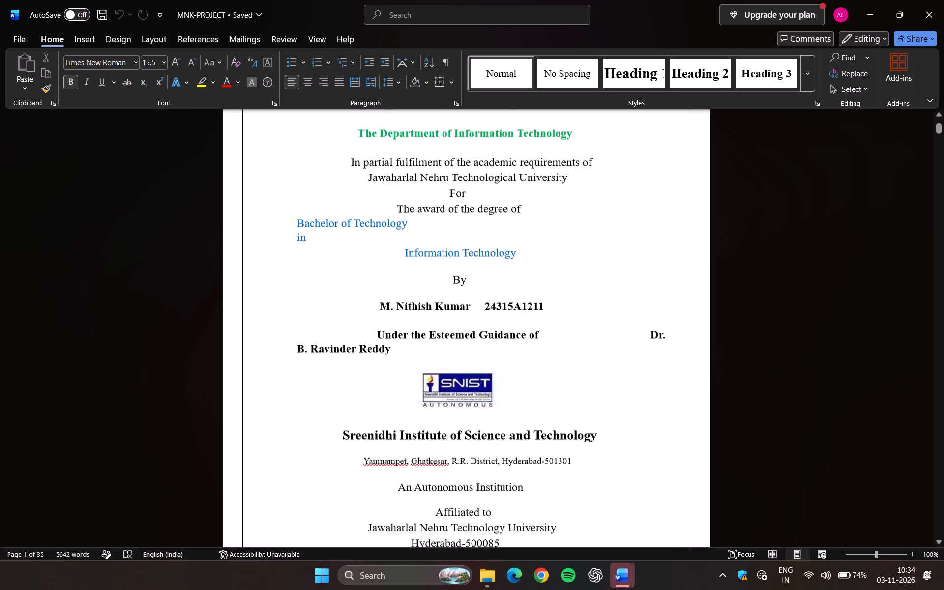
{"action": "scroll", "coordinate": [621, 336], "scroll_direction": "down", "scroll_amount": 1}
{"action": "scroll", "coordinate": [621, 336], "scroll_direction": "up", "scroll_amount": 1}
{"action": "left_click", "coordinate": [943, 0]}
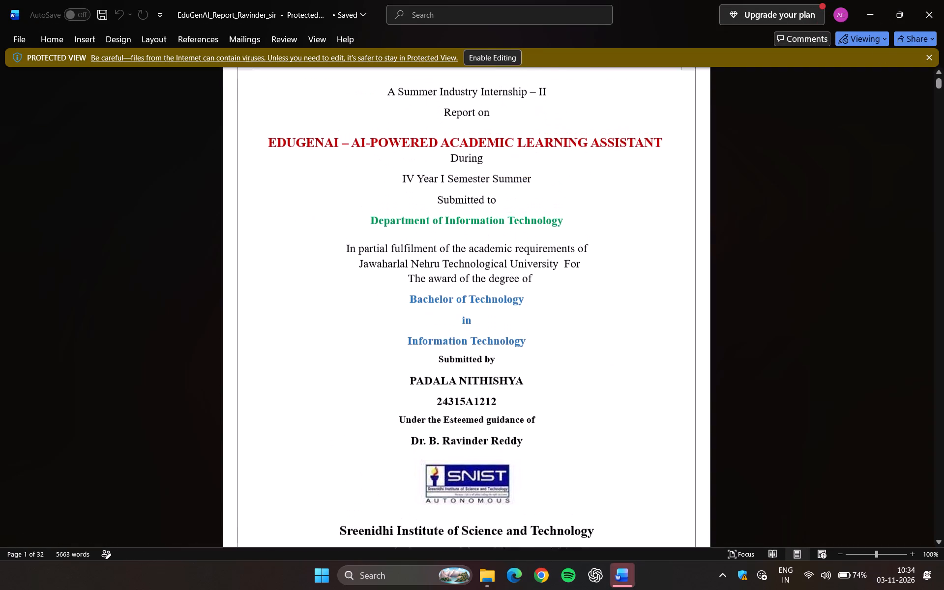
Enable editing of the EduGenAI report and accept the PDF conversion.
{"action": "left_click", "coordinate": [506, 59]}
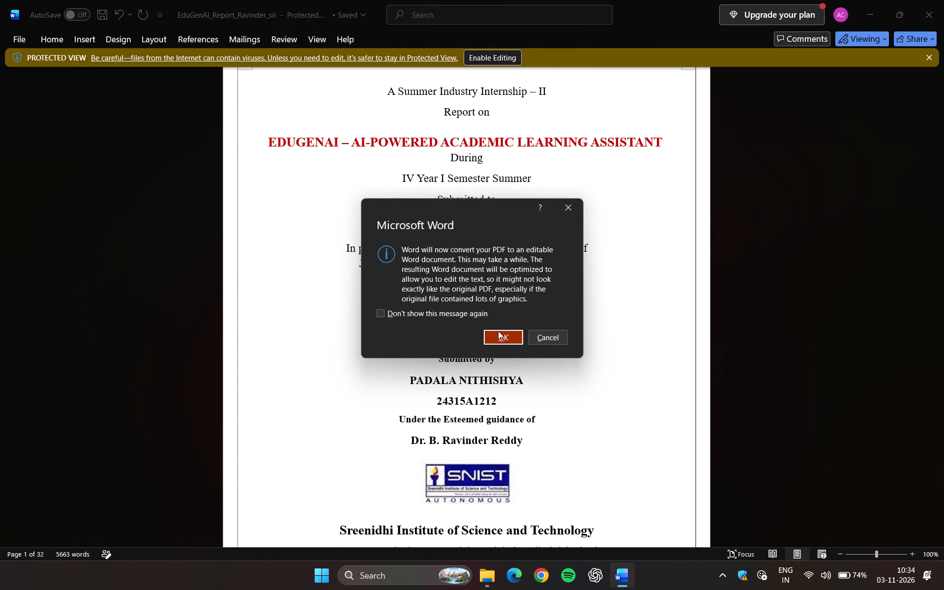
{"action": "left_click", "coordinate": [498, 332]}
Change the Internal Guide's designation on the certificate page to Associate Professor.
{"action": "scroll", "coordinate": [492, 410], "scroll_direction": "down", "scroll_amount": 2}
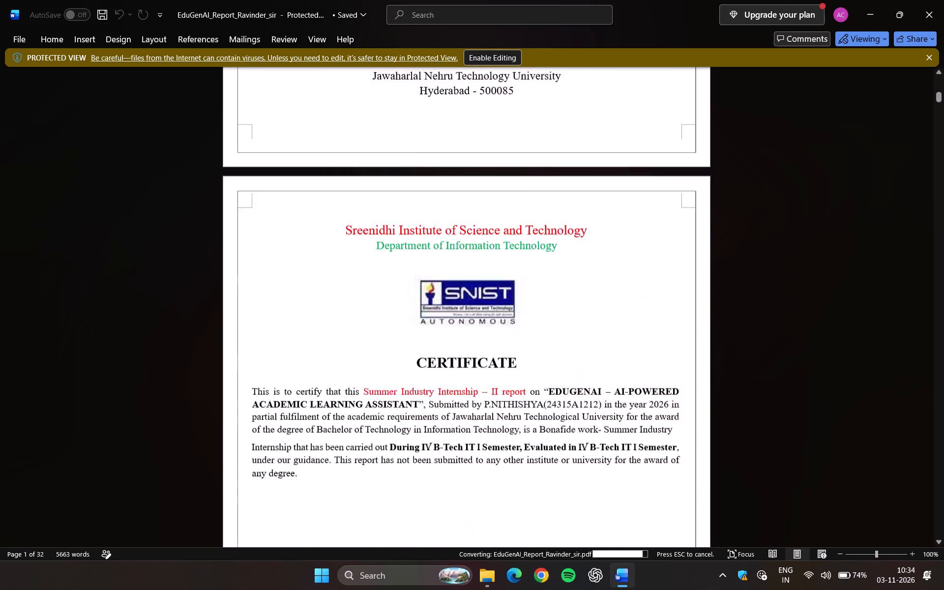
{"action": "scroll", "coordinate": [492, 410], "scroll_direction": "down", "scroll_amount": 3}
{"action": "scroll", "coordinate": [438, 348], "scroll_direction": "down", "scroll_amount": 2}
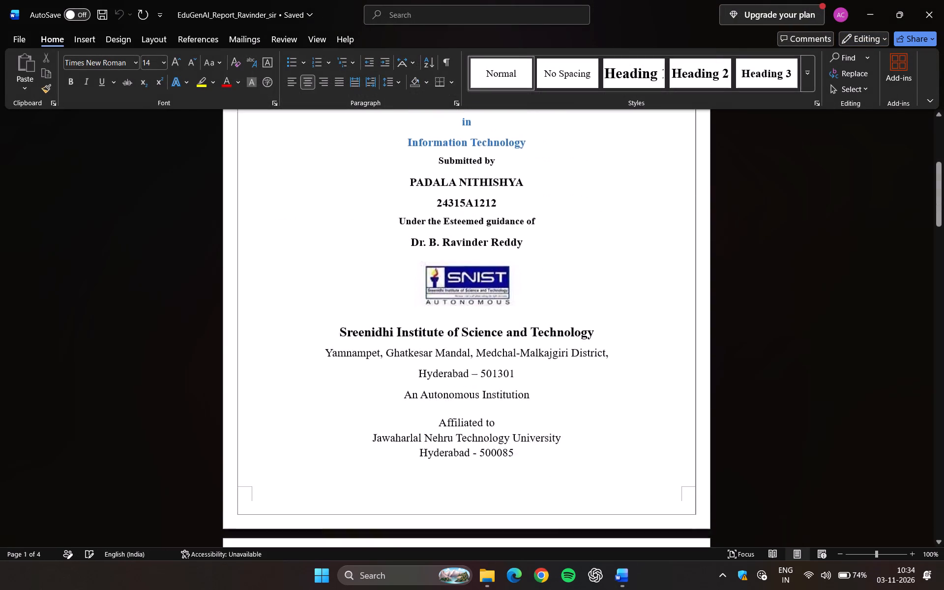
{"action": "scroll", "coordinate": [438, 348], "scroll_direction": "down", "scroll_amount": 3}
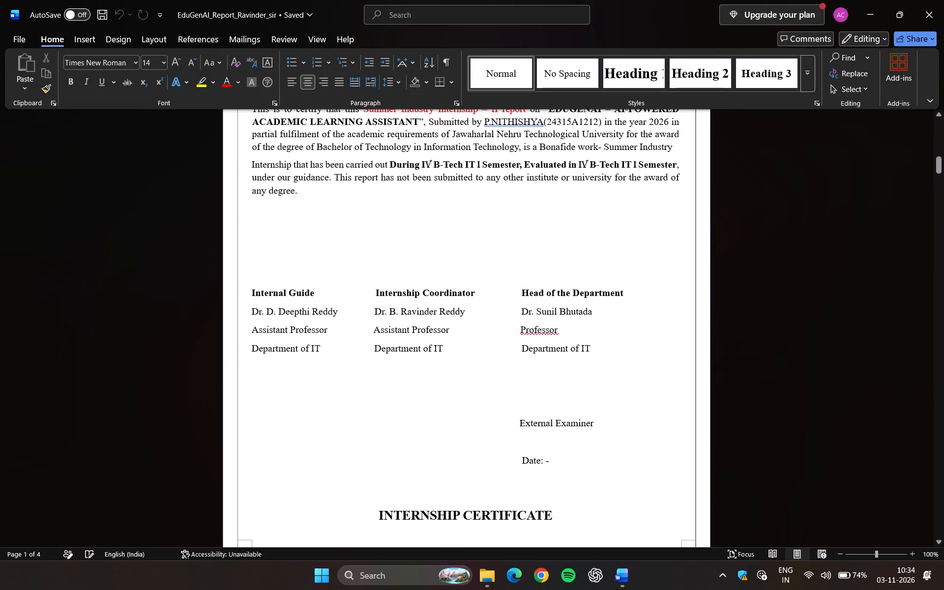
{"action": "left_click", "coordinate": [286, 331]}
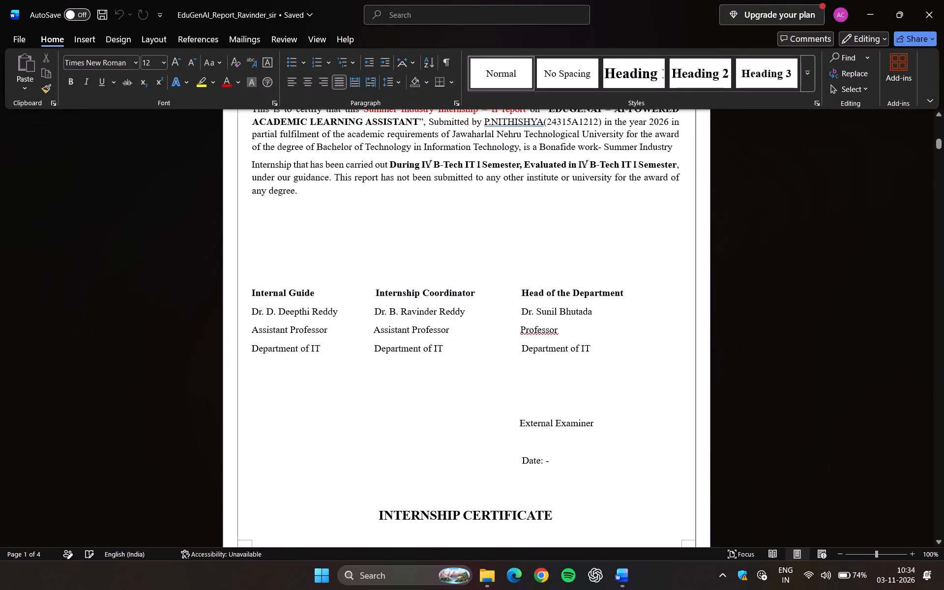
{"action": "key", "text": "Right"}
{"action": "key", "text": "BackSpace"}
{"action": "key", "text": "BackSpace"}
{"action": "key", "text": "BackSpace"}
{"action": "key", "text": "BackSpace"}
{"action": "key", "text": "BackSpace"}
{"action": "key", "text": "BackSpace"}
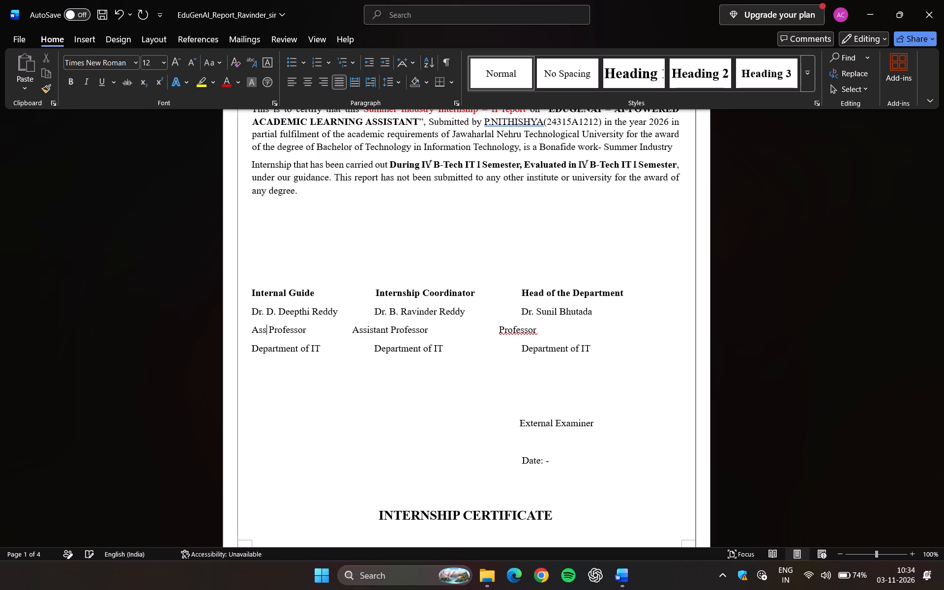
{"action": "type", "text": "ociate"}
Change the Internship Coordinator's designation on the certificate page to Associate Professor.
{"action": "key", "text": "Right"}
{"action": "key", "text": "Right"}
{"action": "key", "text": "Right"}
{"action": "key", "text": "Right"}
{"action": "key", "text": "Right"}
{"action": "key", "text": "Right"}
{"action": "key", "text": "Right"}
{"action": "key", "text": "Right"}
{"action": "key", "text": "Right"}
{"action": "key", "text": "Right"}
{"action": "key", "text": "Right"}
{"action": "key", "text": "Right"}
{"action": "key", "text": "Right"}
{"action": "key", "text": "Right"}
{"action": "key", "text": "Right"}
{"action": "key", "text": "Right"}
{"action": "key", "text": "Right"}
{"action": "key", "text": "Right"}
{"action": "key", "text": "Right"}
{"action": "key", "text": "Right"}
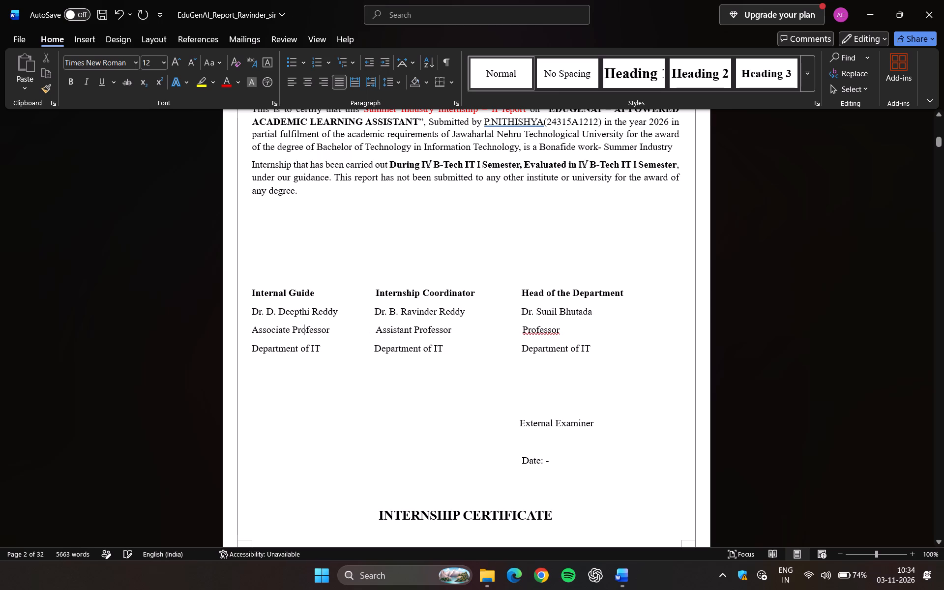
{"action": "key", "text": "Left"}
{"action": "key", "text": "Left"}
{"action": "key", "text": "BackSpace"}
{"action": "key", "text": "BackSpace"}
{"action": "key", "text": "BackSpace"}
{"action": "key", "text": "BackSpace"}
{"action": "key", "text": "BackSpace"}
{"action": "key", "text": "BackSpace"}
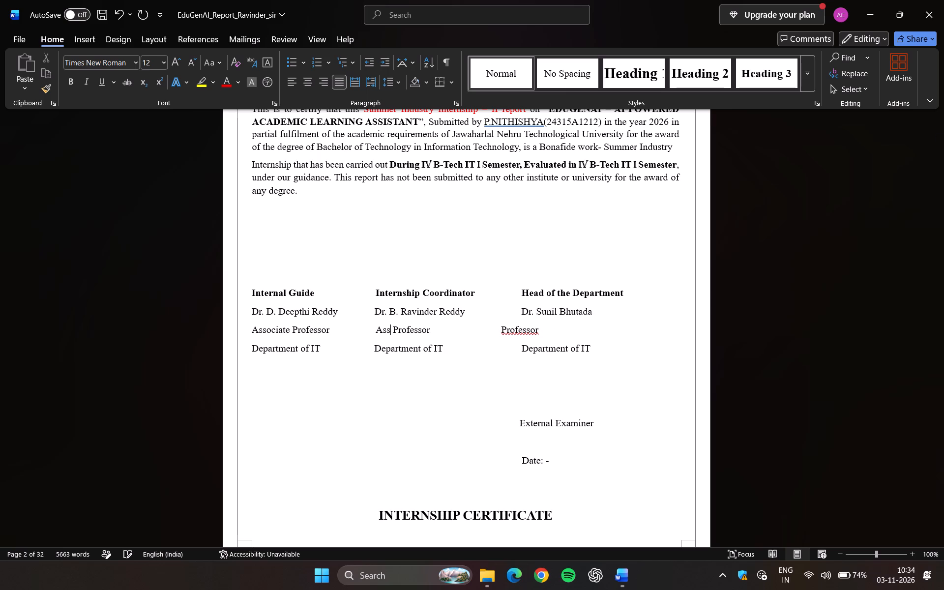
{"action": "type", "text": "ocia"}
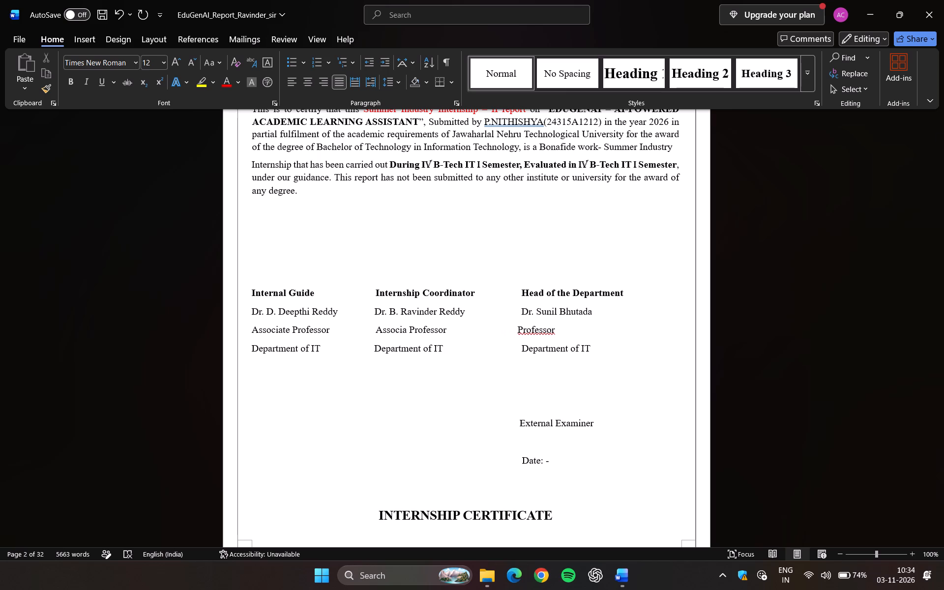
{"action": "type", "text": "te"}
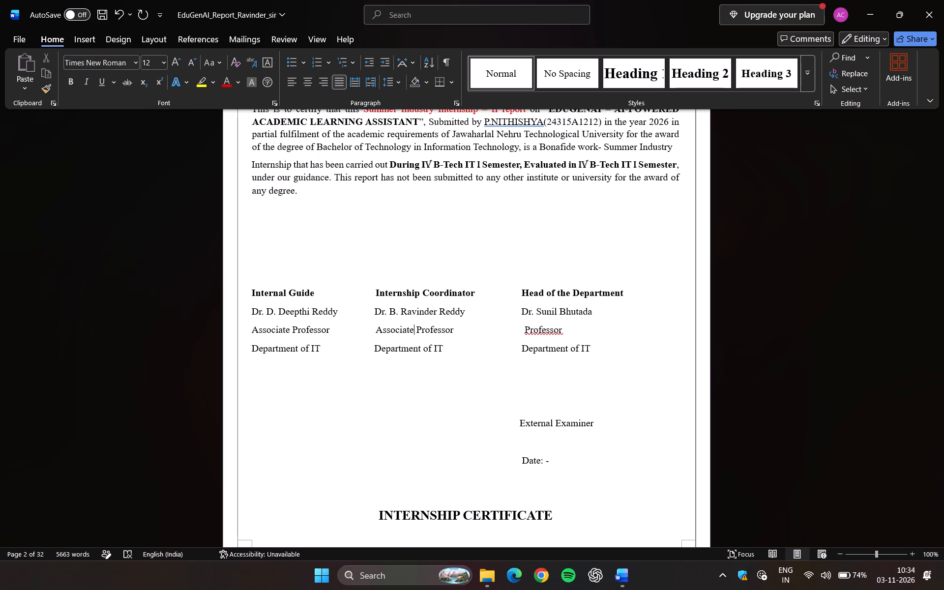
Look through the EduGenAI report to the signature block on the last page and close the document without saving the changes.
{"action": "scroll", "coordinate": [741, 131], "scroll_direction": "down", "scroll_amount": 8}
{"action": "scroll", "coordinate": [741, 131], "scroll_direction": "down", "scroll_amount": 20}
{"action": "scroll", "coordinate": [741, 131], "scroll_direction": "down", "scroll_amount": 17}
{"action": "scroll", "coordinate": [741, 131], "scroll_direction": "down", "scroll_amount": 9}
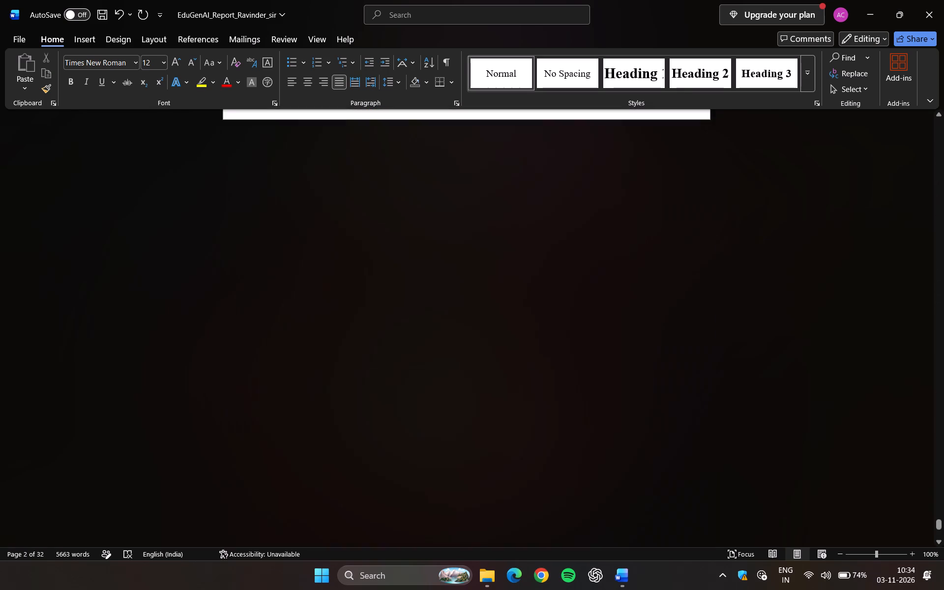
{"action": "scroll", "coordinate": [741, 131], "scroll_direction": "down", "scroll_amount": 11}
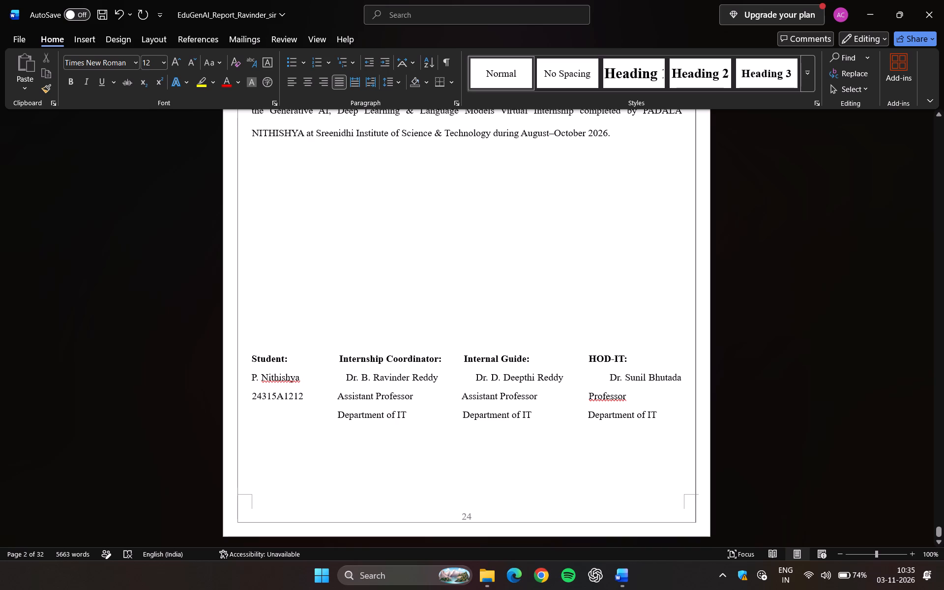
{"action": "left_click", "coordinate": [943, 0]}
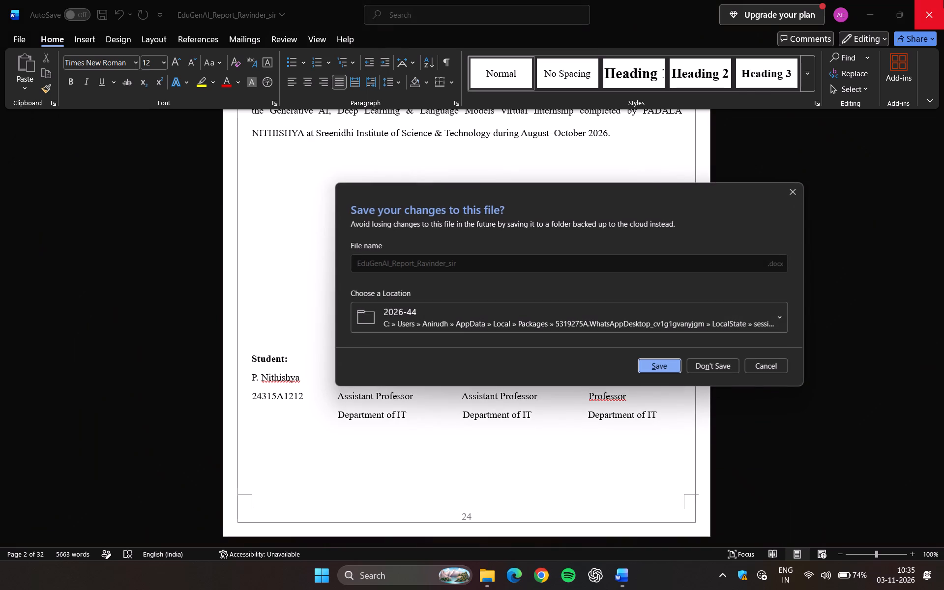
{"action": "left_click", "coordinate": [794, 197]}
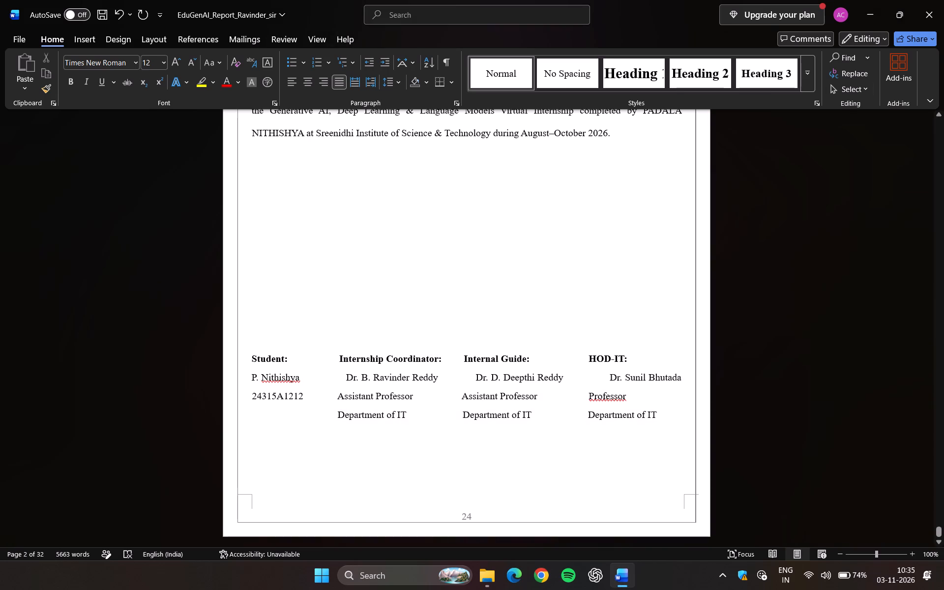
{"action": "left_click", "coordinate": [374, 399]}
{"action": "left_click", "coordinate": [943, 0]}
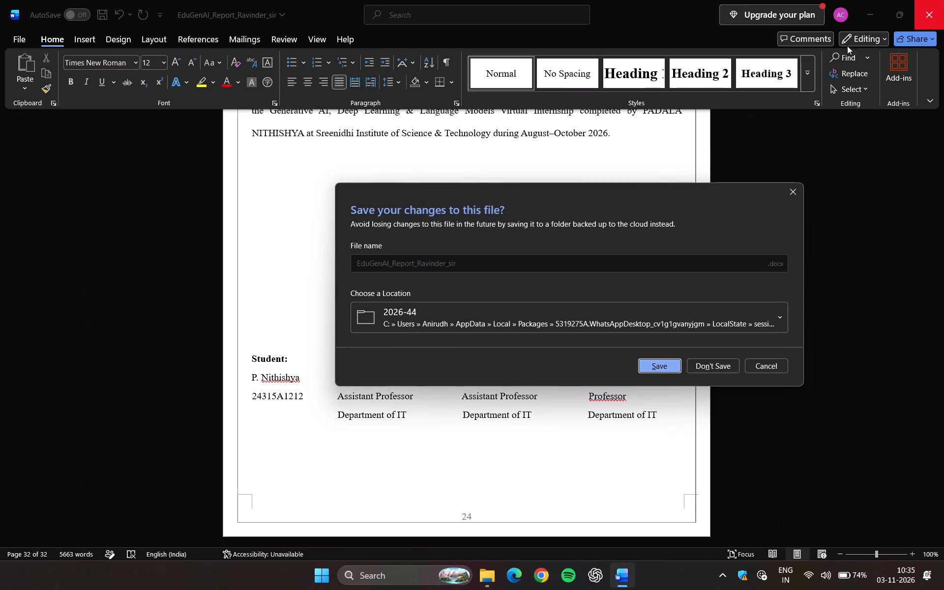
{"action": "left_click", "coordinate": [723, 358]}
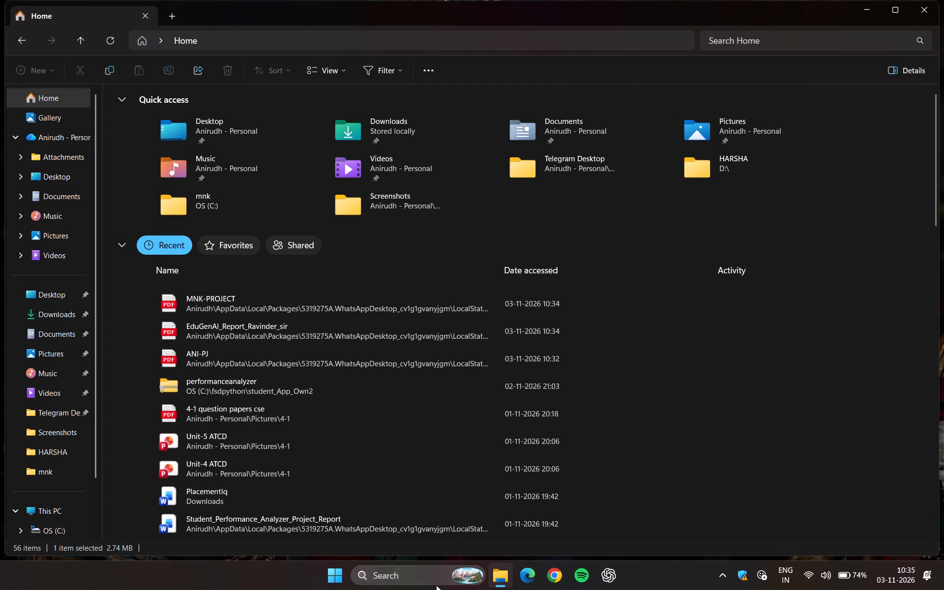
Switch to Chrome, search Google for "pdf to word converter" and open iLovePDF's PDF to Word tool.
{"action": "left_click", "coordinate": [541, 577]}
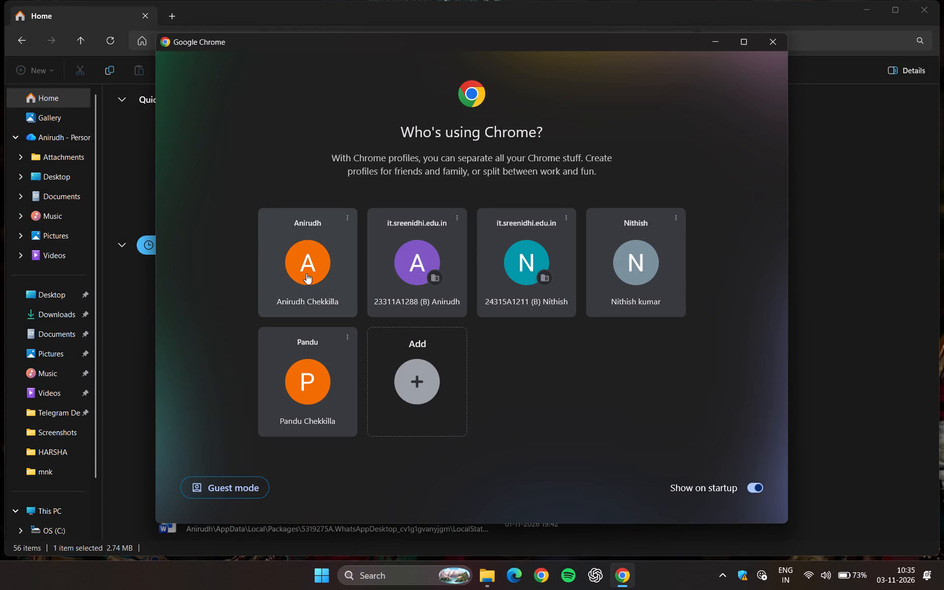
{"action": "left_click", "coordinate": [306, 273]}
{"action": "left_click", "coordinate": [380, 253]}
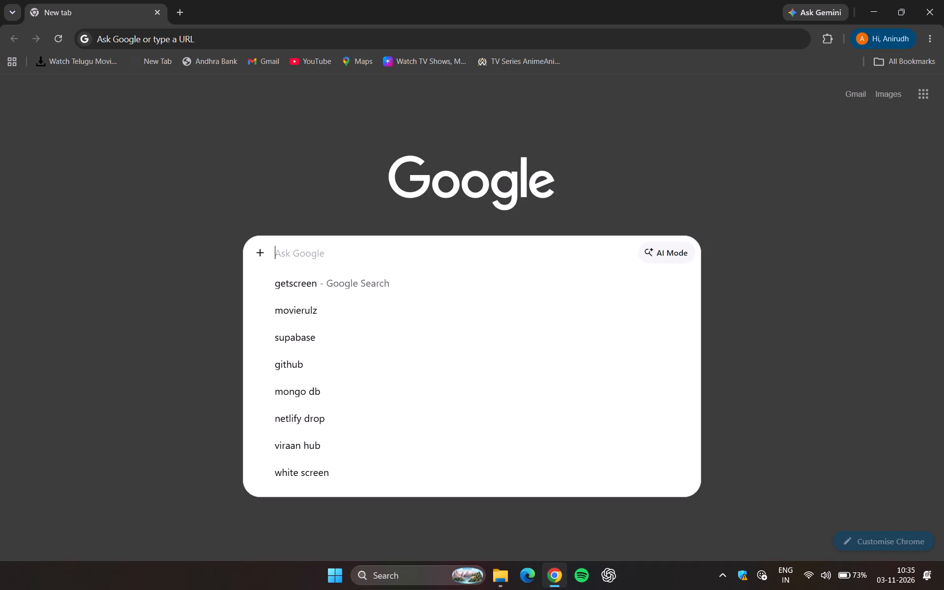
{"action": "type", "text": "pdf to word"}
{"action": "key", "text": "space"}
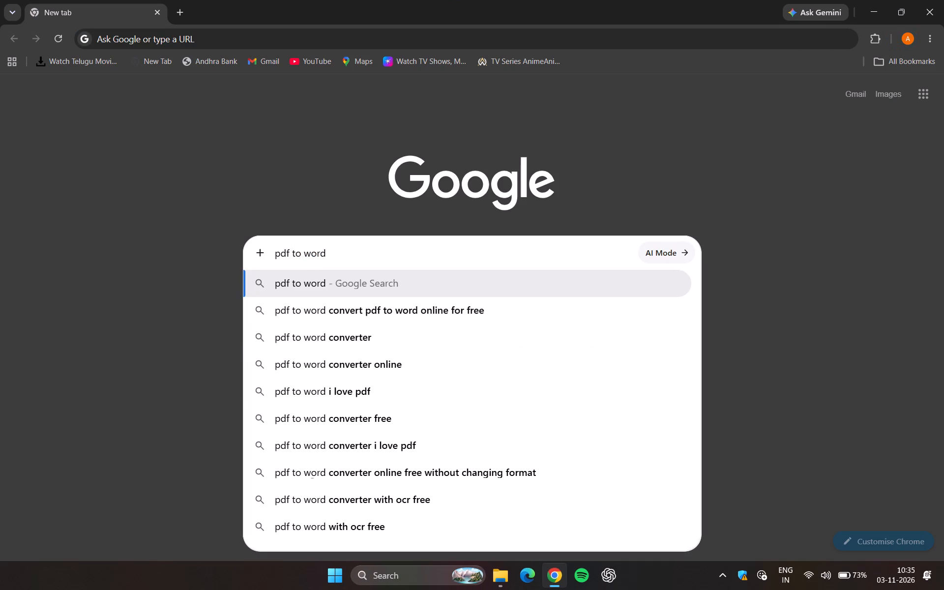
{"action": "left_click", "coordinate": [333, 324]}
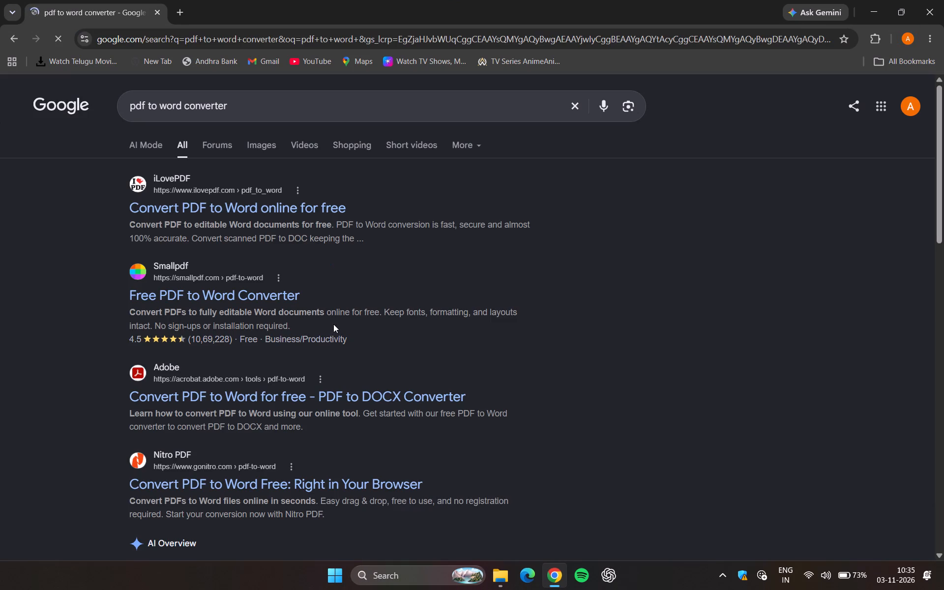
{"action": "left_click", "coordinate": [277, 208]}
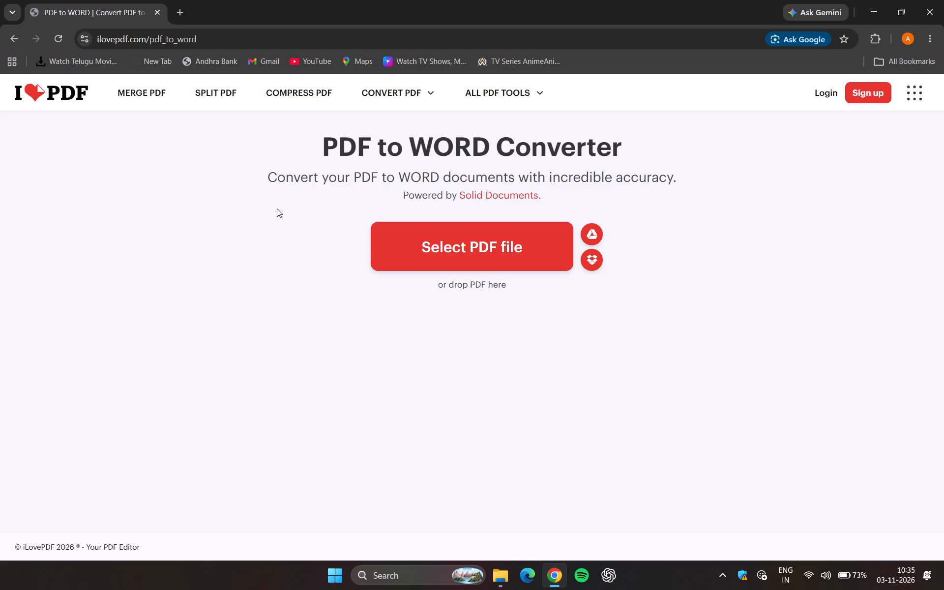
Load the recent MNK-PROJECT, EduGenAI report and ANI-PJ PDFs into the converter and dismiss the Premium offer.
{"action": "left_click", "coordinate": [466, 251]}
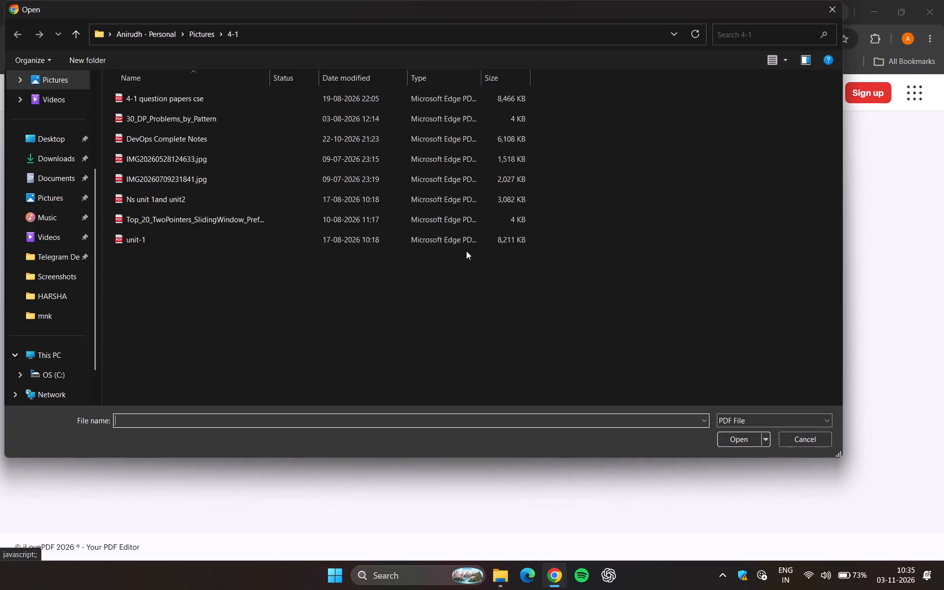
{"action": "left_click", "coordinate": [40, 357]}
{"action": "scroll", "coordinate": [58, 118], "scroll_direction": "up", "scroll_amount": 7}
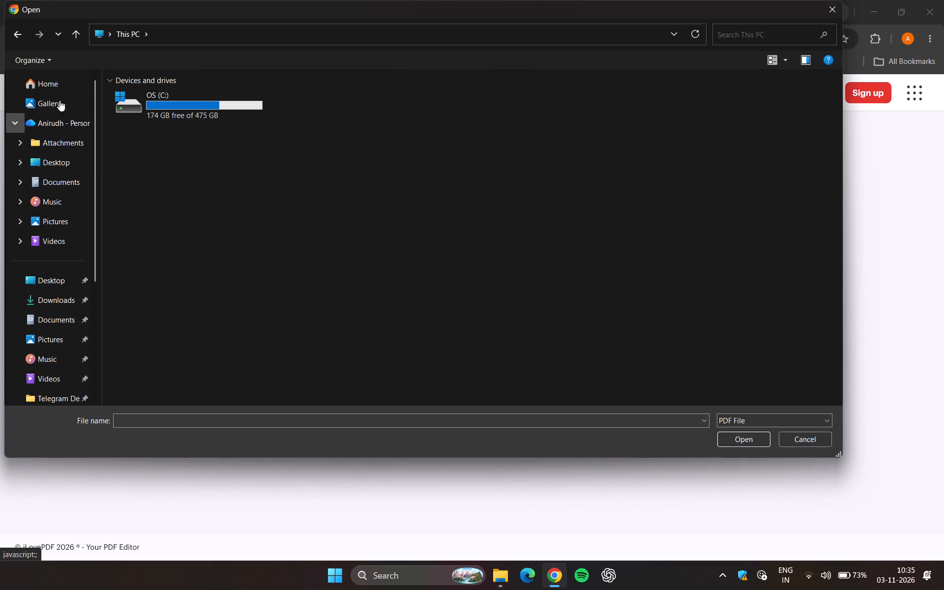
{"action": "left_click", "coordinate": [59, 90]}
{"action": "left_click", "coordinate": [226, 247], "text": "ctrl"}
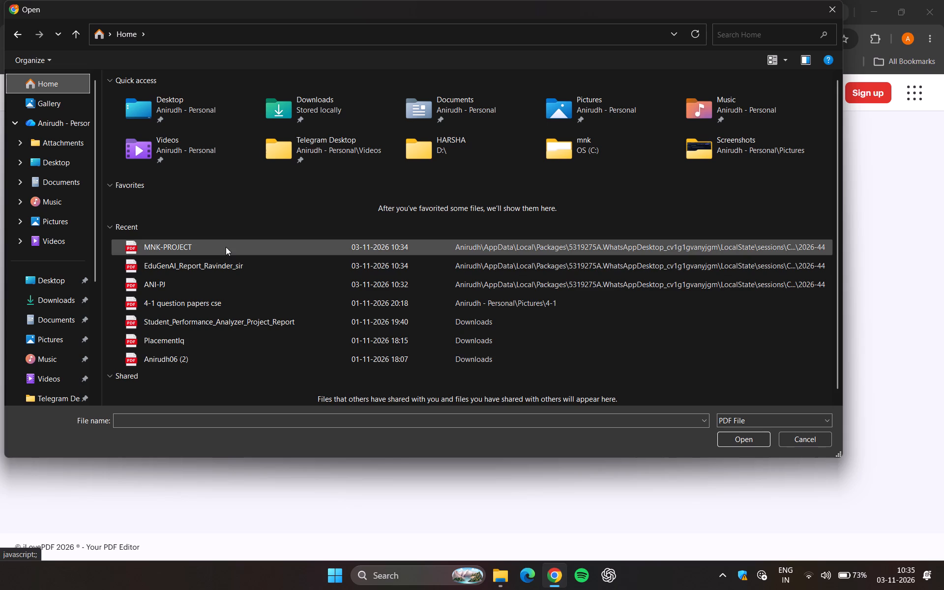
{"action": "left_click", "coordinate": [222, 263], "text": "ctrl"}
{"action": "left_click", "coordinate": [216, 274], "text": "ctrl"}
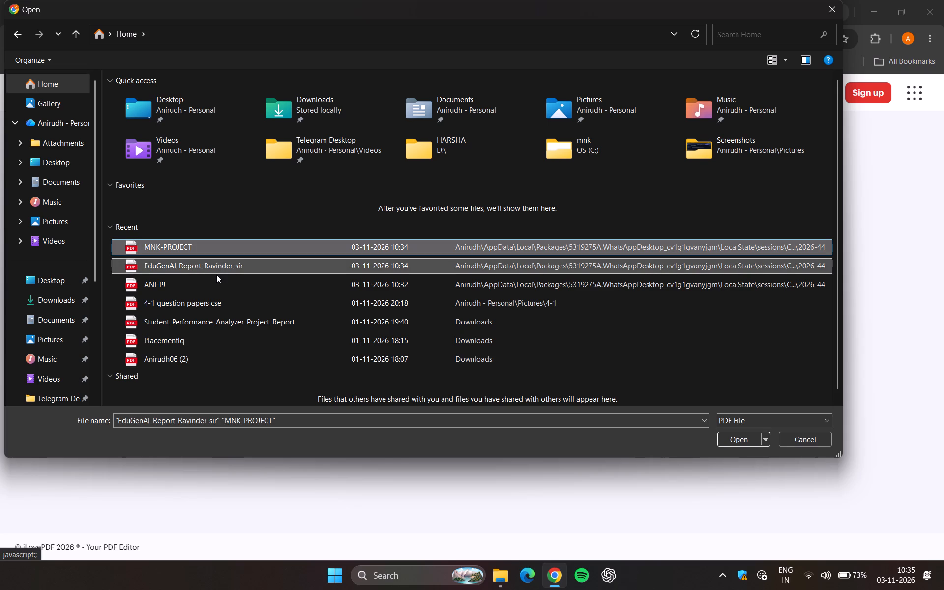
{"action": "left_click", "coordinate": [213, 282], "text": "ctrl"}
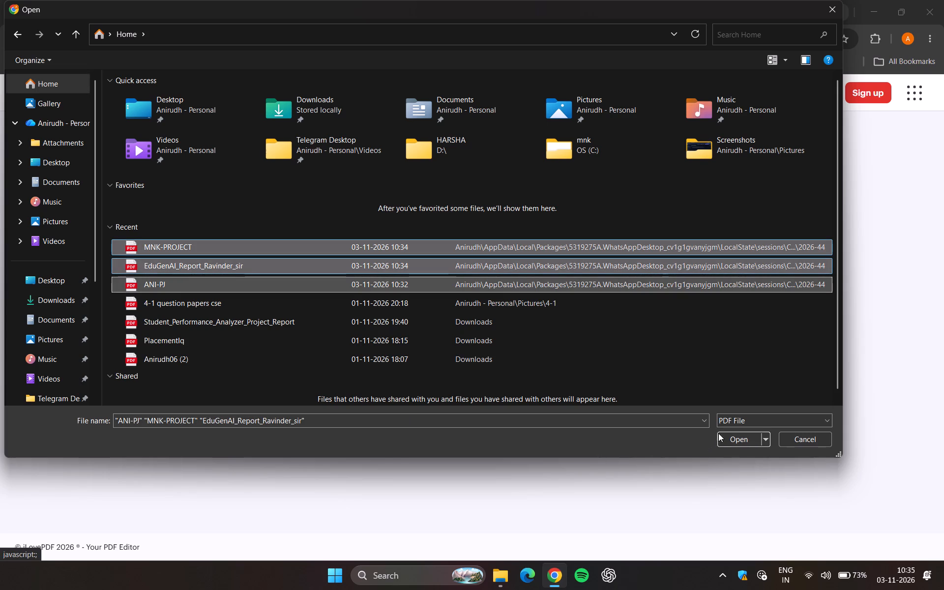
{"action": "left_click", "coordinate": [726, 434]}
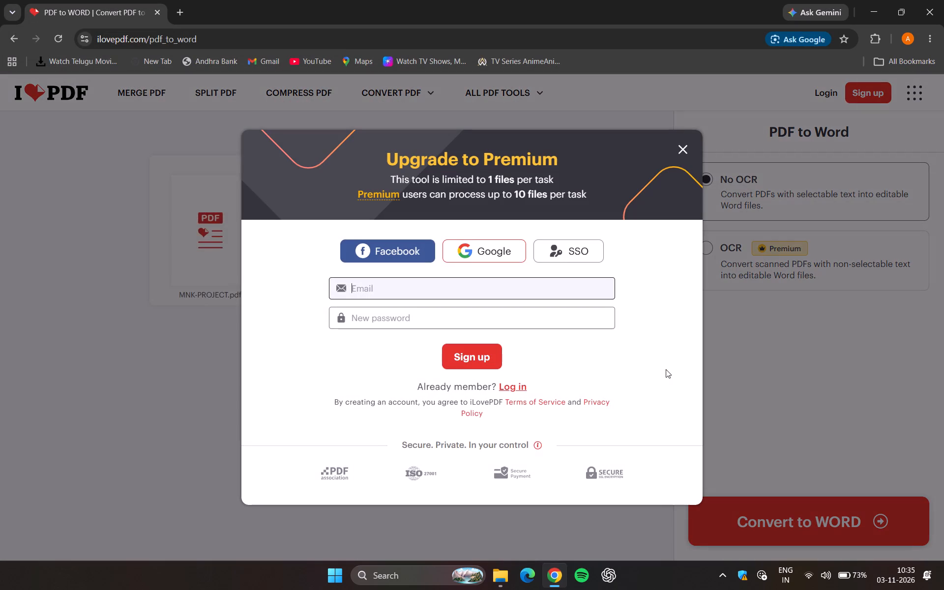
{"action": "left_click", "coordinate": [682, 142]}
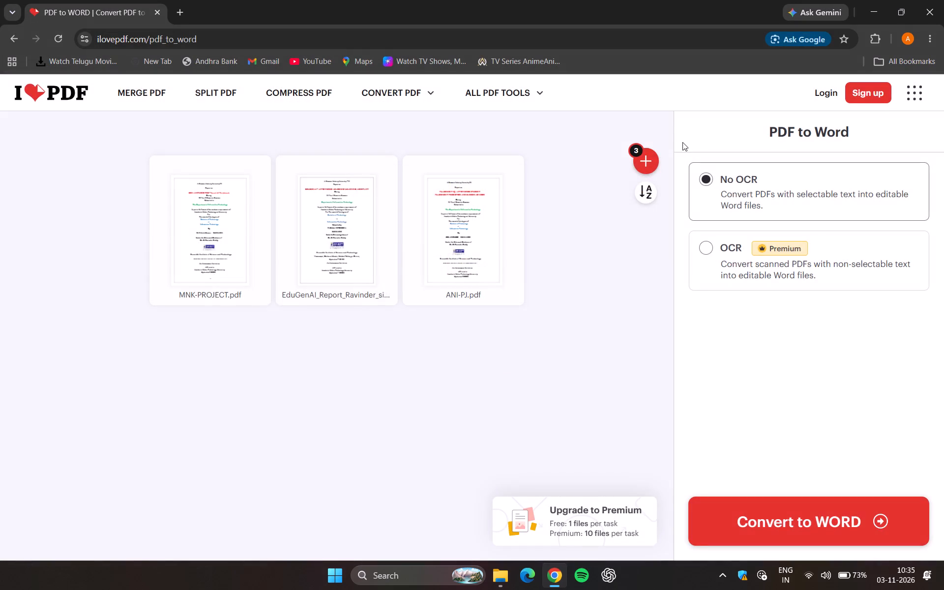
{"action": "left_click", "coordinate": [758, 527]}
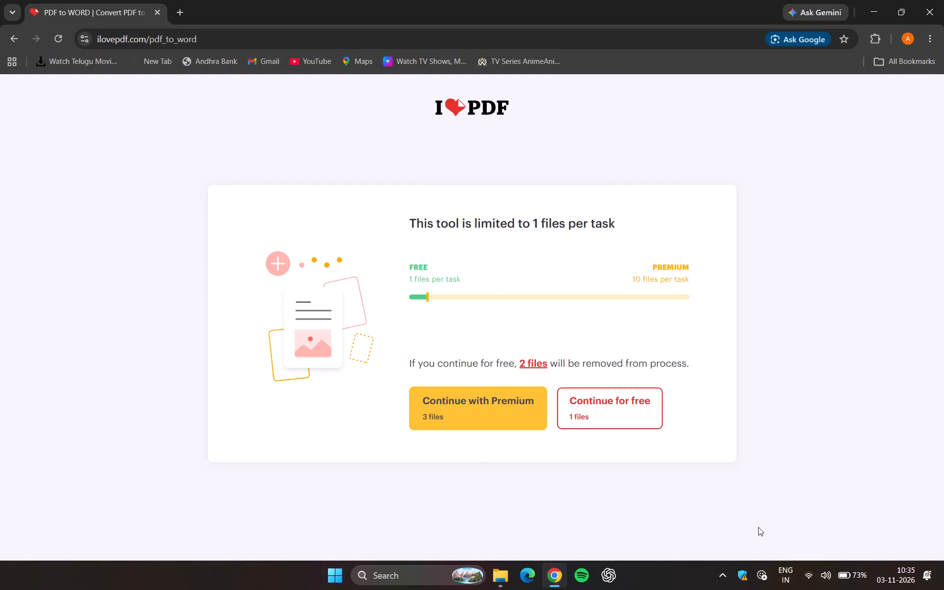
{"action": "left_click", "coordinate": [598, 416]}
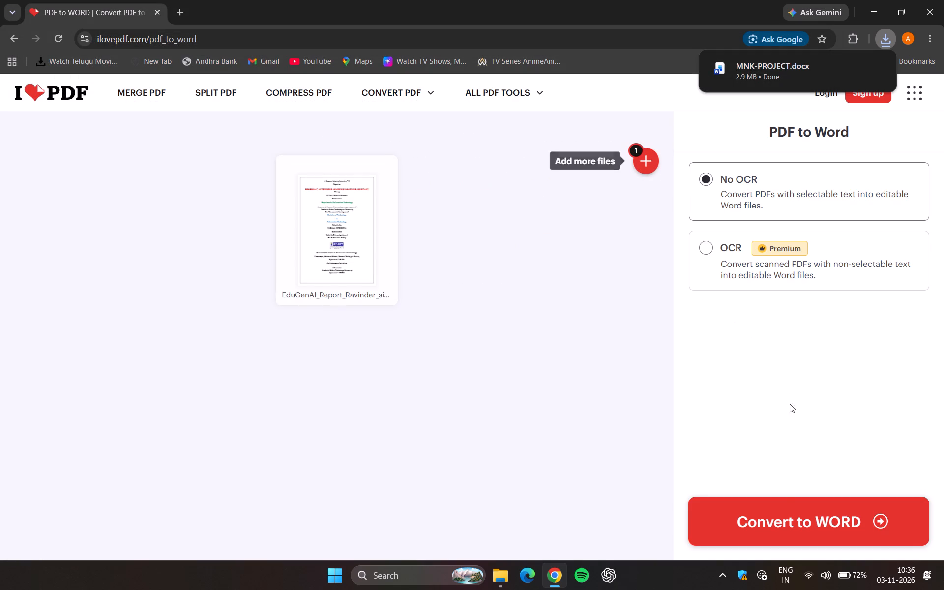
{"action": "left_click", "coordinate": [782, 520]}
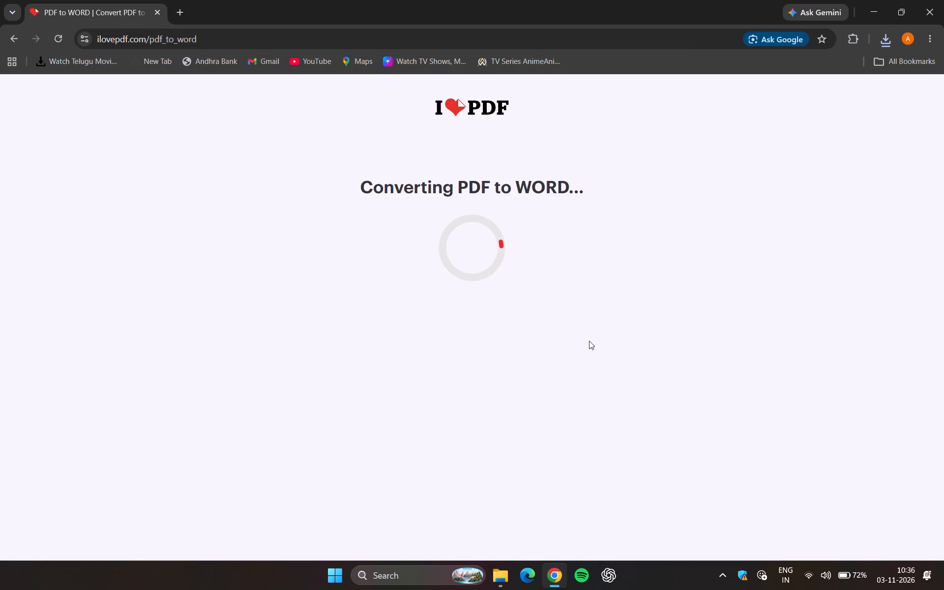
{"action": "left_click", "coordinate": [536, 203]}
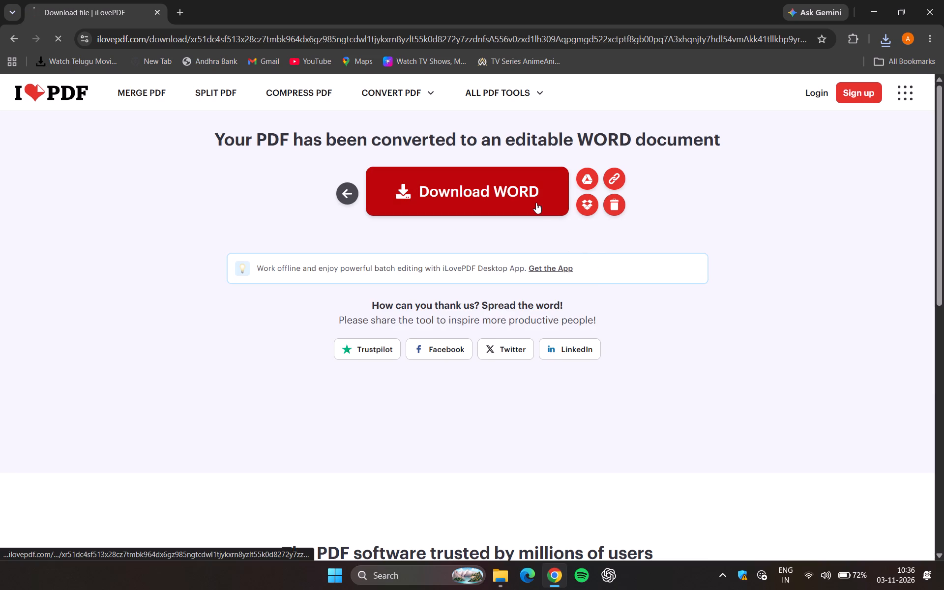
Return to the PDF to Word tool, convert the ANI-PJ PDF without OCR and download the Word file.
{"action": "left_click", "coordinate": [342, 195]}
{"action": "left_click", "coordinate": [342, 195]}
{"action": "left_click", "coordinate": [407, 255]}
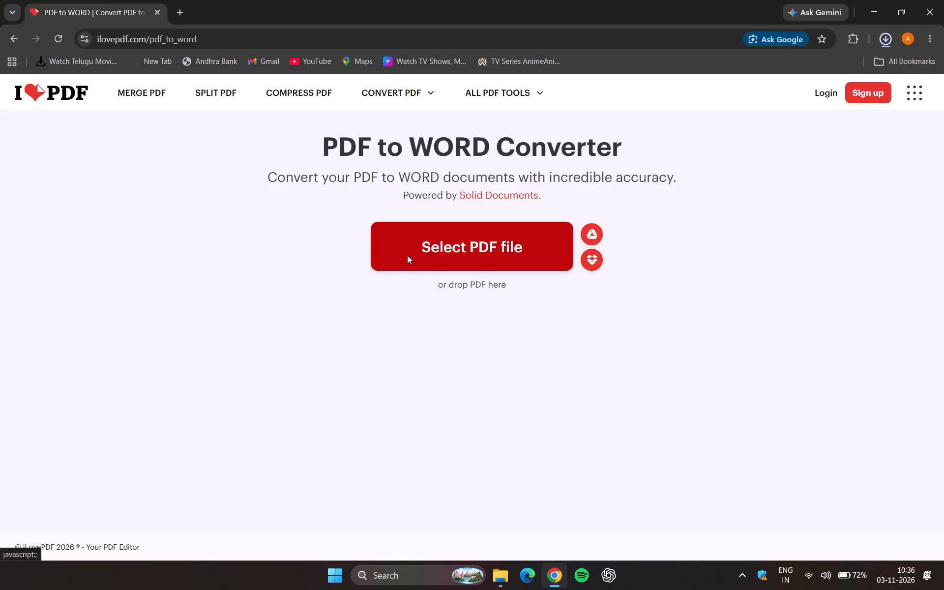
{"action": "left_click", "coordinate": [236, 94], "text": "ctrl"}
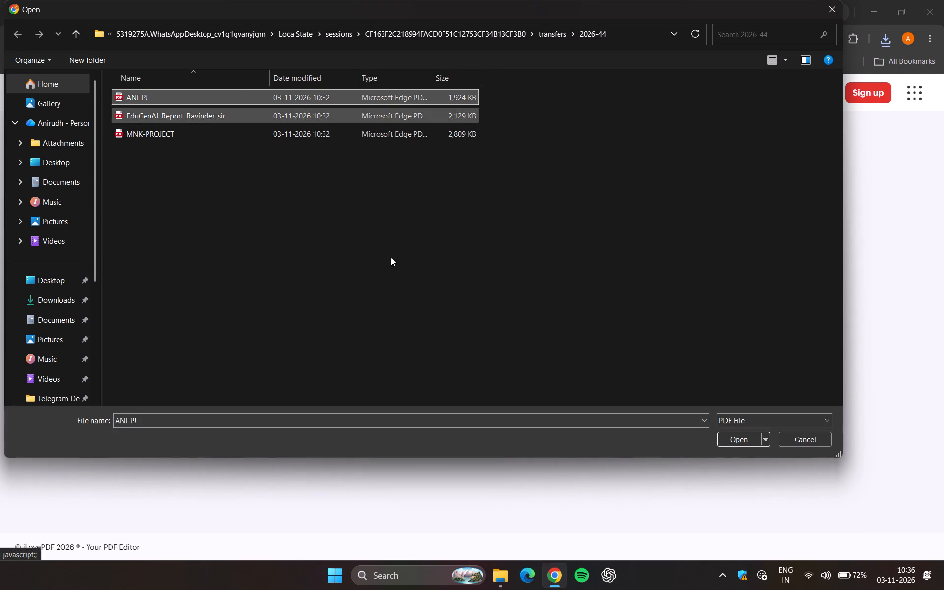
{"action": "left_click", "coordinate": [729, 444]}
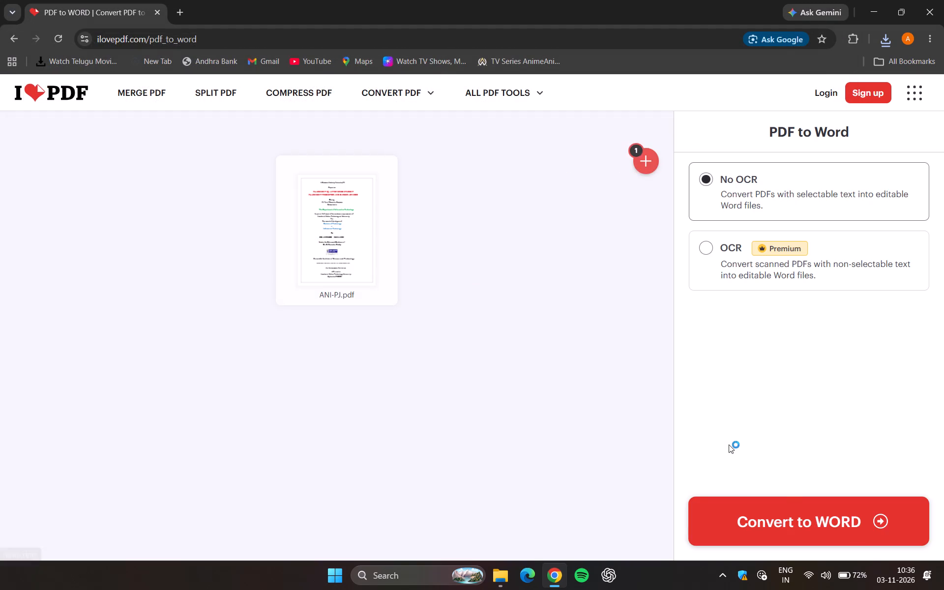
{"action": "left_click", "coordinate": [791, 507]}
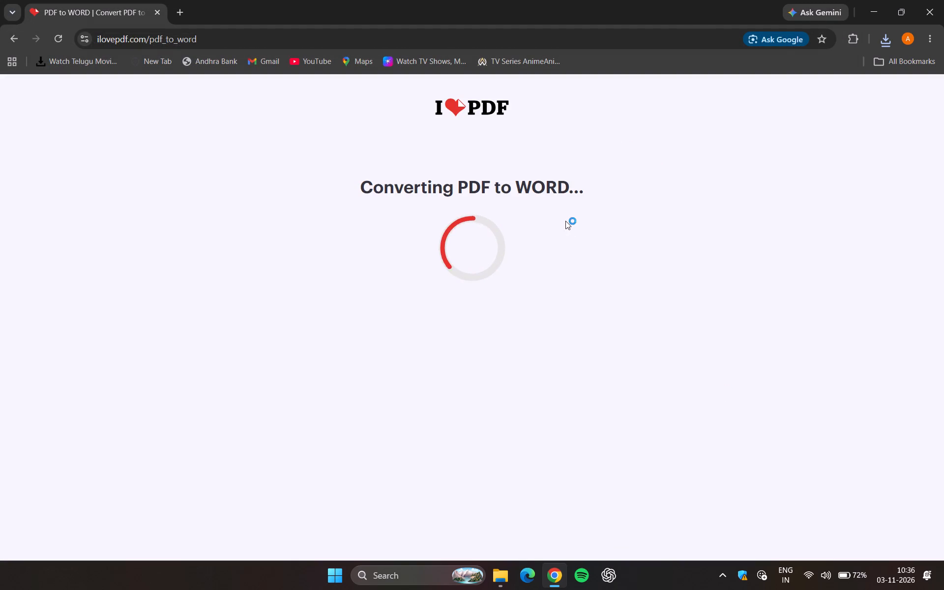
{"action": "left_click", "coordinate": [493, 198]}
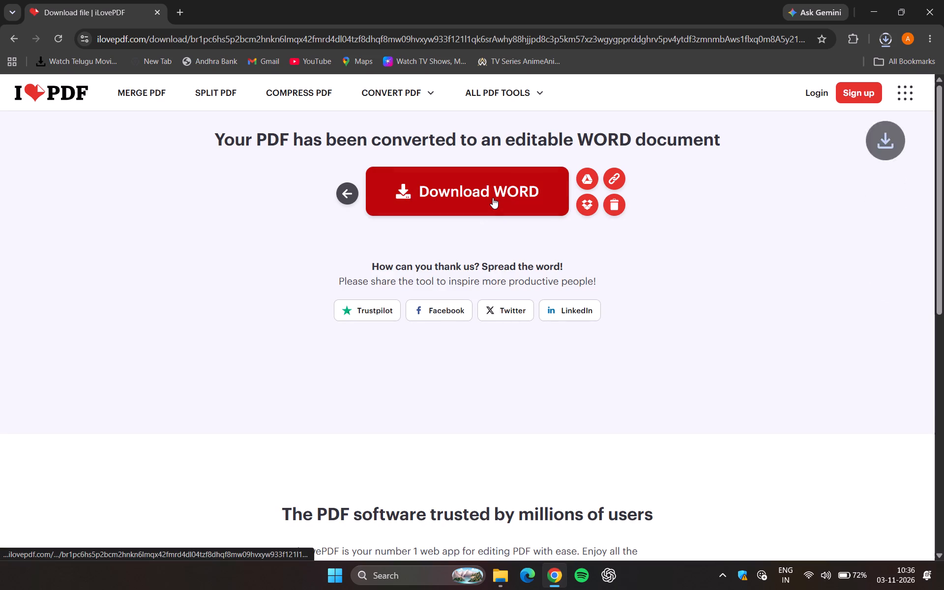
Open the converted MNK-PROJECT document from the Downloads folder in Word and enable editing.
{"action": "left_click", "coordinate": [493, 576]}
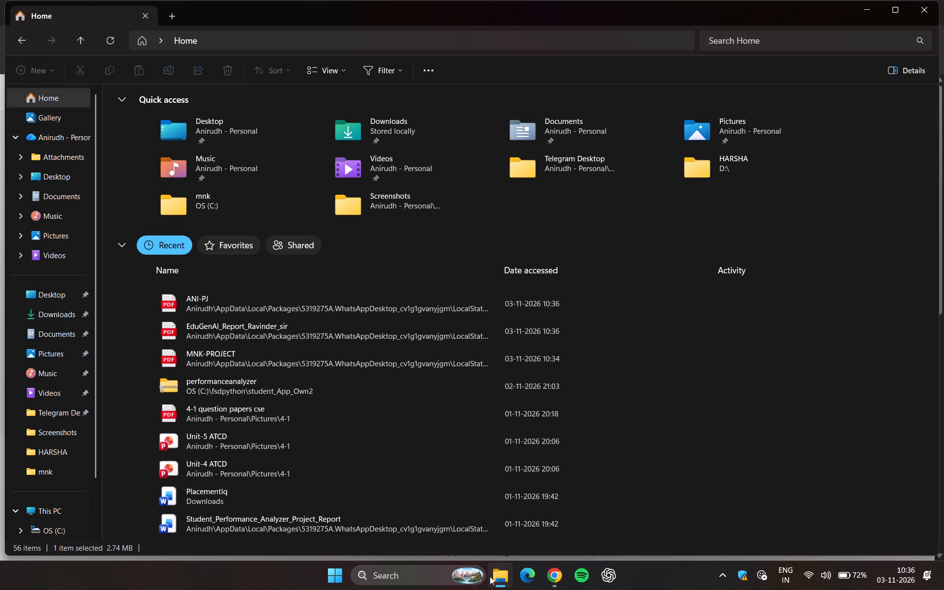
{"action": "left_click", "coordinate": [45, 313]}
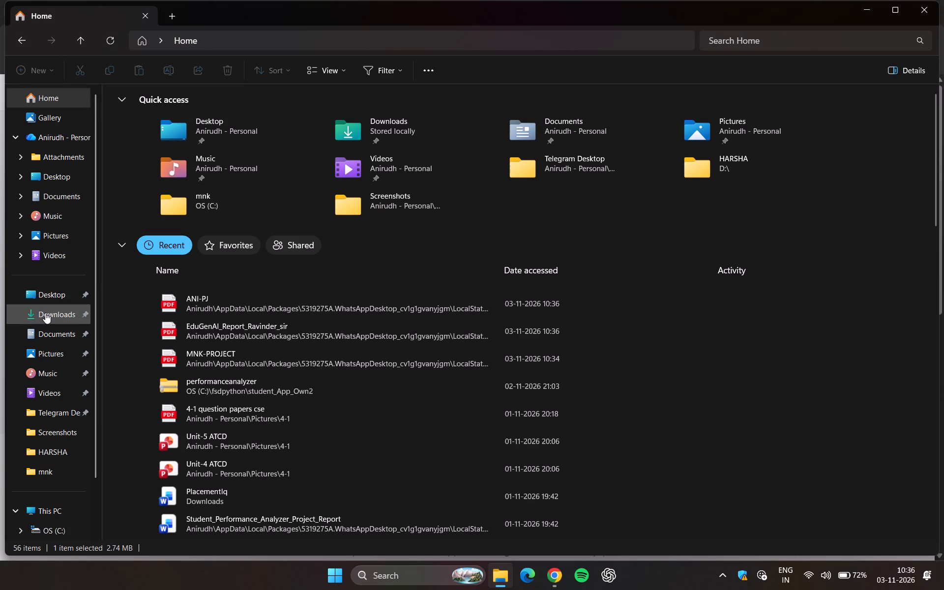
{"action": "double_click", "coordinate": [229, 117]}
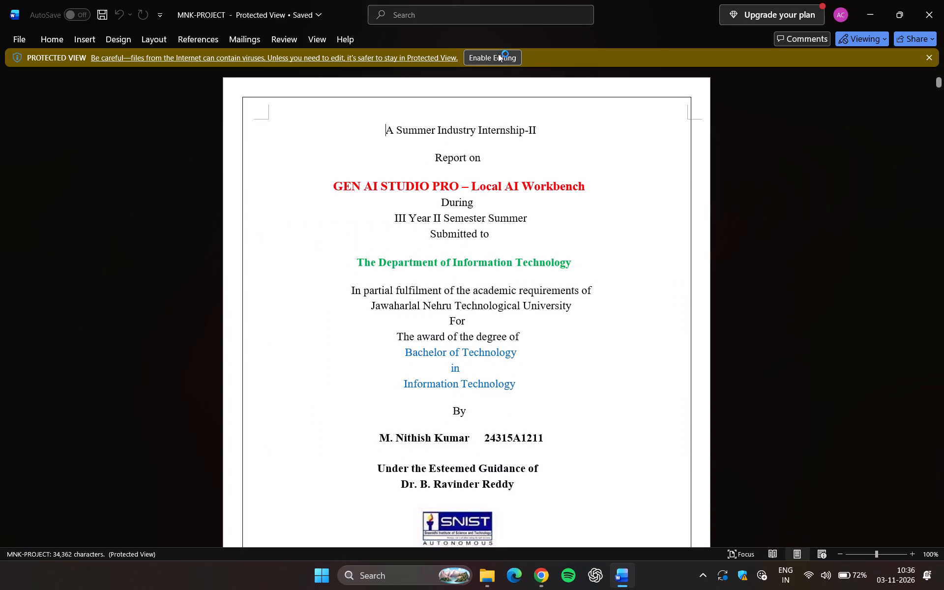
{"action": "left_click", "coordinate": [498, 52]}
{"action": "scroll", "coordinate": [629, 251], "scroll_direction": "down", "scroll_amount": 3}
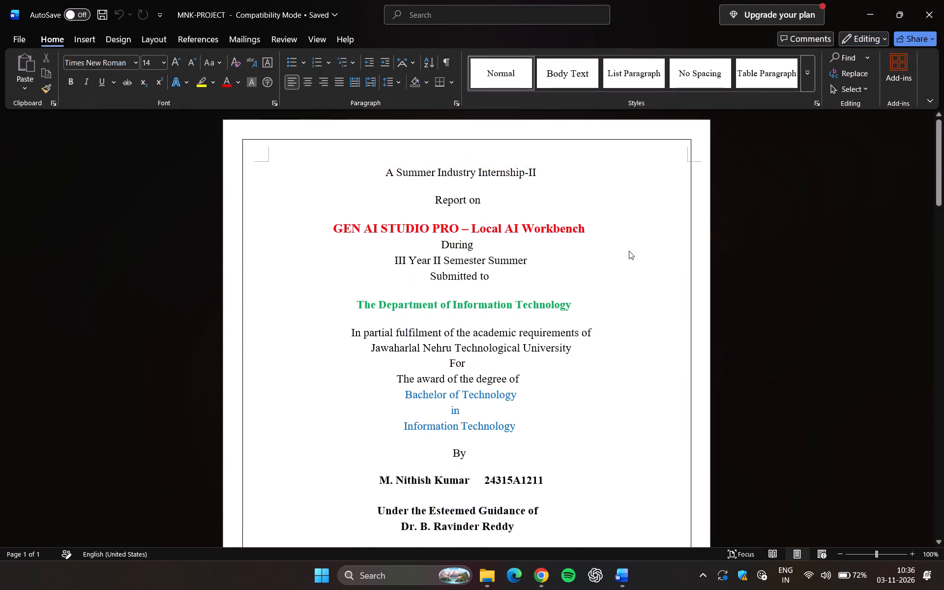
Replace every occurrence of "Assistant" with "Associate" throughout the MNK-PROJECT document.
{"action": "scroll", "coordinate": [629, 251], "scroll_direction": "down", "scroll_amount": 3}
{"action": "scroll", "coordinate": [629, 251], "scroll_direction": "up", "scroll_amount": 2}
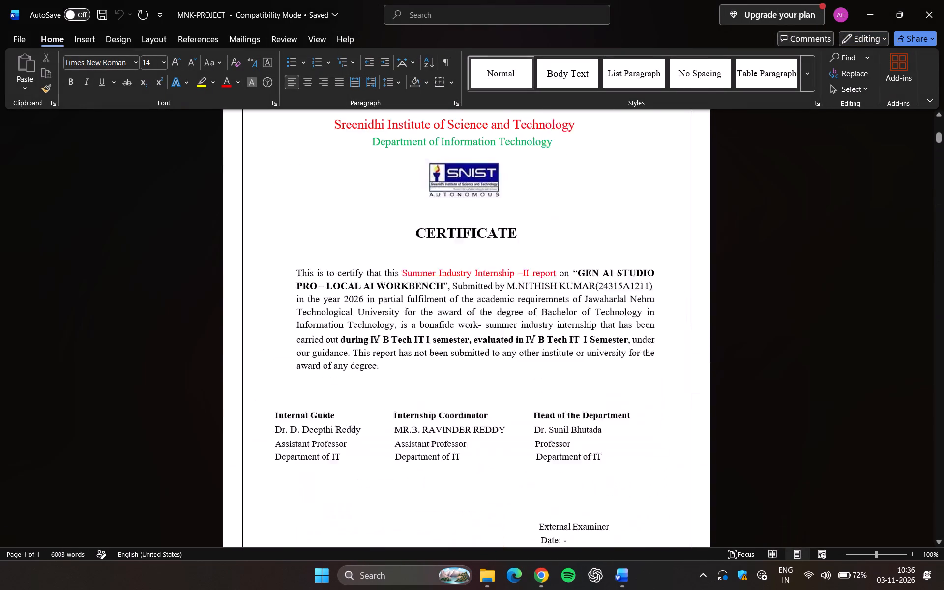
{"action": "scroll", "coordinate": [629, 251], "scroll_direction": "down", "scroll_amount": 2}
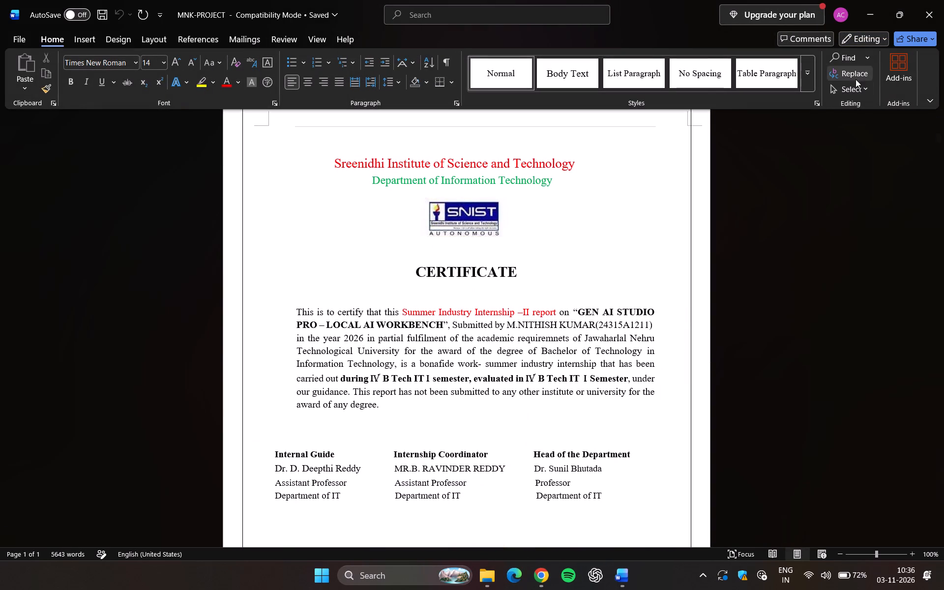
{"action": "left_click", "coordinate": [850, 75]}
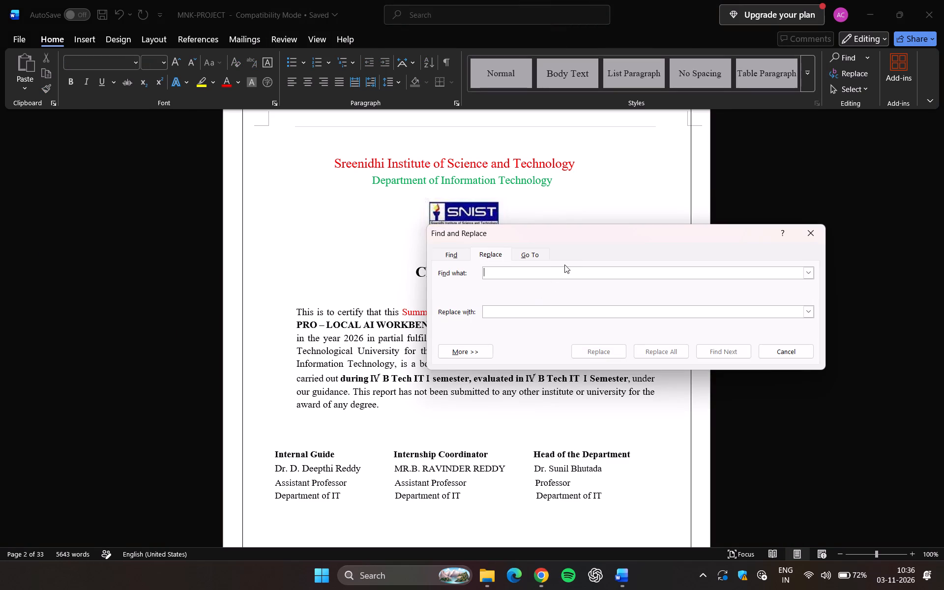
{"action": "left_click", "coordinate": [562, 271]}
{"action": "type", "text": "Assistan"}
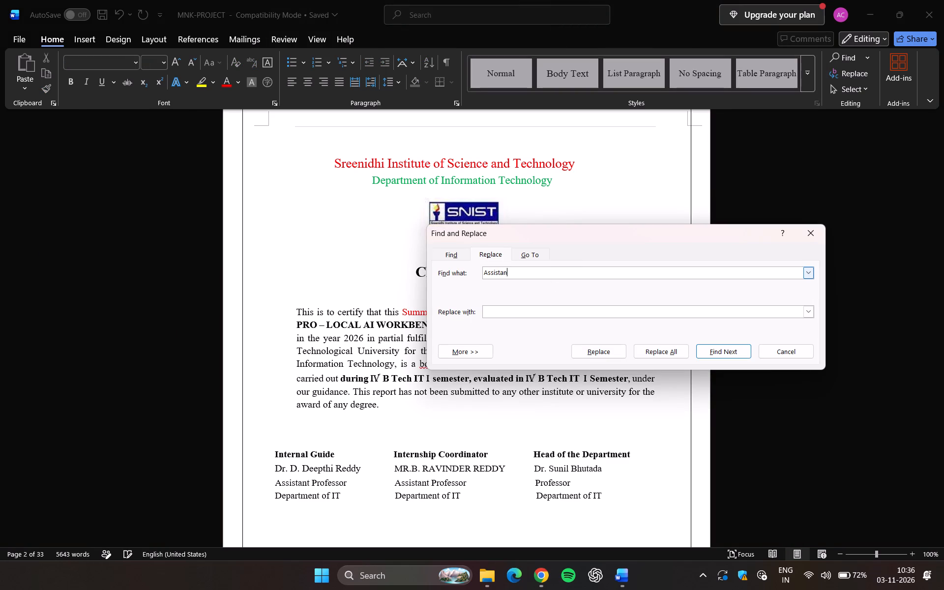
{"action": "key", "text": "t"}
{"action": "left_click", "coordinate": [542, 315]}
{"action": "type", "text": "Associate"}
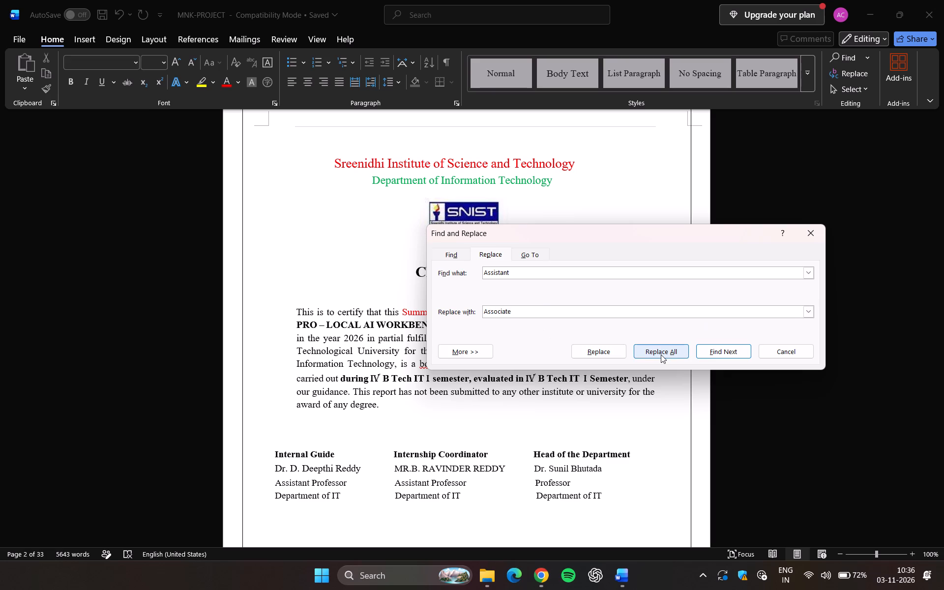
{"action": "left_click", "coordinate": [661, 354]}
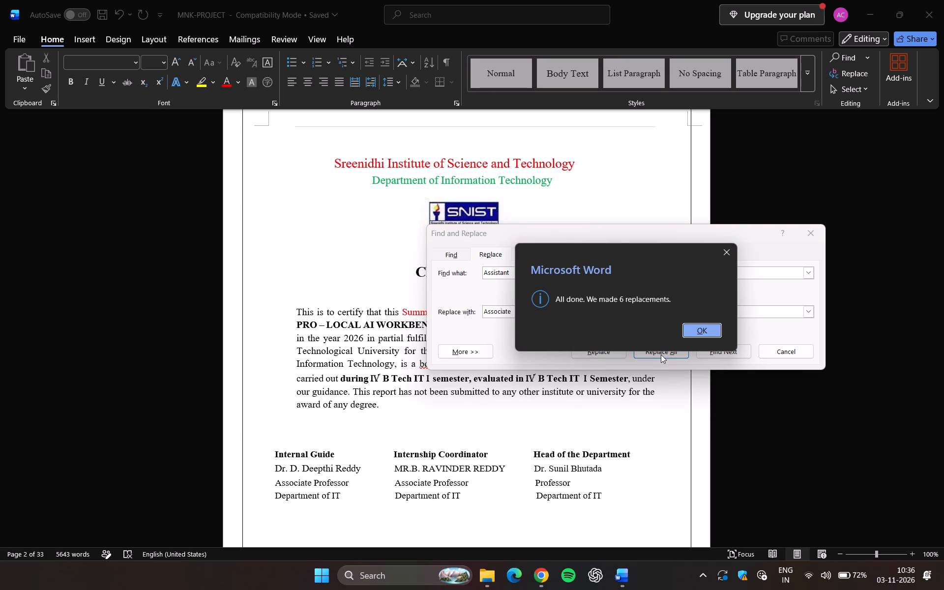
{"action": "left_click", "coordinate": [699, 325]}
{"action": "left_click", "coordinate": [815, 231]}
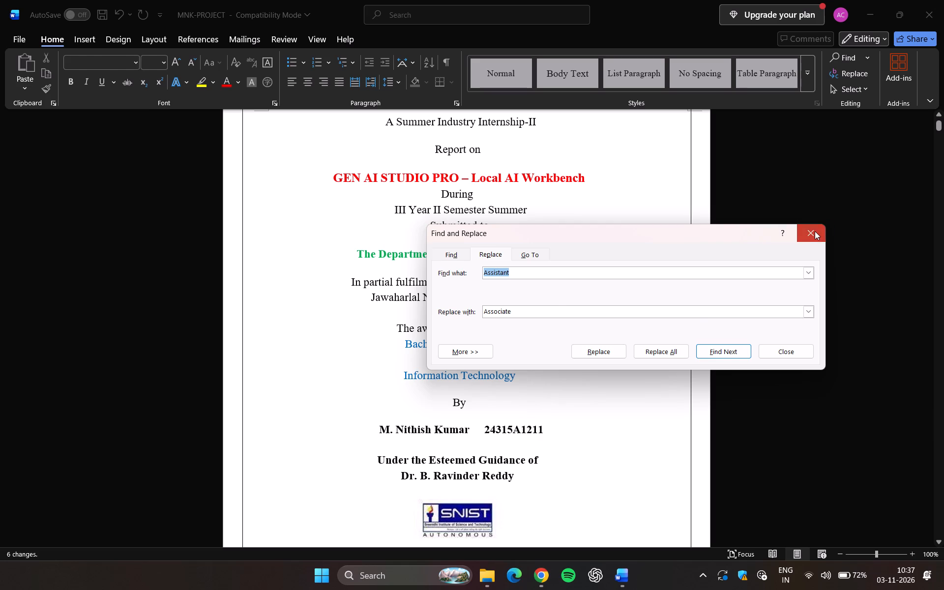
Find the abbreviated designations in the signature blocks near the document's end and replace every "Asst." with "Associate".
{"action": "scroll", "coordinate": [725, 313], "scroll_direction": "up", "scroll_amount": 1}
{"action": "scroll", "coordinate": [725, 313], "scroll_direction": "down", "scroll_amount": 1}
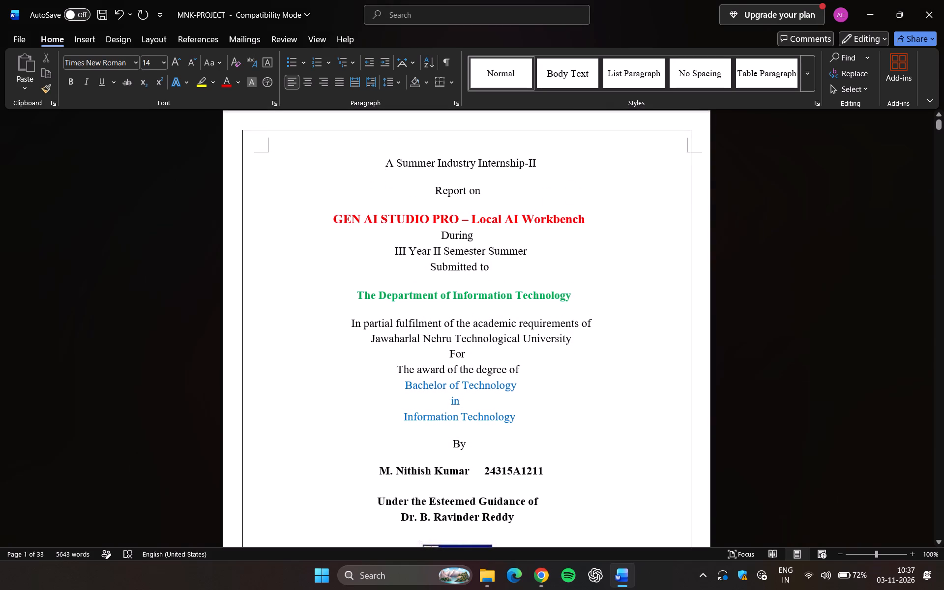
{"action": "scroll", "coordinate": [725, 313], "scroll_direction": "down", "scroll_amount": 8}
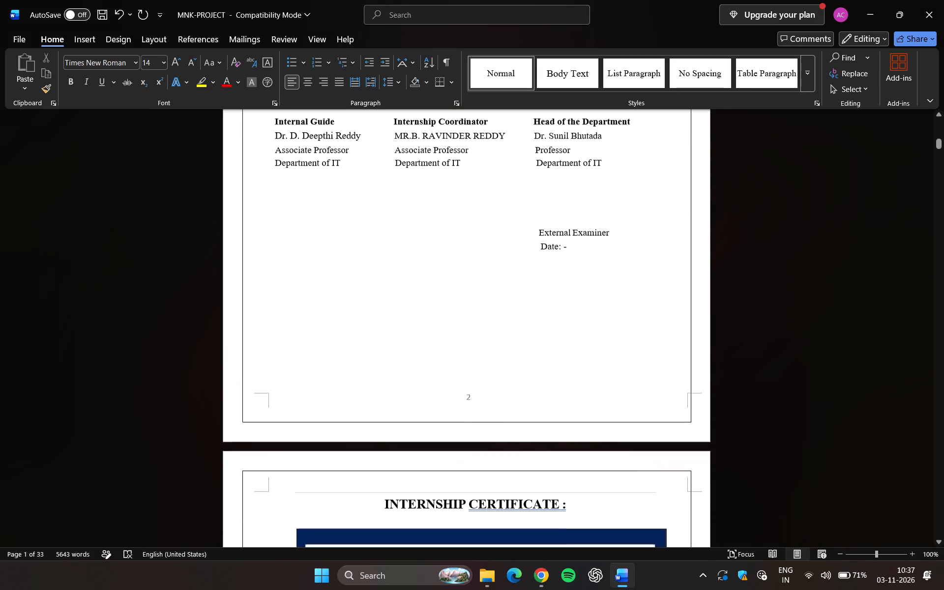
{"action": "scroll", "coordinate": [725, 313], "scroll_direction": "down", "scroll_amount": 17}
{"action": "scroll", "coordinate": [725, 313], "scroll_direction": "down", "scroll_amount": 6}
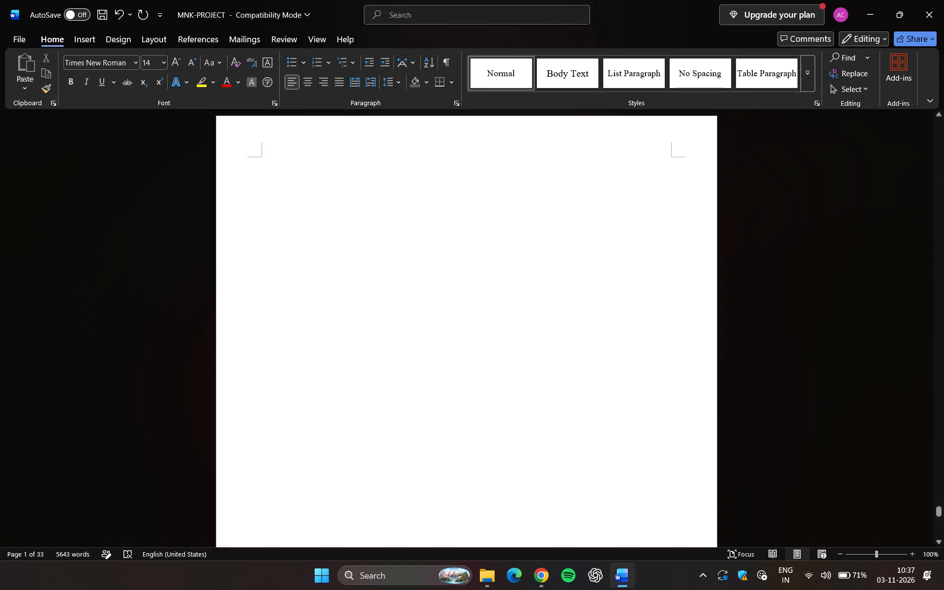
{"action": "scroll", "coordinate": [725, 313], "scroll_direction": "down", "scroll_amount": 7}
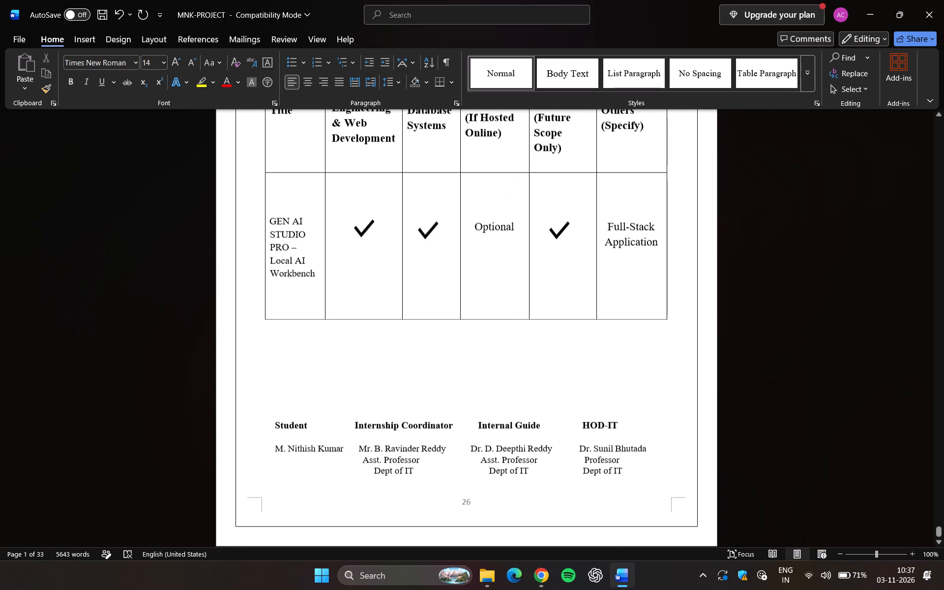
{"action": "left_click", "coordinate": [838, 76]}
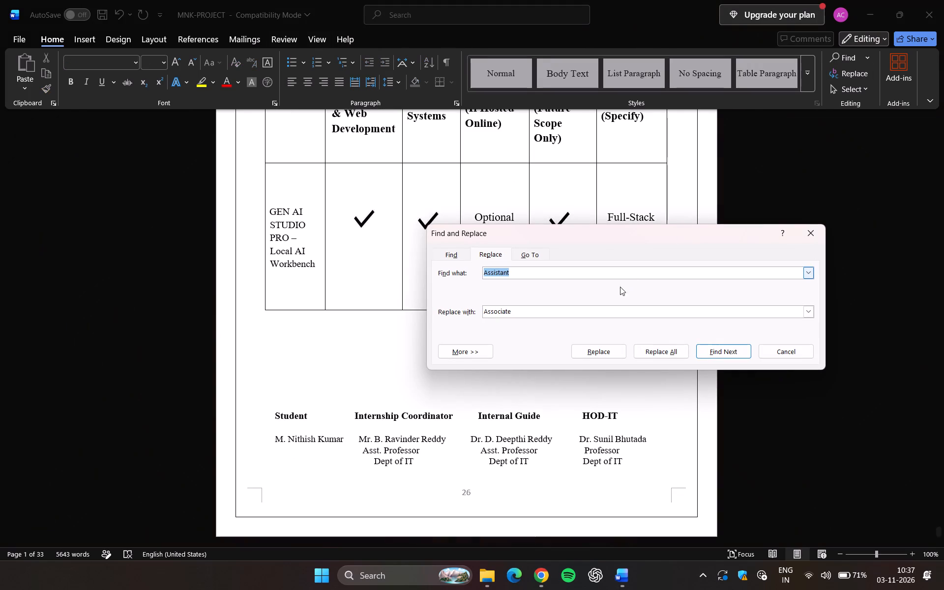
{"action": "left_click", "coordinate": [624, 275]}
{"action": "key", "text": "BackSpace"}
{"action": "key", "text": "BackSpace"}
{"action": "key", "text": "BackSpace"}
{"action": "key", "text": "BackSpace"}
{"action": "key", "text": "BackSpace"}
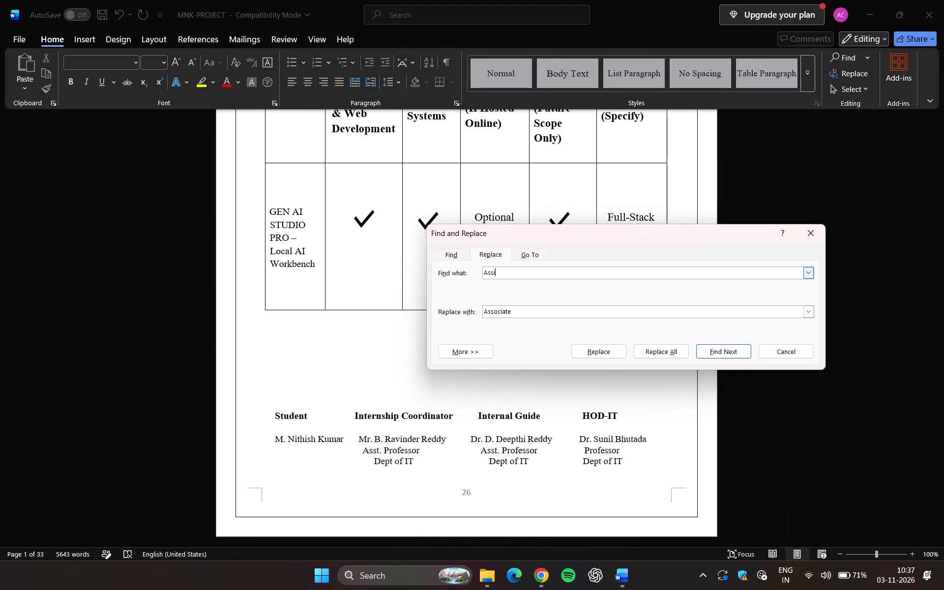
{"action": "key", "text": "BackSpace"}
{"action": "type", "text": "t."}
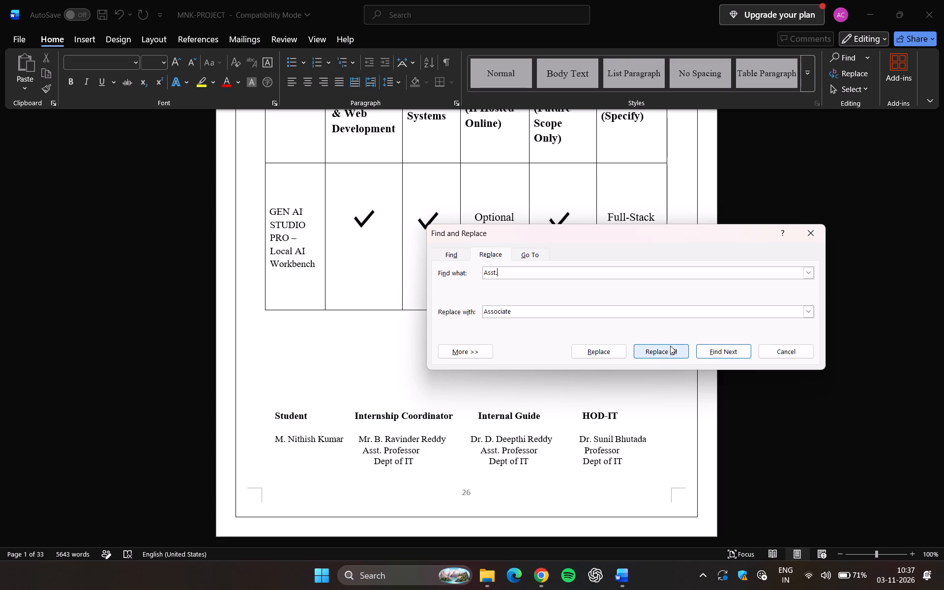
{"action": "left_click", "coordinate": [665, 352]}
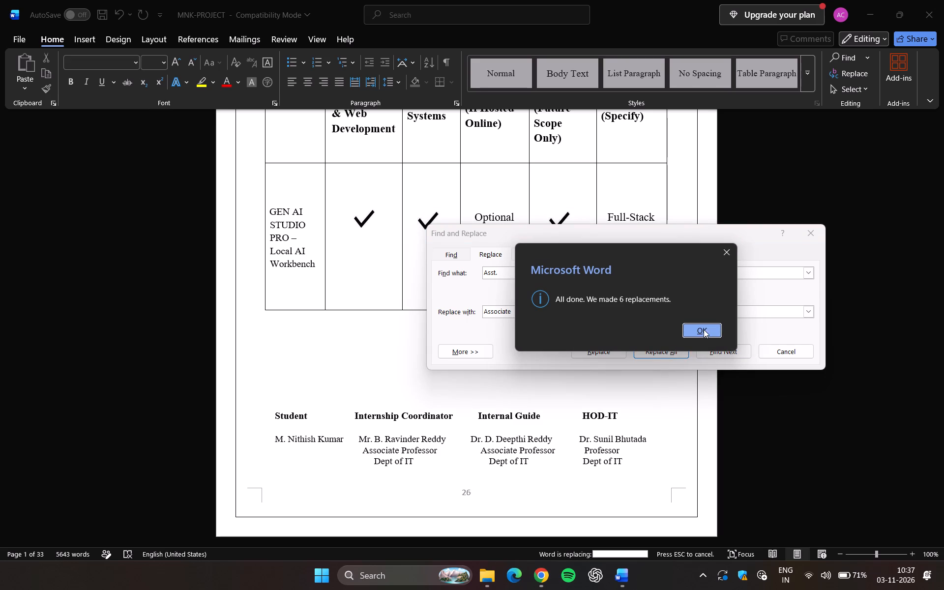
{"action": "left_click", "coordinate": [704, 329]}
{"action": "left_click", "coordinate": [816, 225]}
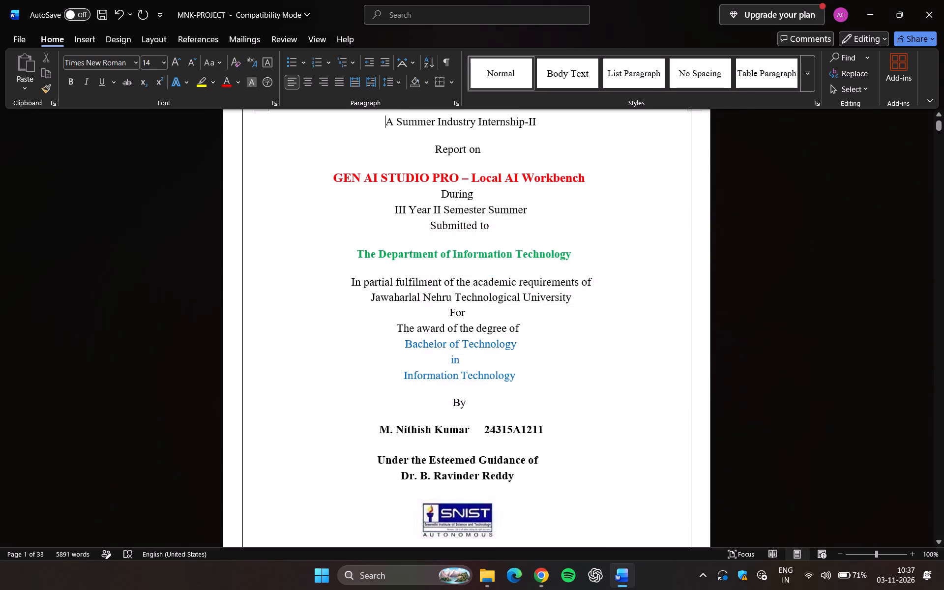
Review the document from the cover to the final signature blocks, checking the coordinator's and guide's designations.
{"action": "scroll", "coordinate": [586, 396], "scroll_direction": "down", "scroll_amount": 11}
{"action": "scroll", "coordinate": [586, 396], "scroll_direction": "up", "scroll_amount": 2}
{"action": "scroll", "coordinate": [586, 396], "scroll_direction": "right", "scroll_amount": 1}
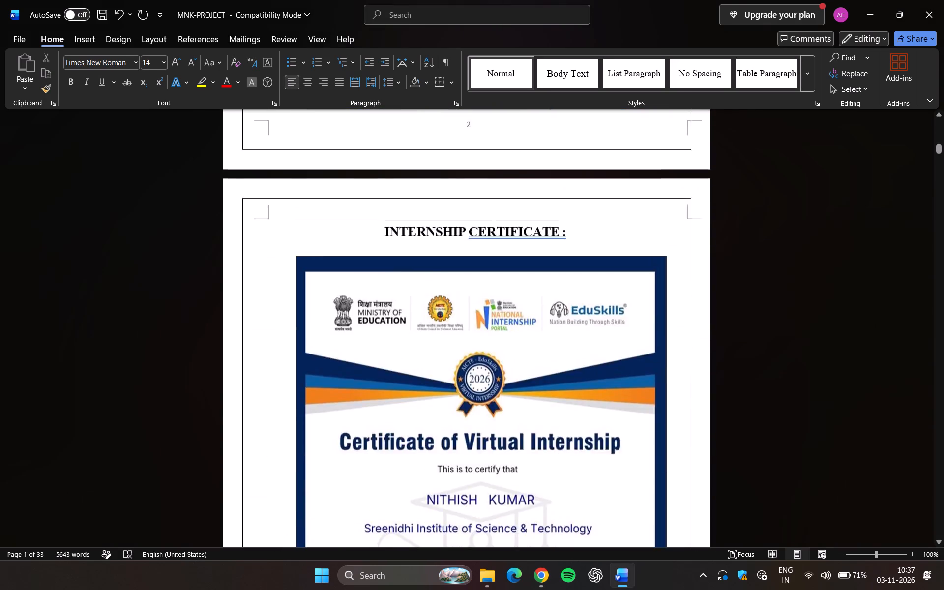
{"action": "scroll", "coordinate": [586, 396], "scroll_direction": "right", "scroll_amount": 1}
{"action": "scroll", "coordinate": [586, 396], "scroll_direction": "down", "scroll_amount": 1}
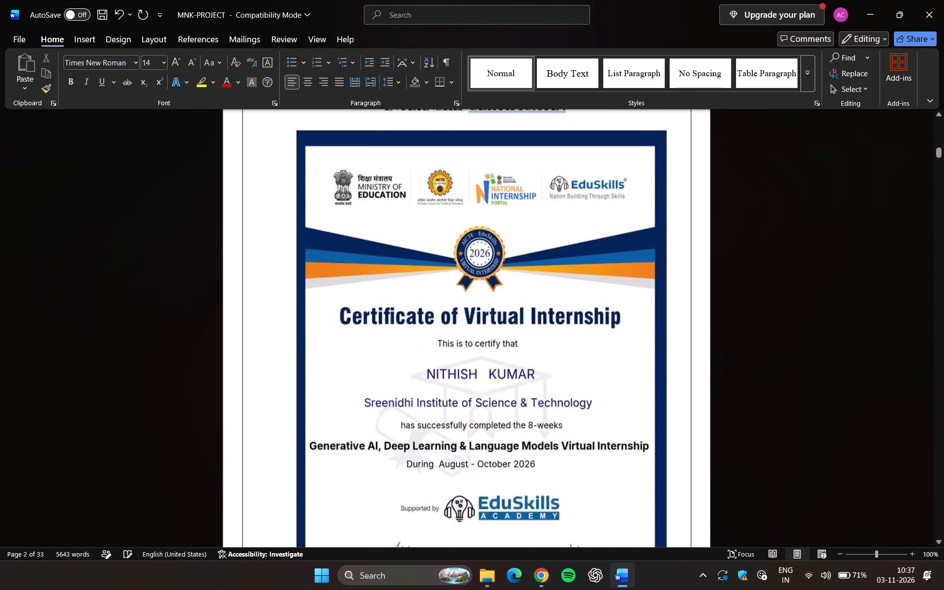
{"action": "scroll", "coordinate": [586, 396], "scroll_direction": "down", "scroll_amount": 19}
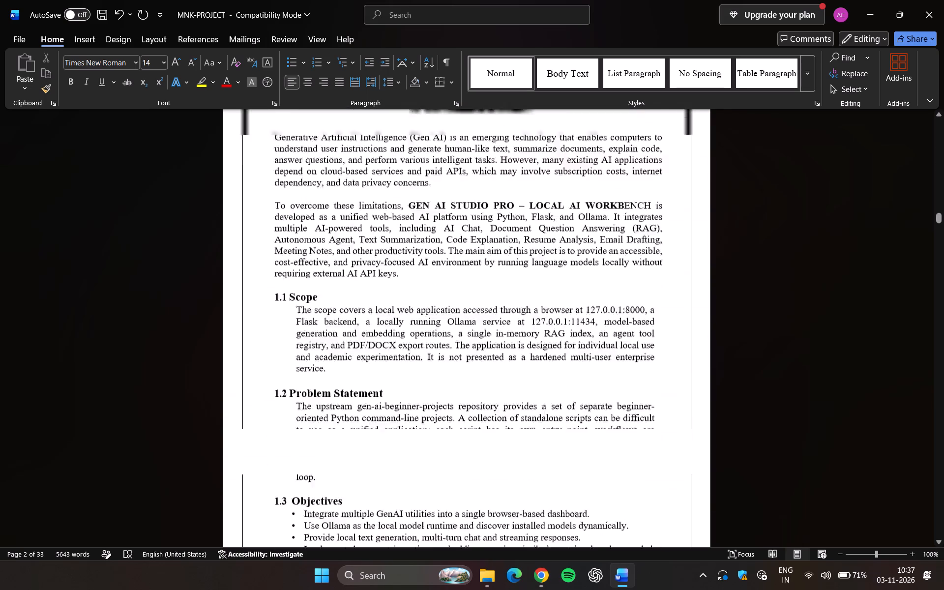
{"action": "scroll", "coordinate": [586, 396], "scroll_direction": "down", "scroll_amount": 13}
{"action": "scroll", "coordinate": [586, 396], "scroll_direction": "down", "scroll_amount": 17}
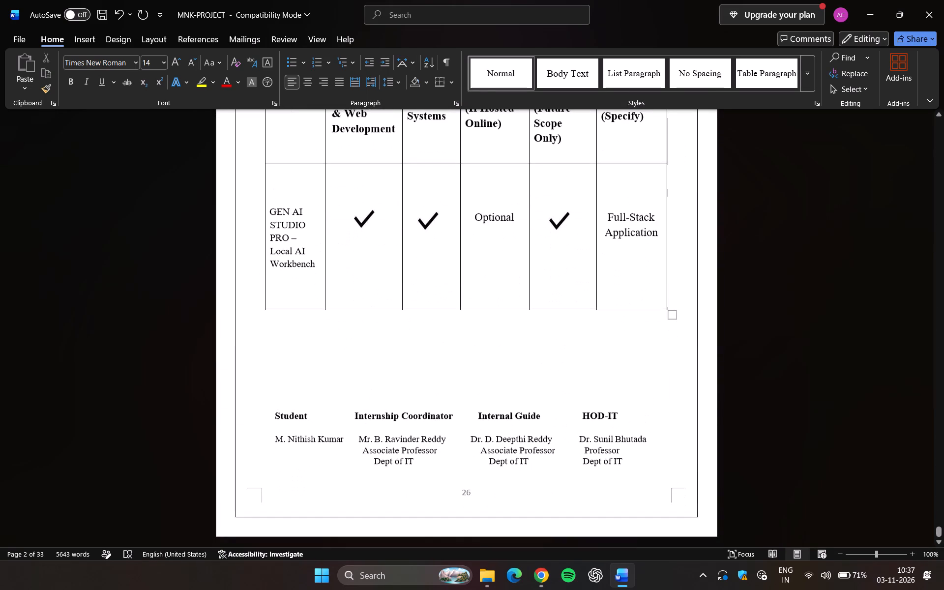
{"action": "scroll", "coordinate": [586, 396], "scroll_direction": "up", "scroll_amount": 3}
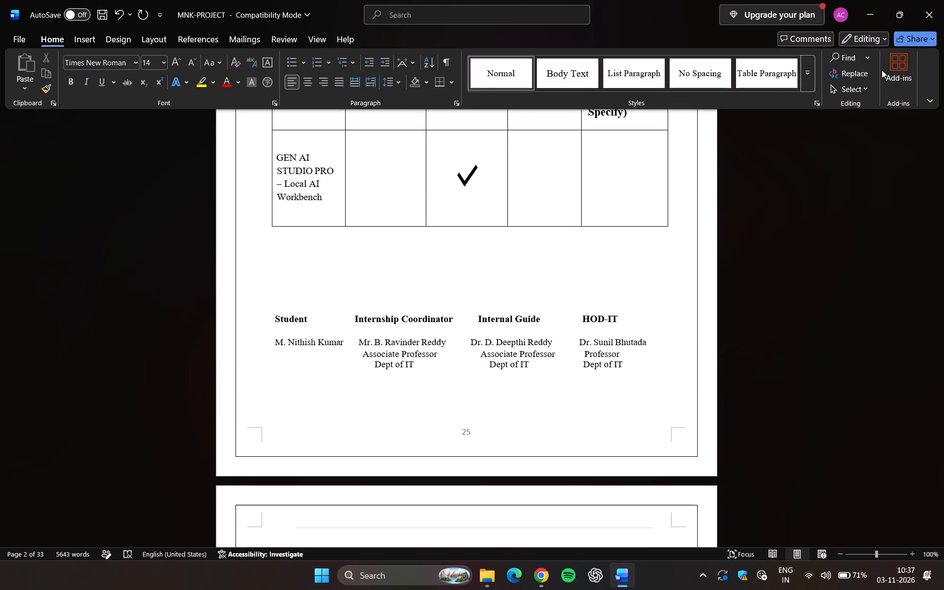
Save the corrected MNK-PROJECT document.
{"action": "left_click", "coordinate": [105, 16]}
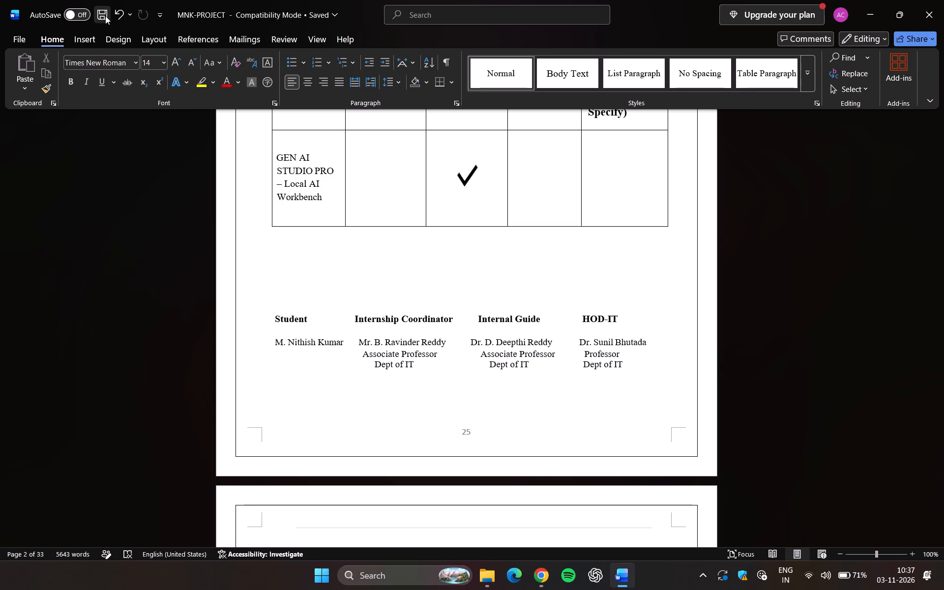
Save a PDF copy of the document in the Downloads folder under the name MNK-PROJECT11.
{"action": "left_click", "coordinate": [21, 39]}
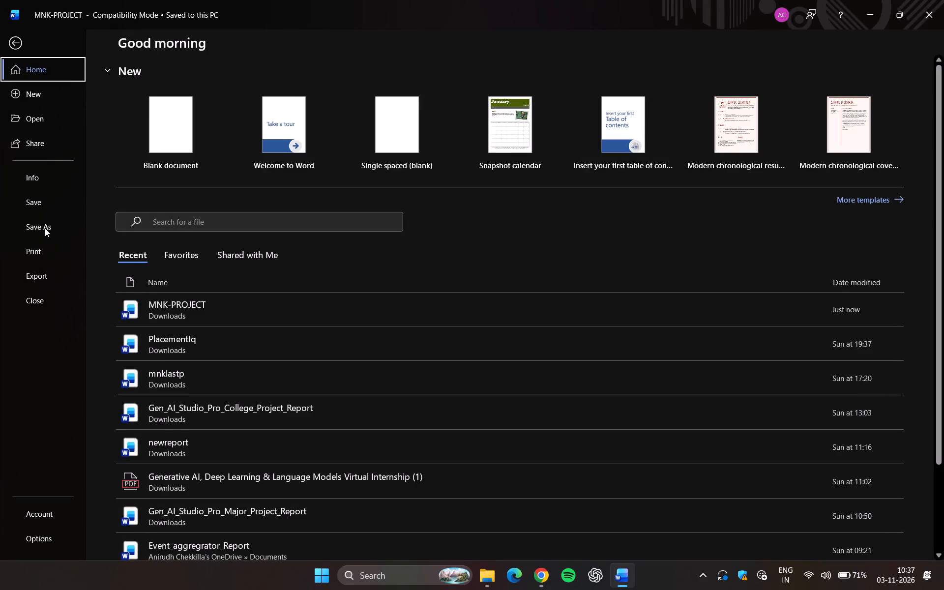
{"action": "left_click", "coordinate": [44, 232]}
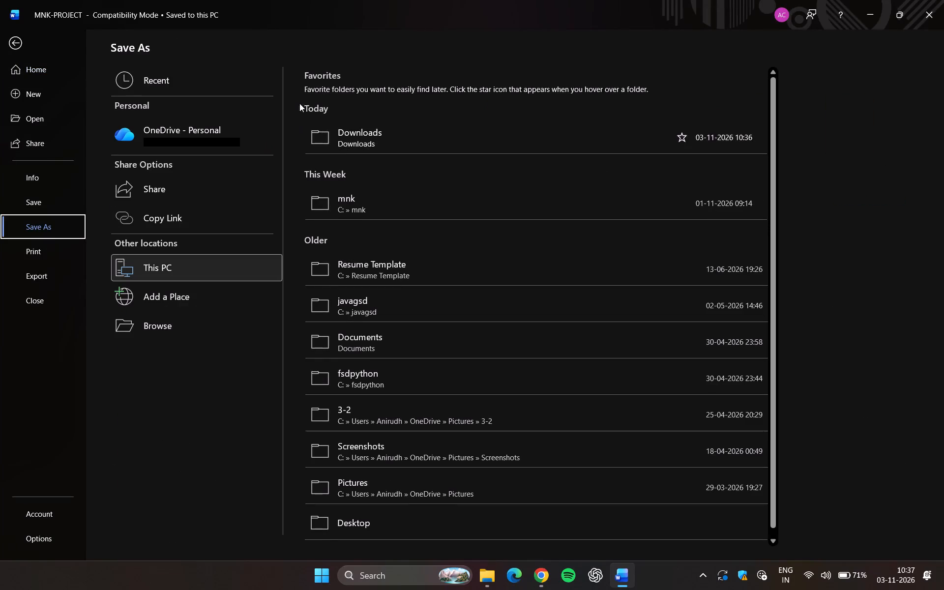
{"action": "left_click", "coordinate": [355, 131]}
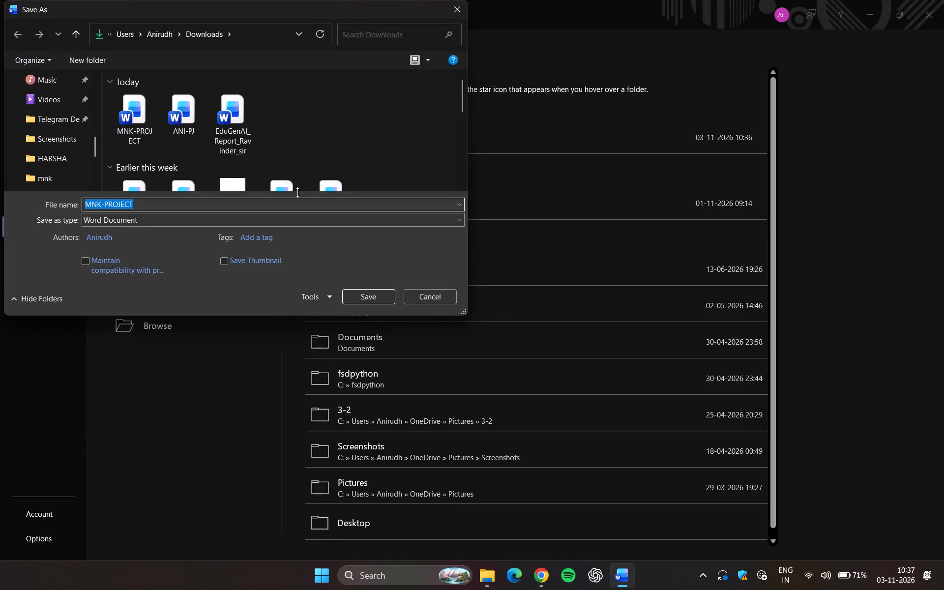
{"action": "left_click", "coordinate": [287, 207]}
{"action": "left_click", "coordinate": [287, 207]}
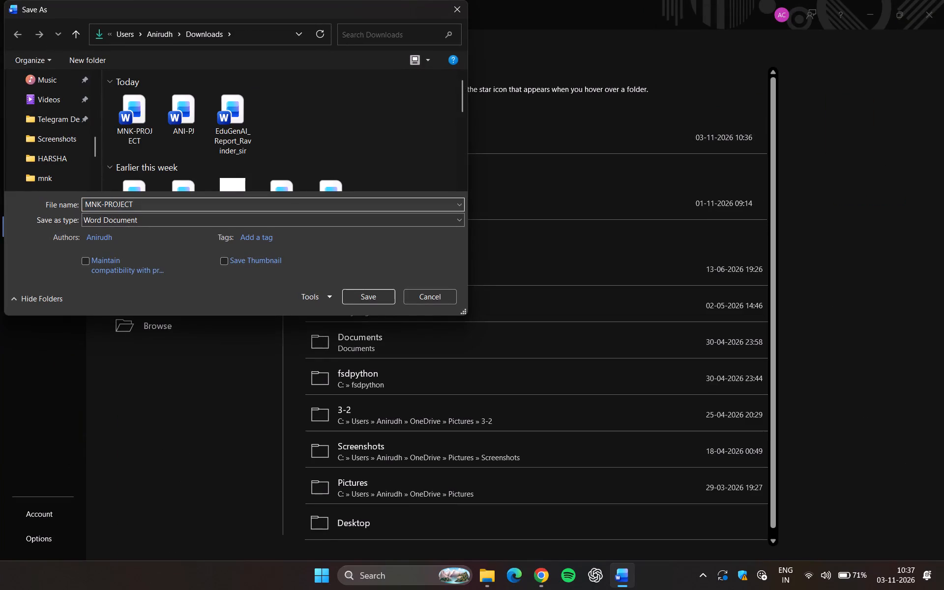
{"action": "type", "text": "new"}
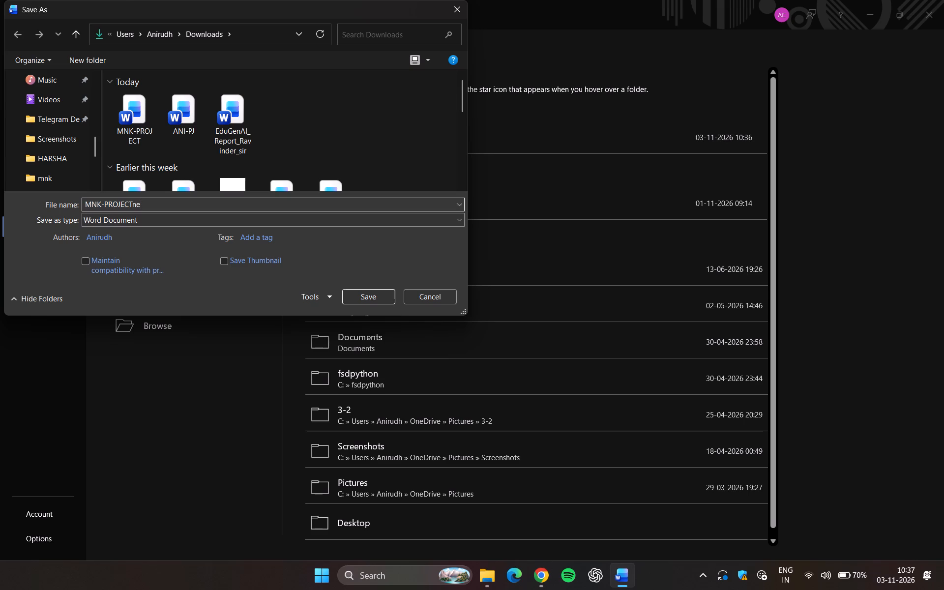
{"action": "key", "text": "BackSpace"}
{"action": "key", "text": "BackSpace"}
{"action": "key", "text": "BackSpace"}
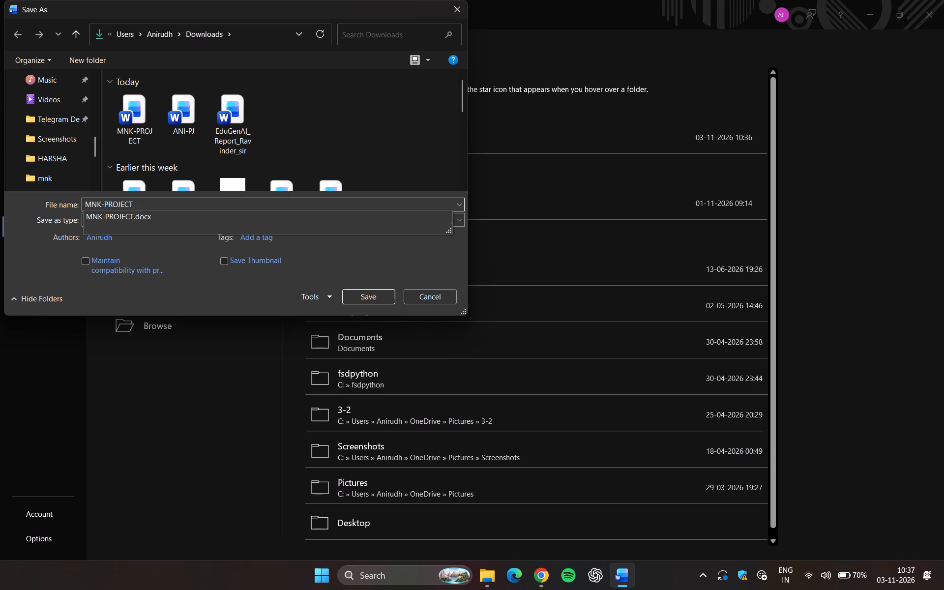
{"action": "type", "text": "11"}
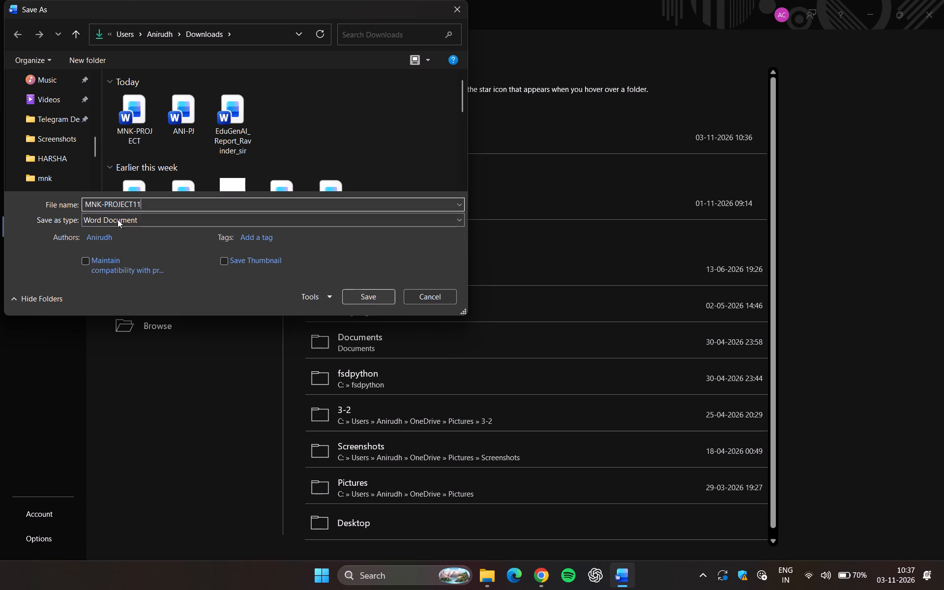
{"action": "left_click", "coordinate": [116, 221]}
{"action": "left_click", "coordinate": [103, 295]}
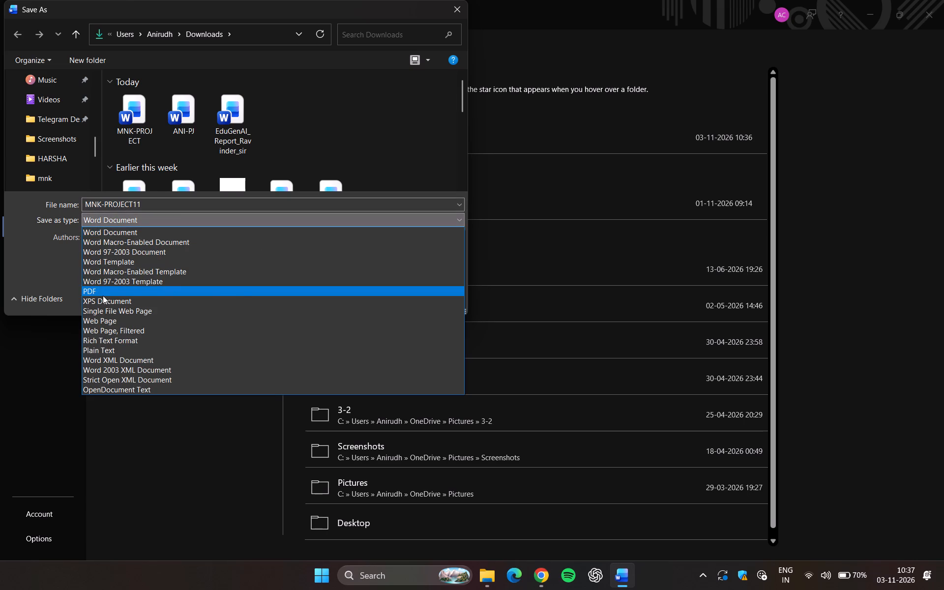
{"action": "left_click", "coordinate": [349, 319]}
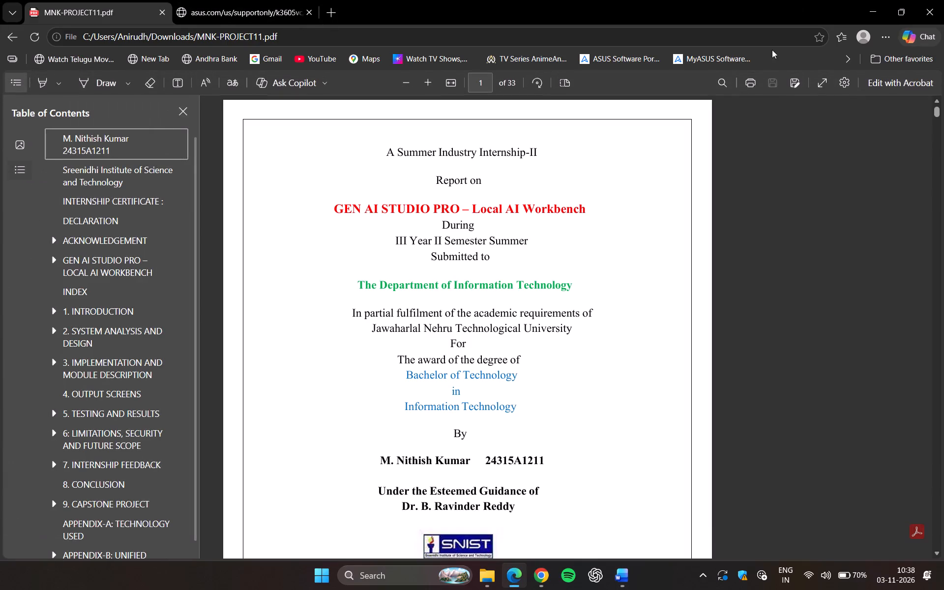
Review the exported MNK-PROJECT11 PDF from the cover through the certificate page to the output screens, checking the designations and layout.
{"action": "scroll", "coordinate": [632, 403], "scroll_direction": "down", "scroll_amount": 15}
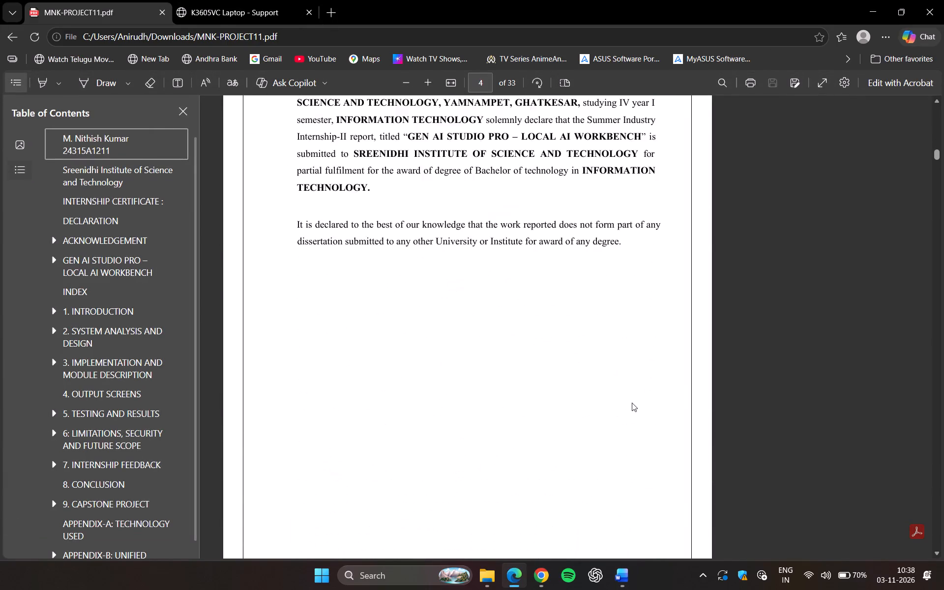
{"action": "scroll", "coordinate": [632, 403], "scroll_direction": "up", "scroll_amount": 3}
{"action": "scroll", "coordinate": [632, 403], "scroll_direction": "down", "scroll_amount": 1}
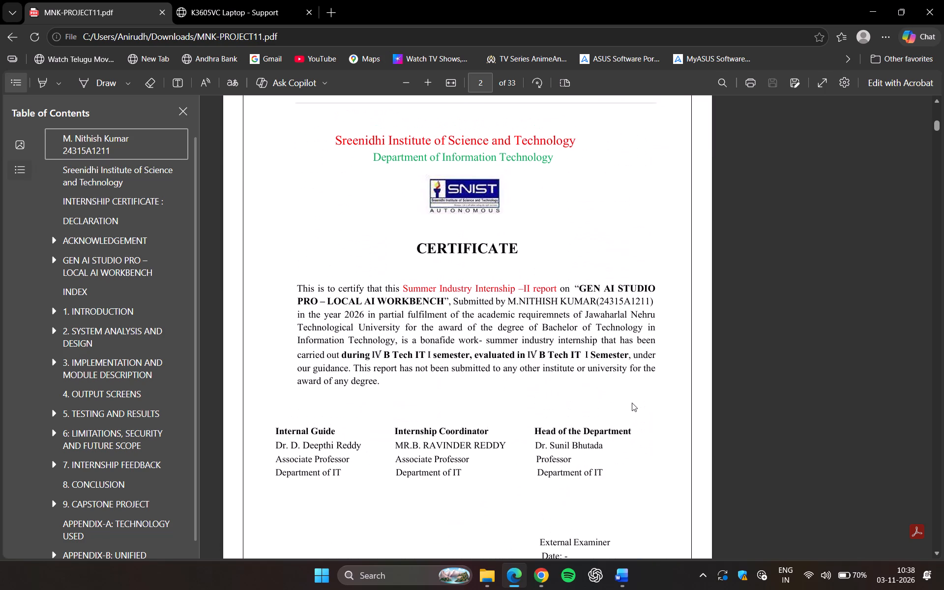
{"action": "scroll", "coordinate": [632, 403], "scroll_direction": "down", "scroll_amount": 3}
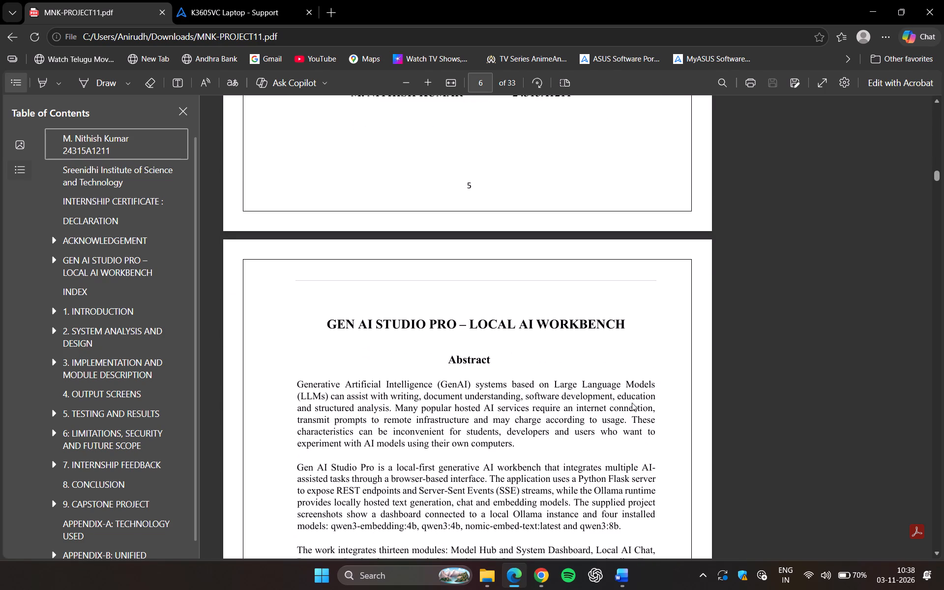
{"action": "scroll", "coordinate": [632, 403], "scroll_direction": "down", "scroll_amount": 4}
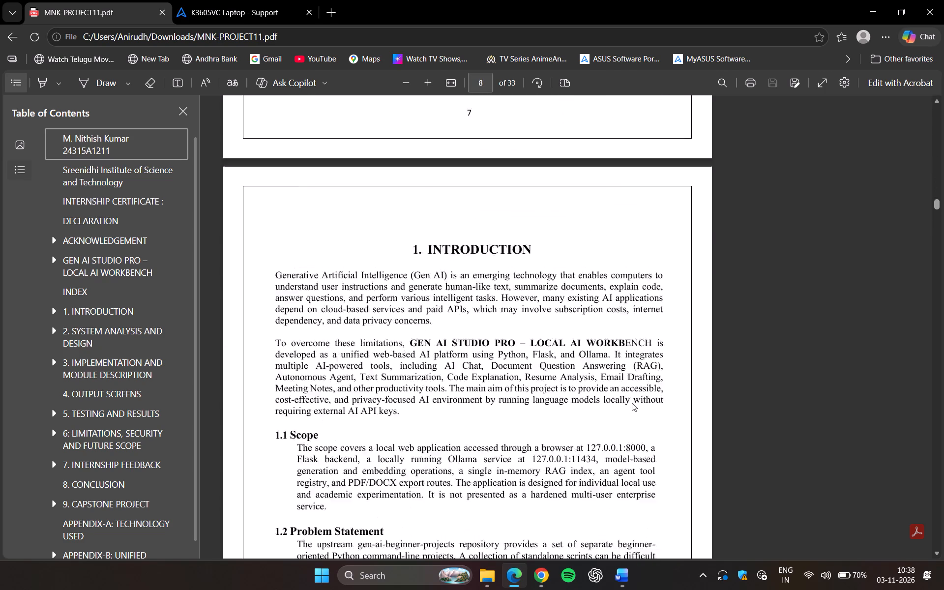
{"action": "scroll", "coordinate": [632, 403], "scroll_direction": "down", "scroll_amount": 11}
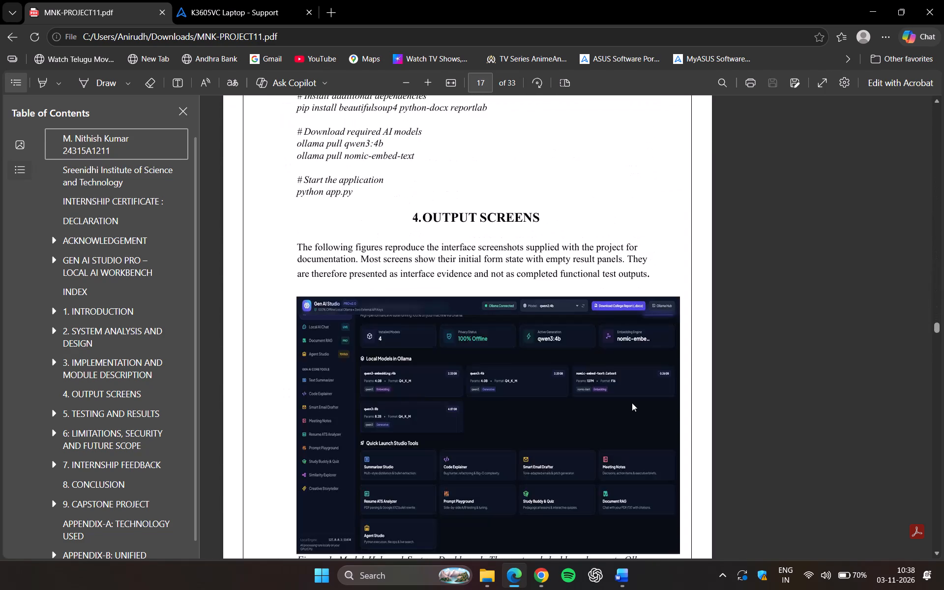
{"action": "scroll", "coordinate": [695, 341], "scroll_direction": "down", "scroll_amount": 6}
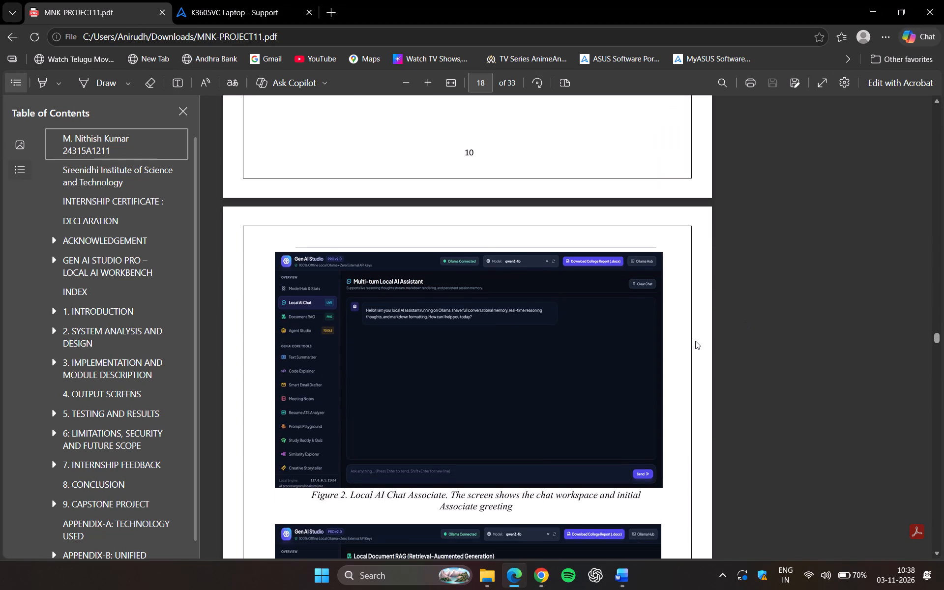
{"action": "scroll", "coordinate": [695, 341], "scroll_direction": "down", "scroll_amount": 8}
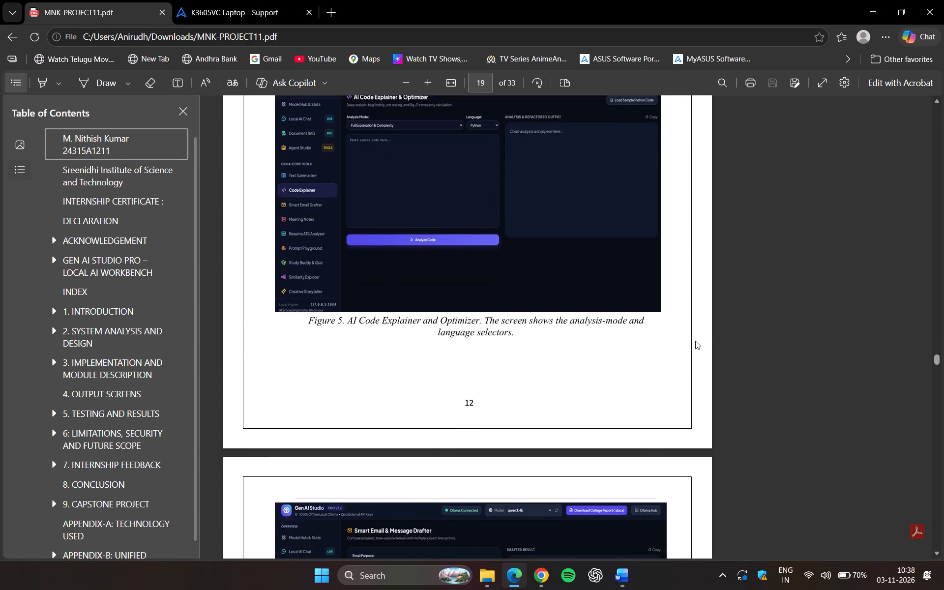
{"action": "scroll", "coordinate": [695, 341], "scroll_direction": "down", "scroll_amount": 3}
Close the exported PDF and the MNK-PROJECT document to return to the Downloads folder.
{"action": "left_click", "coordinate": [943, 0]}
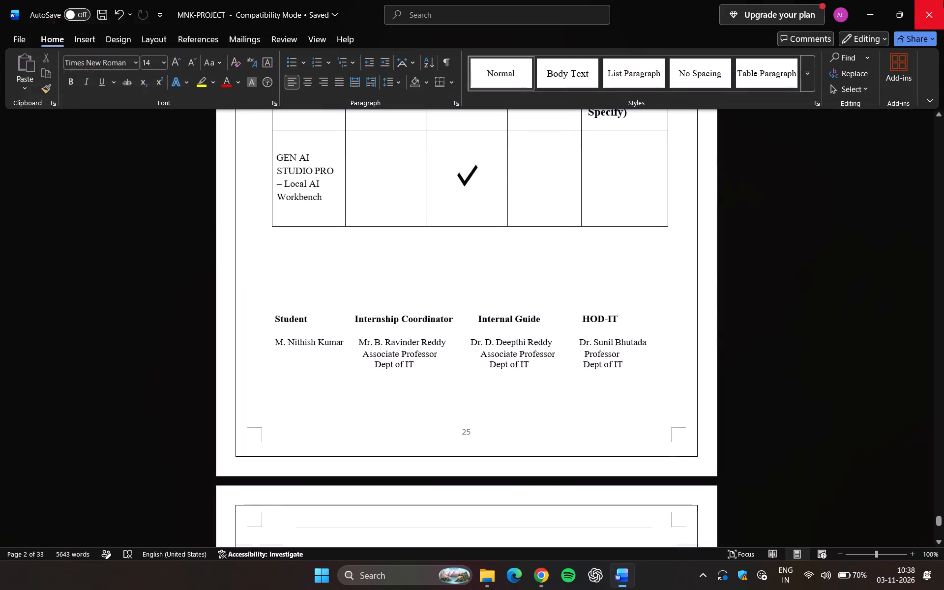
{"action": "left_click", "coordinate": [943, 0]}
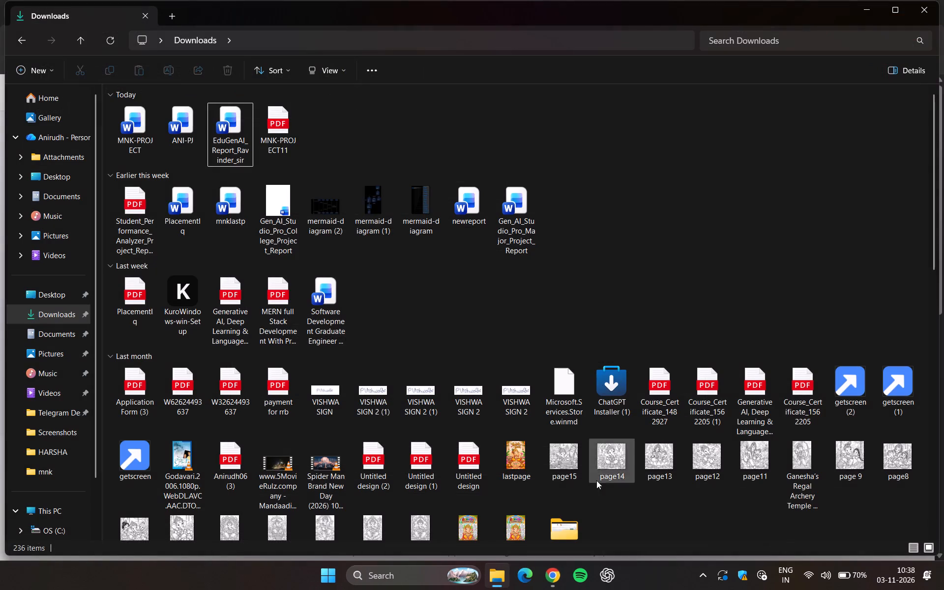
Open the ANI-PJ report from the Downloads folder in Word and enable editing.
{"action": "double_click", "coordinate": [184, 135]}
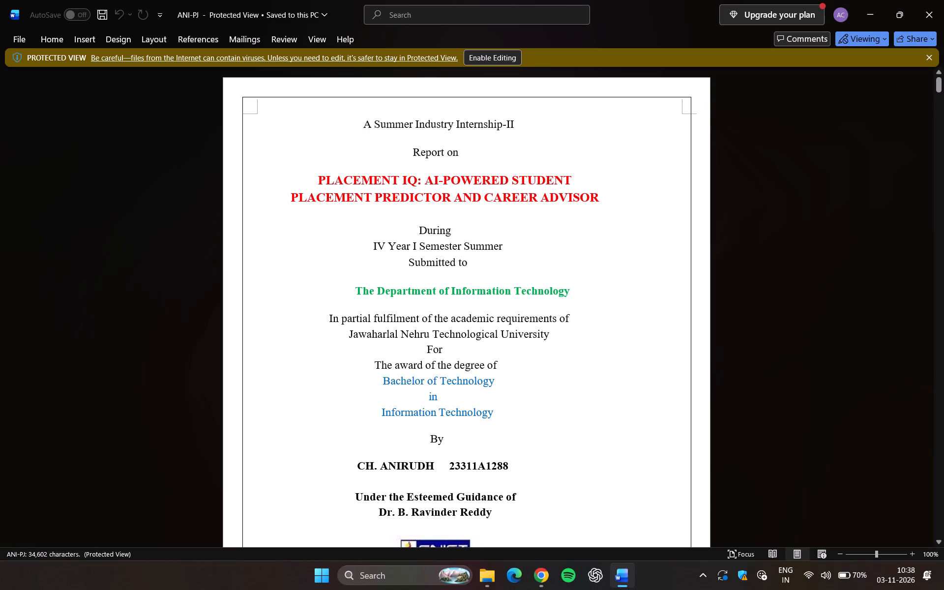
{"action": "left_click_drag", "start_coordinate": [361, 115], "coordinate": [501, 424]}
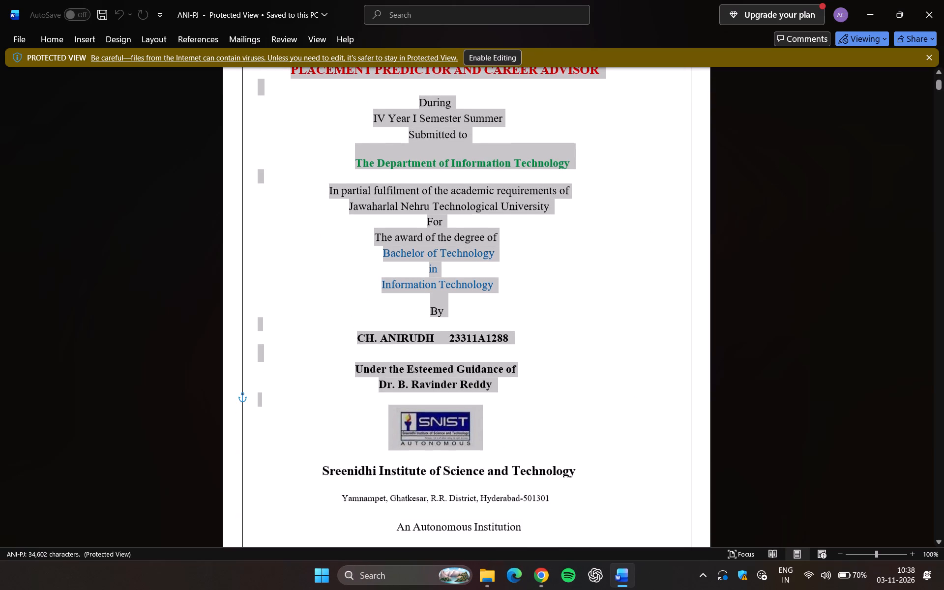
{"action": "left_click_drag", "start_coordinate": [501, 424], "coordinate": [556, 324]}
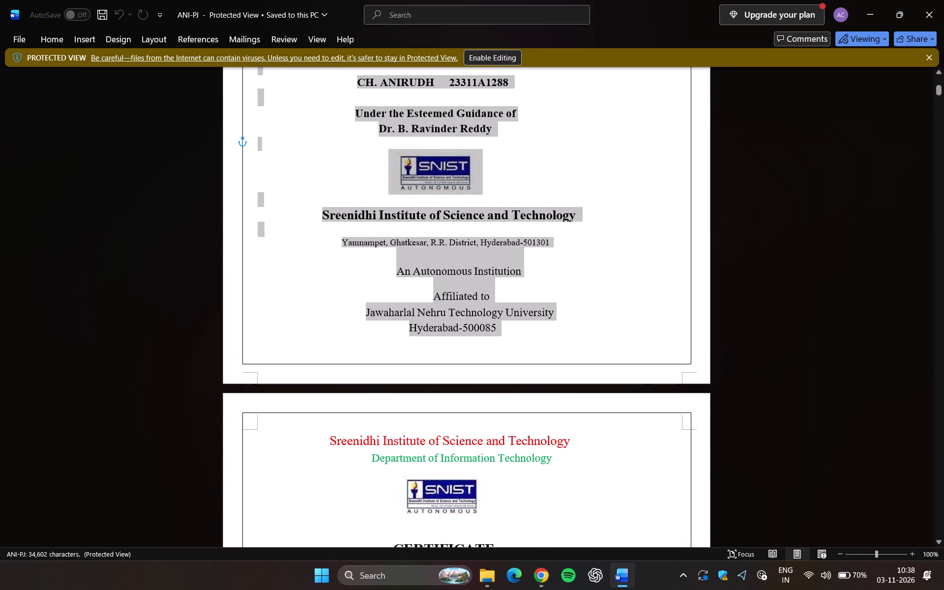
{"action": "left_click_drag", "start_coordinate": [556, 324], "coordinate": [557, 328]}
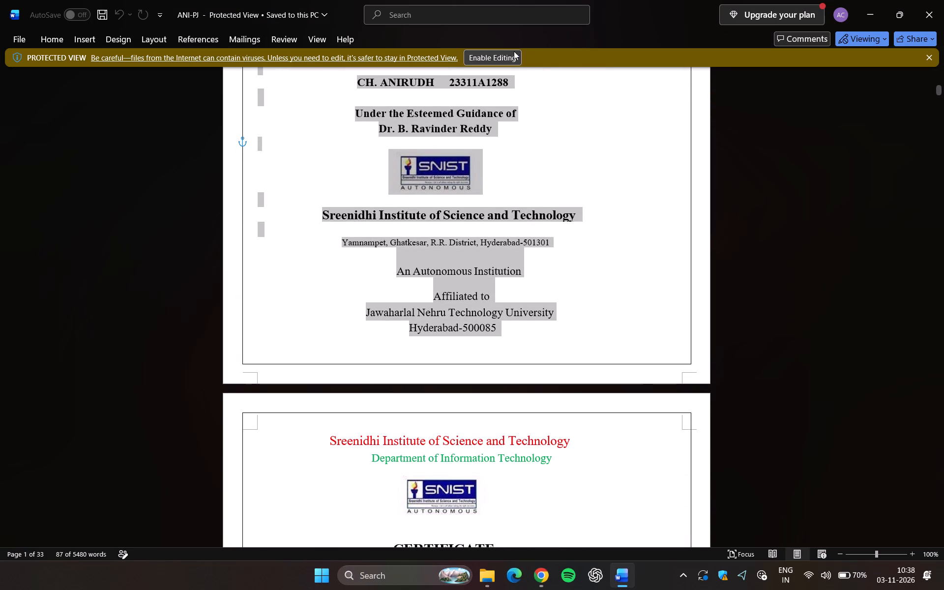
{"action": "left_click", "coordinate": [508, 59]}
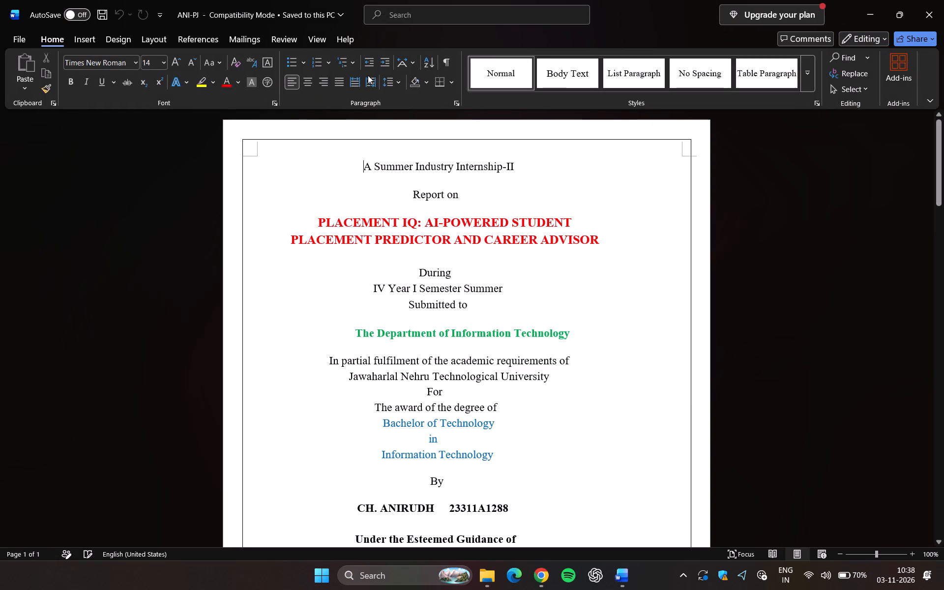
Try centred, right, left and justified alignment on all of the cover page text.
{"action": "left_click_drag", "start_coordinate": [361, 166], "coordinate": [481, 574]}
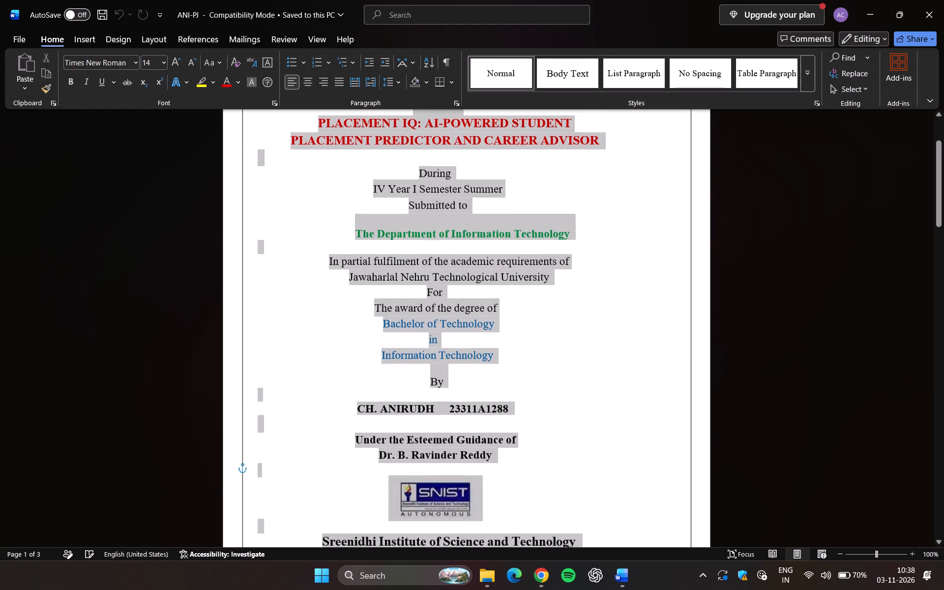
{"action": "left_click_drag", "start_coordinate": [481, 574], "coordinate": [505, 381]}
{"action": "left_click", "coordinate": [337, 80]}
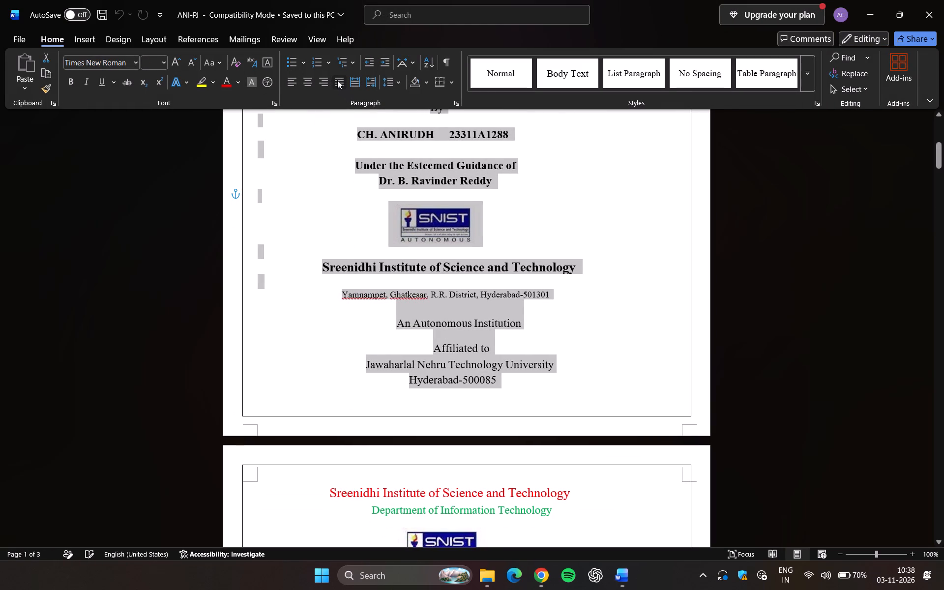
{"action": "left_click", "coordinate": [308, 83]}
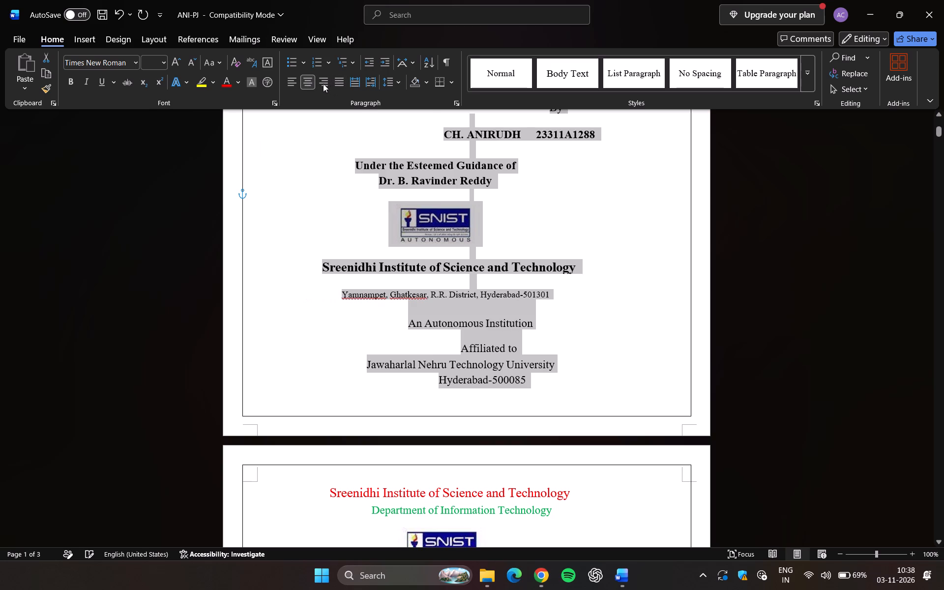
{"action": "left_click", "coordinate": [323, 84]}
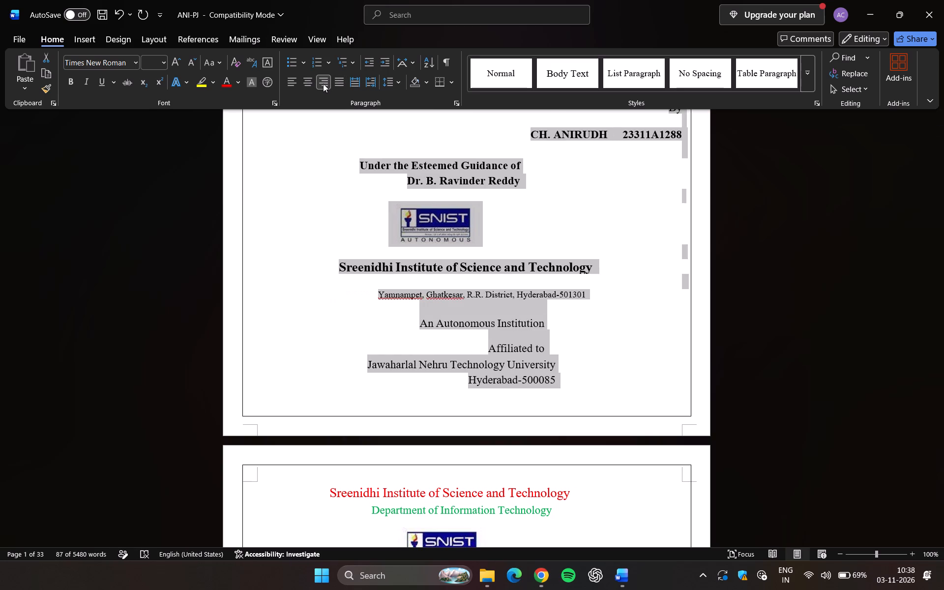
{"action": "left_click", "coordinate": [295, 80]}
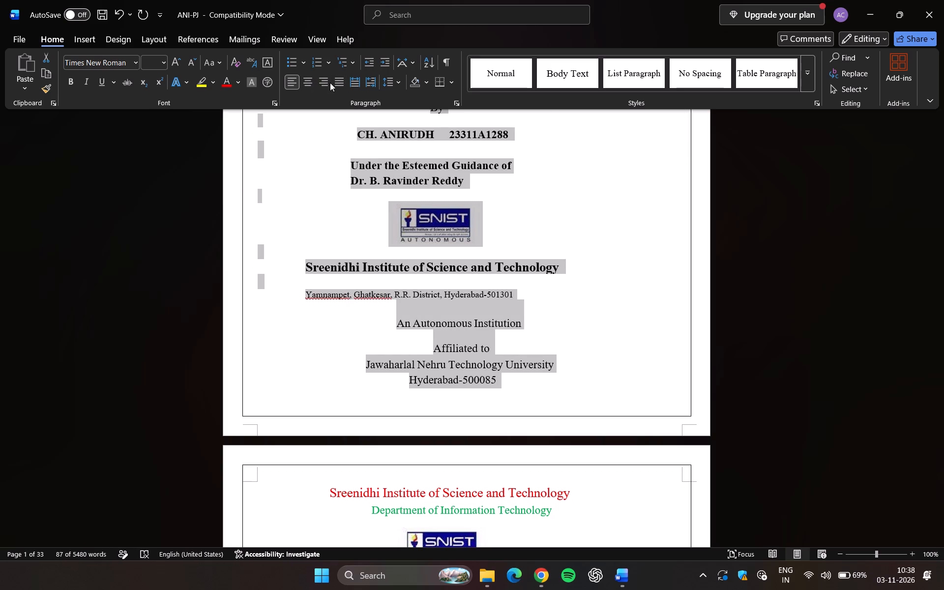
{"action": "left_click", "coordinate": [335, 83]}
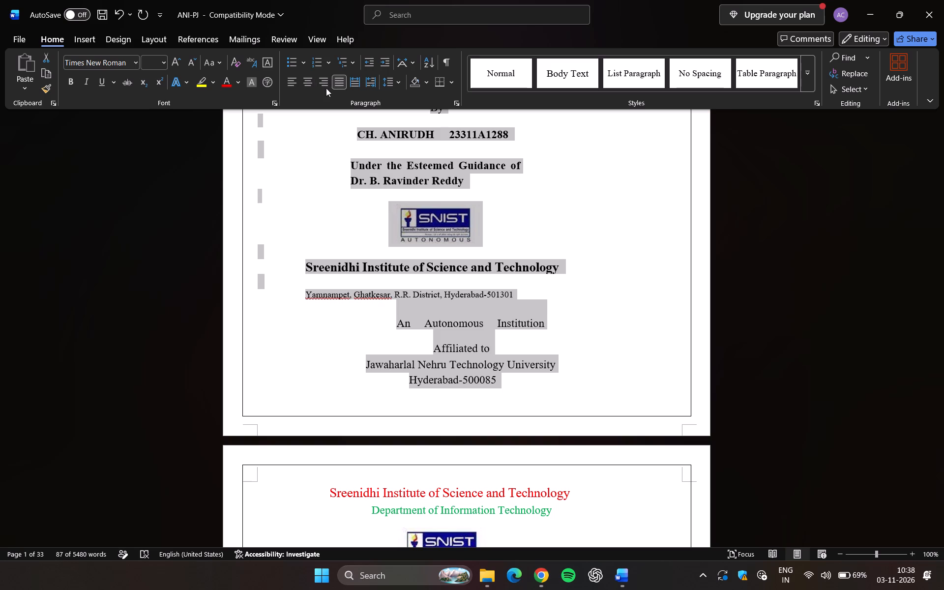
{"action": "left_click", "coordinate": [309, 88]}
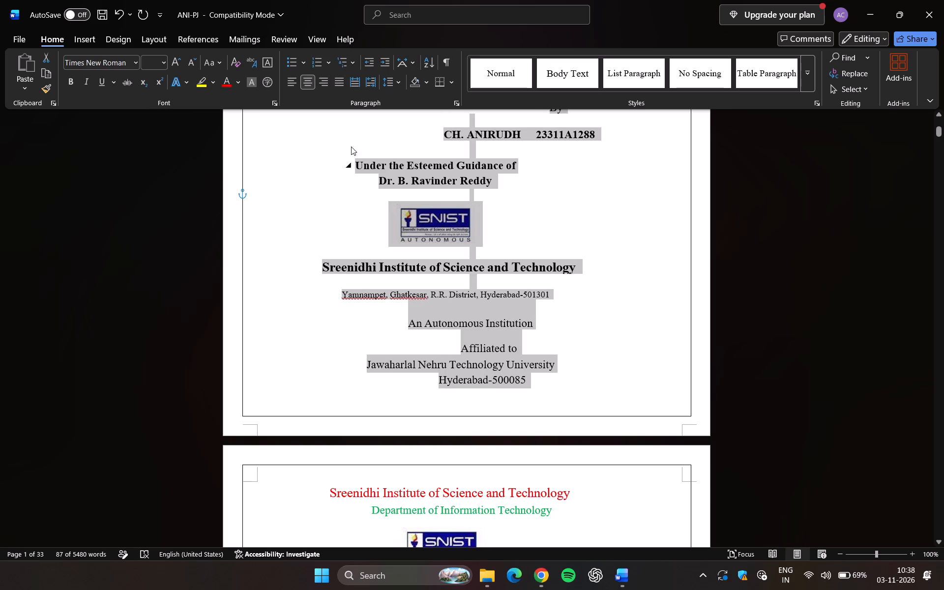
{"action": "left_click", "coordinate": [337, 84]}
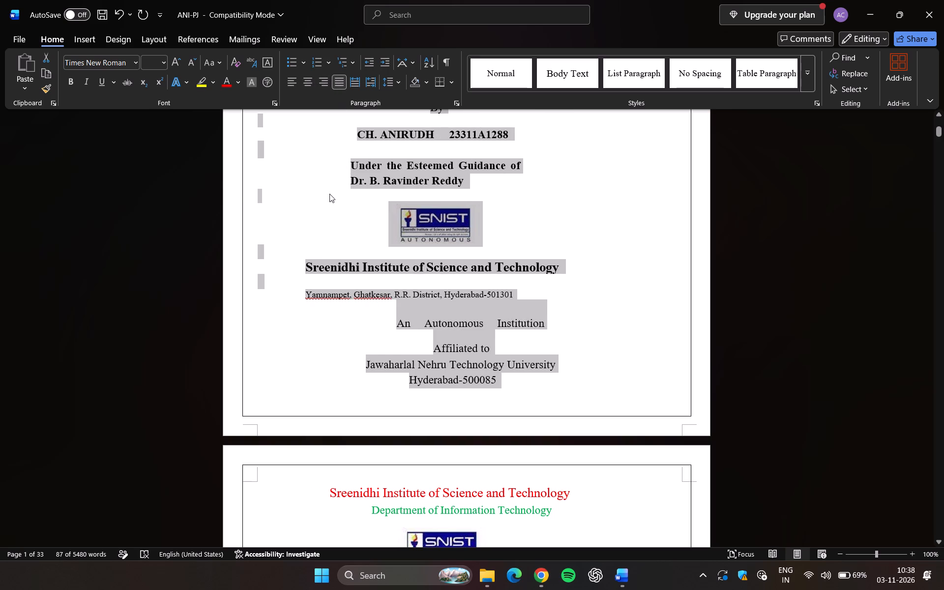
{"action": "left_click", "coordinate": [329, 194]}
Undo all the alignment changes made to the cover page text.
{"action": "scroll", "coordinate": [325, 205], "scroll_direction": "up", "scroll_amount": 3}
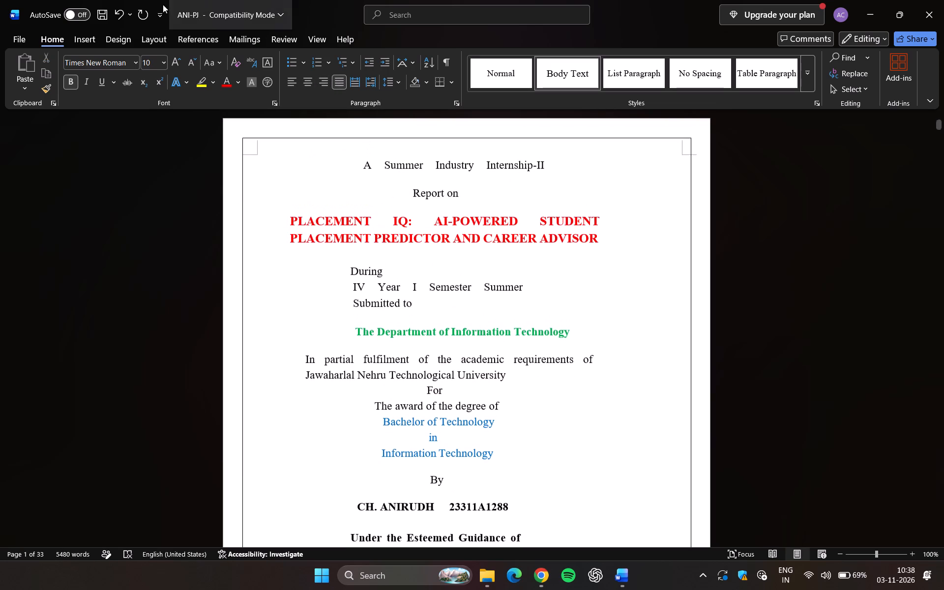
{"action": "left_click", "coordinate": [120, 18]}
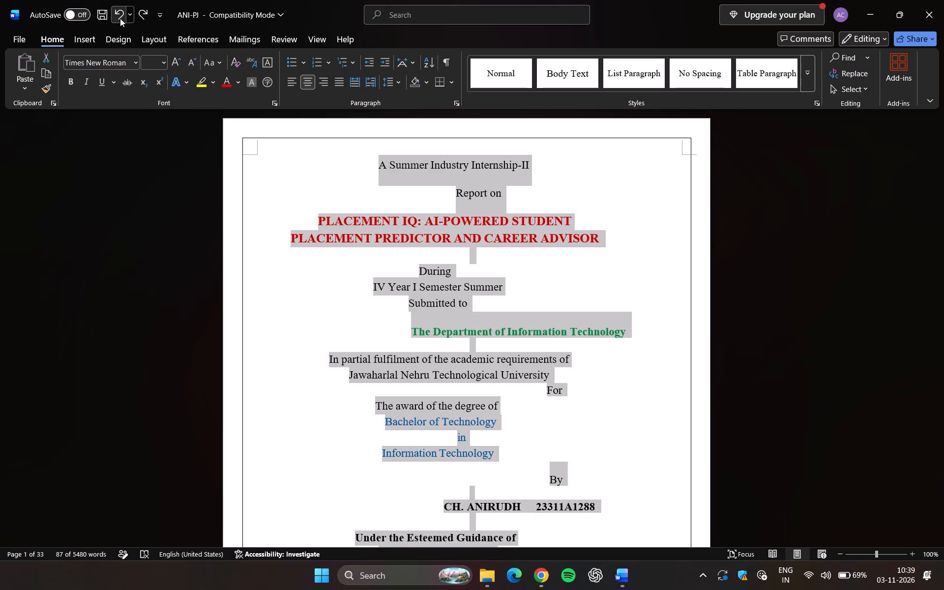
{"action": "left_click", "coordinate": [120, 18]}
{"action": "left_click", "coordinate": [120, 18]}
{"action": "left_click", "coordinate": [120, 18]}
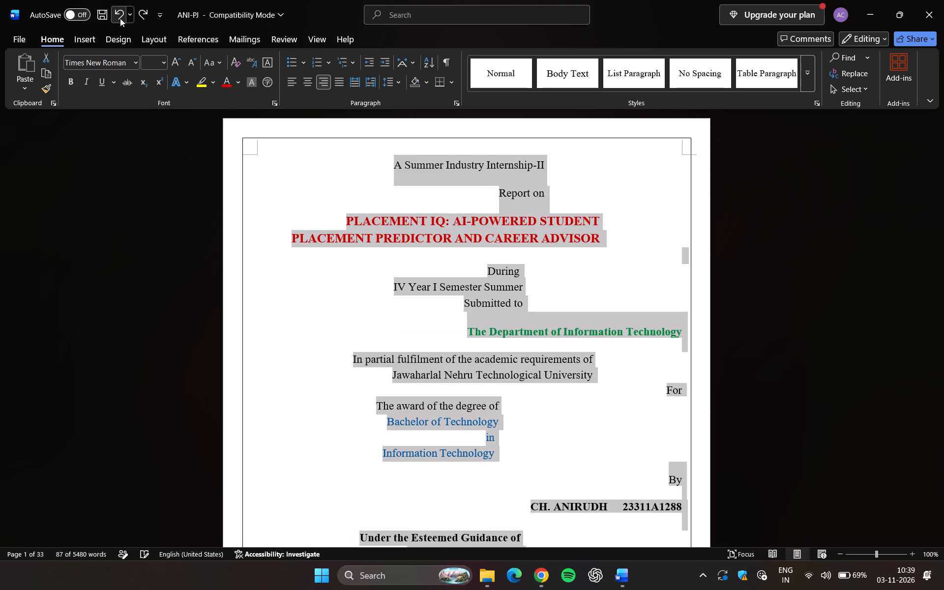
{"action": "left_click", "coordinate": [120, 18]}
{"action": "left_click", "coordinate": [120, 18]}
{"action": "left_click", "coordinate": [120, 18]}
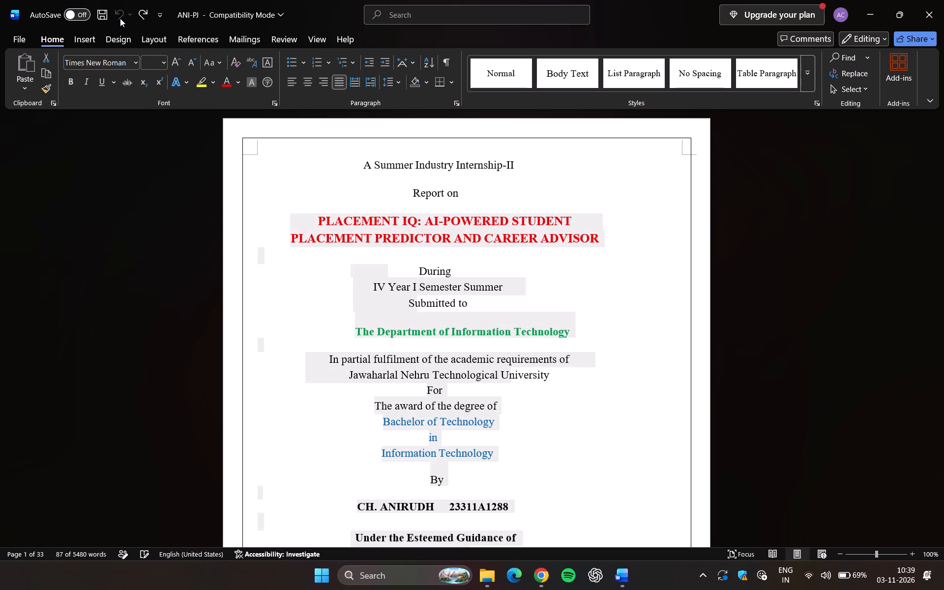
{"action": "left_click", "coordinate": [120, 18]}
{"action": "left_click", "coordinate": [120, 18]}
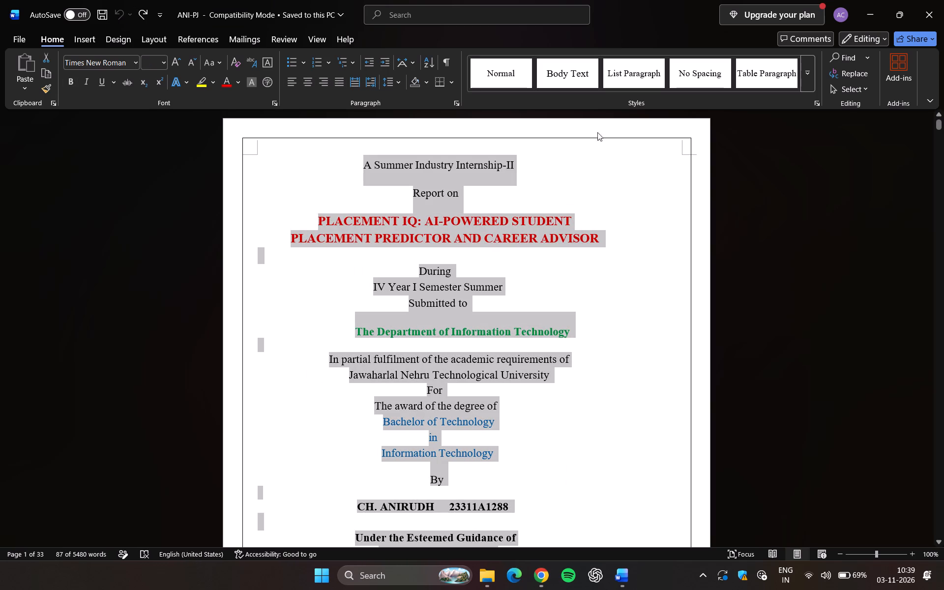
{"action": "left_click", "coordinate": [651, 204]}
Shift the cover's "A Summer Industry Internship-II" line to the right by inserting seven spaces before it.
{"action": "left_click", "coordinate": [358, 168]}
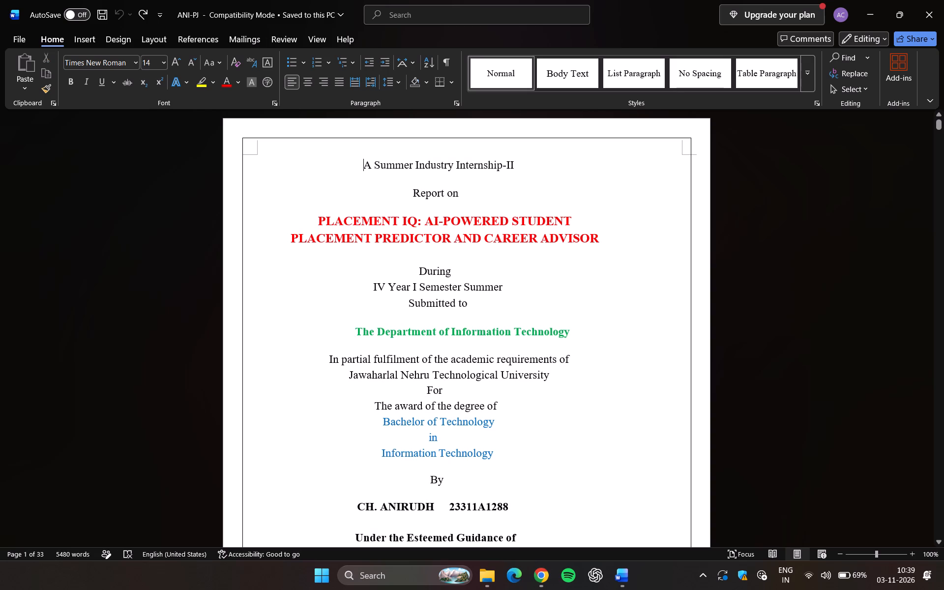
{"action": "key", "text": "space"}
{"action": "key", "text": "space"}
{"action": "key", "text": "space"}
{"action": "key", "text": "space"}
{"action": "key", "text": "space"}
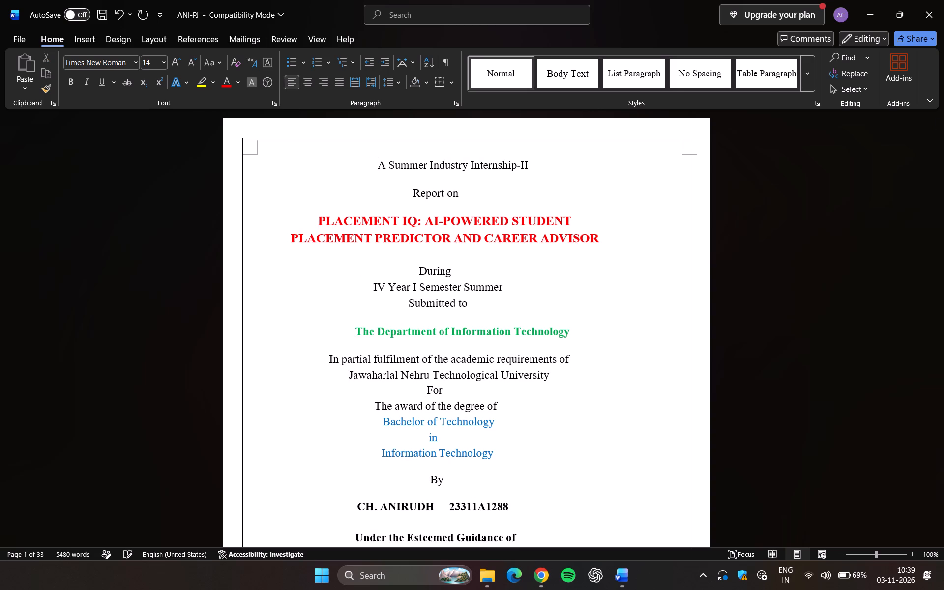
{"action": "key", "text": "space"}
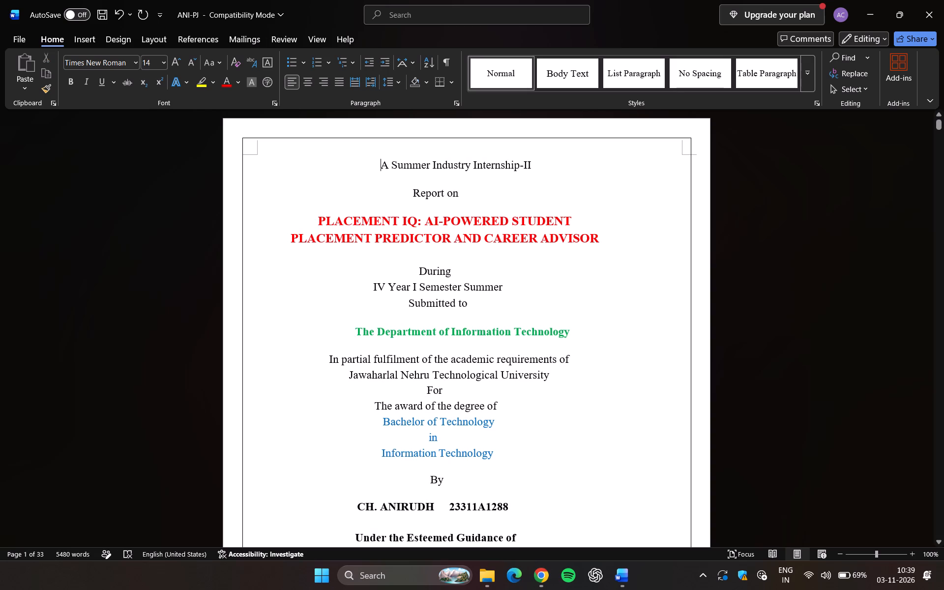
{"action": "key", "text": "space"}
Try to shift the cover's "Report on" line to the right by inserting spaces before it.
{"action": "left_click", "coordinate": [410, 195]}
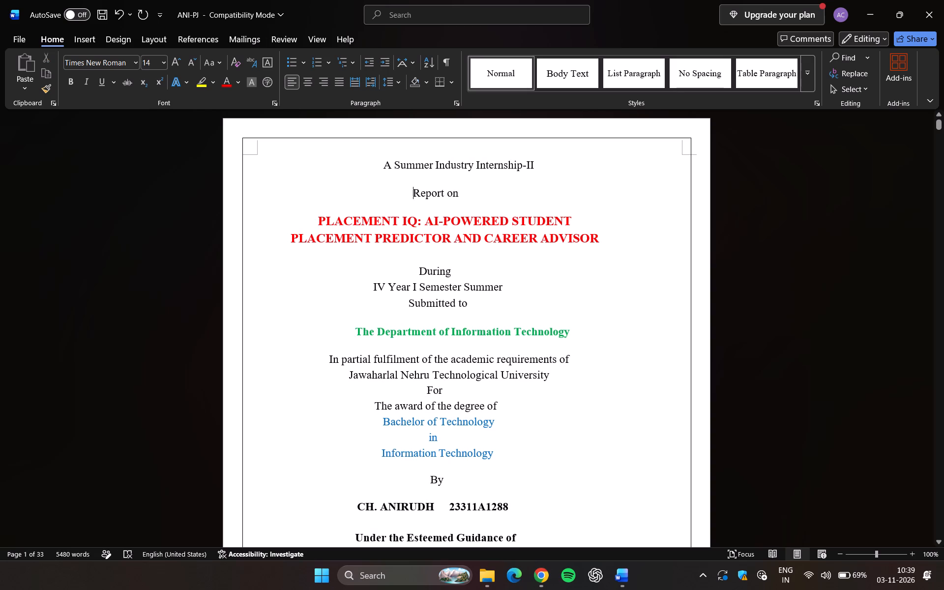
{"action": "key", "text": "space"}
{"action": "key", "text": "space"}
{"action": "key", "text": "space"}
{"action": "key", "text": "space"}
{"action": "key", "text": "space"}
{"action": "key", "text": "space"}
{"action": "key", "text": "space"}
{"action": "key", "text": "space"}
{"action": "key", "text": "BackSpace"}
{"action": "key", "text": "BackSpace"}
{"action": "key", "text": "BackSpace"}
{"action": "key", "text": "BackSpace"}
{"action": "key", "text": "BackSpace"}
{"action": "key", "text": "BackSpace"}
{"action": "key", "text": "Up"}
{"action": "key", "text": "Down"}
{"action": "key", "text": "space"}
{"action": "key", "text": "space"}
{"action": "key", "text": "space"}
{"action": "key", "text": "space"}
Reduce the left indent of the cover's opening "A Summer Industry Internship-II Report on" paragraph and centre it.
{"action": "left_click_drag", "start_coordinate": [413, 194], "coordinate": [462, 201]}
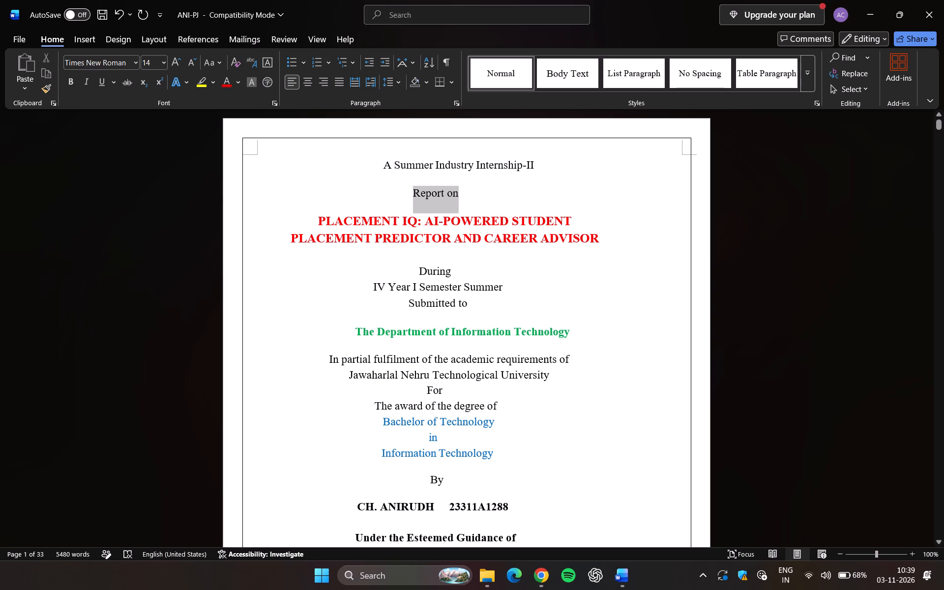
{"action": "left_click_drag", "start_coordinate": [462, 201], "coordinate": [695, 199]}
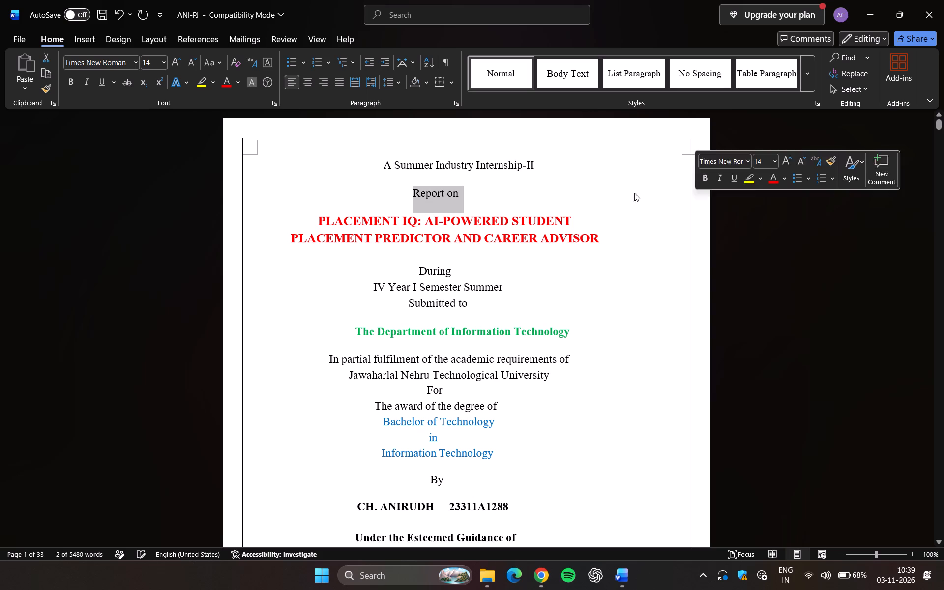
{"action": "left_click", "coordinate": [383, 60]}
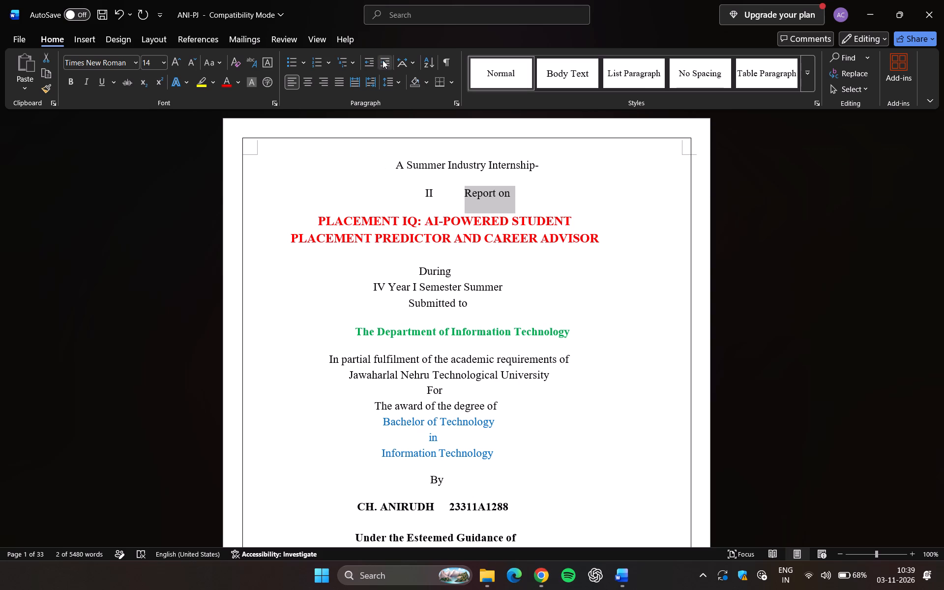
{"action": "left_click", "coordinate": [371, 62]}
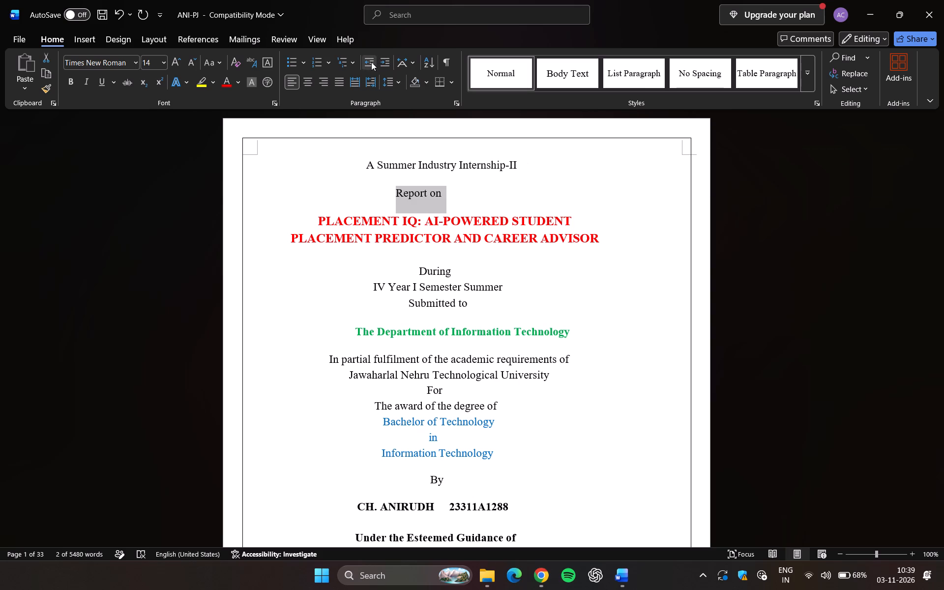
{"action": "left_click", "coordinate": [389, 66]}
{"action": "left_click", "coordinate": [389, 66]}
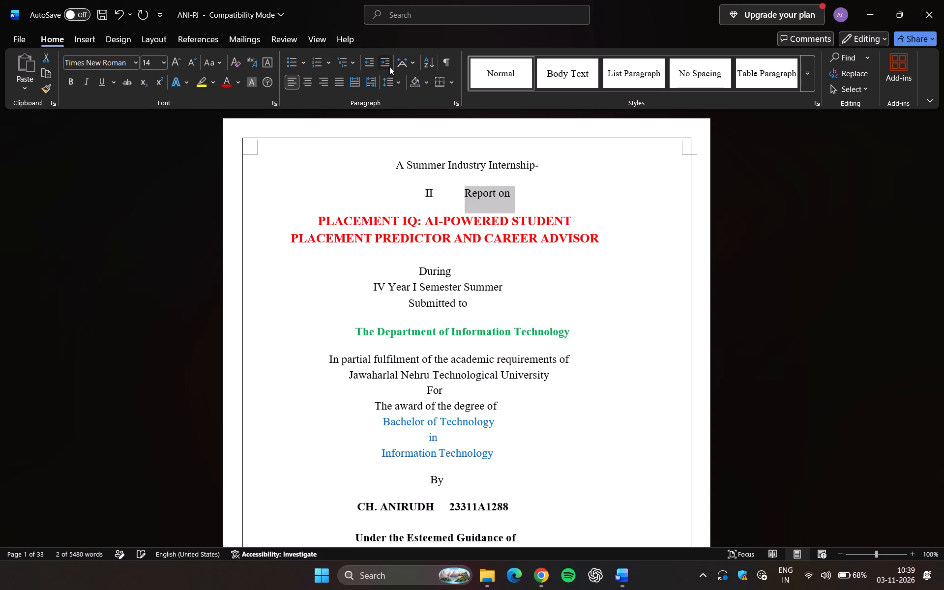
{"action": "left_click", "coordinate": [369, 63]}
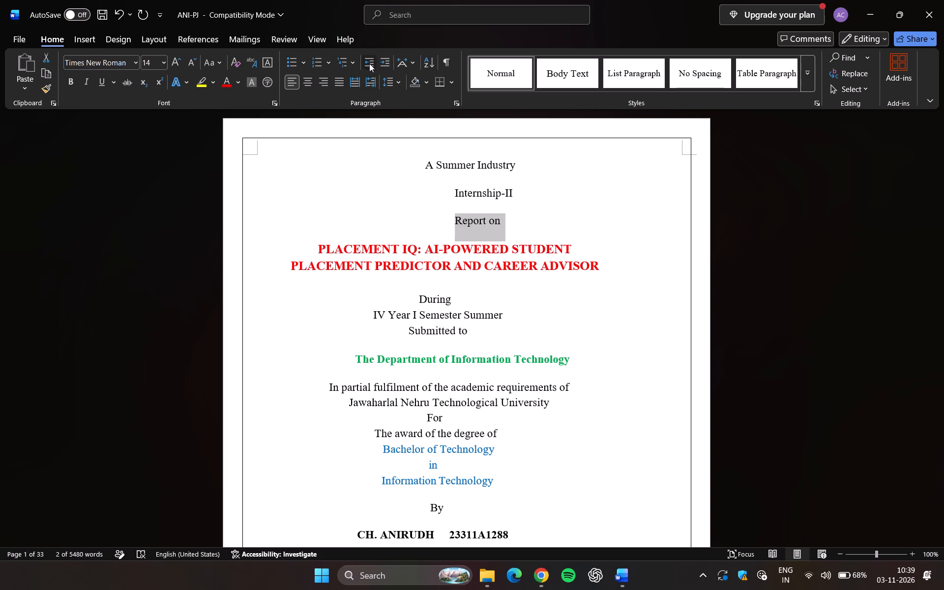
{"action": "left_click", "coordinate": [369, 63]}
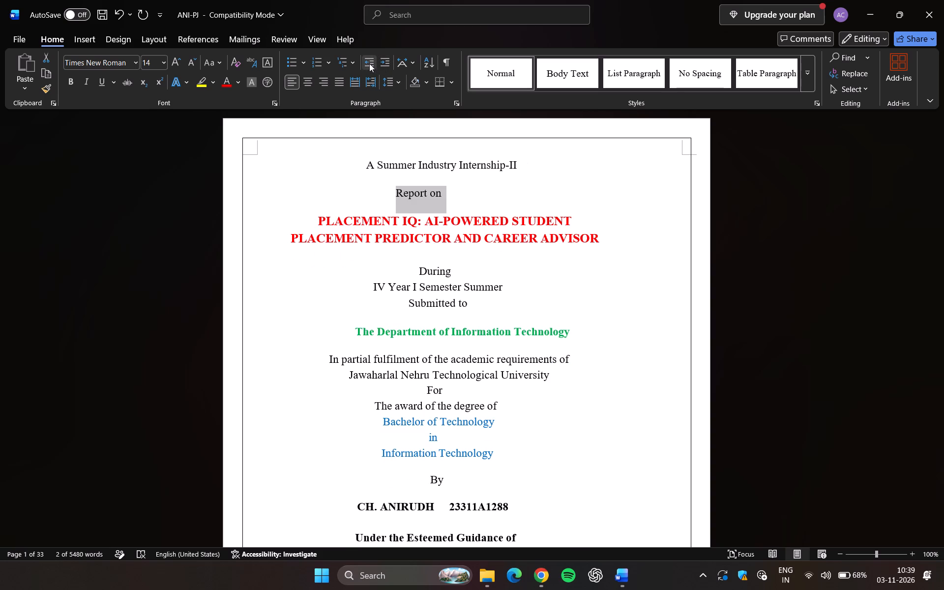
{"action": "left_click", "coordinate": [335, 82]}
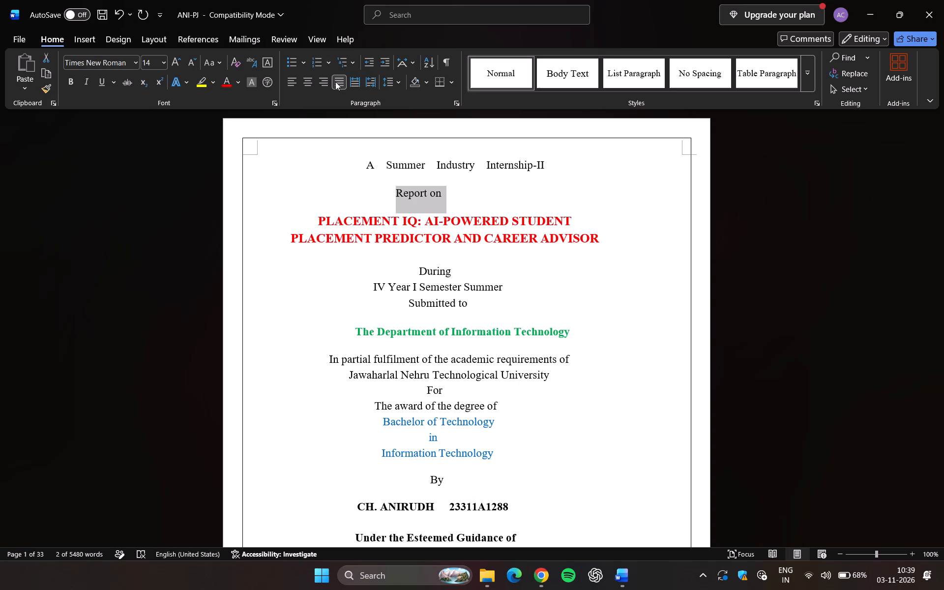
{"action": "left_click", "coordinate": [311, 82]}
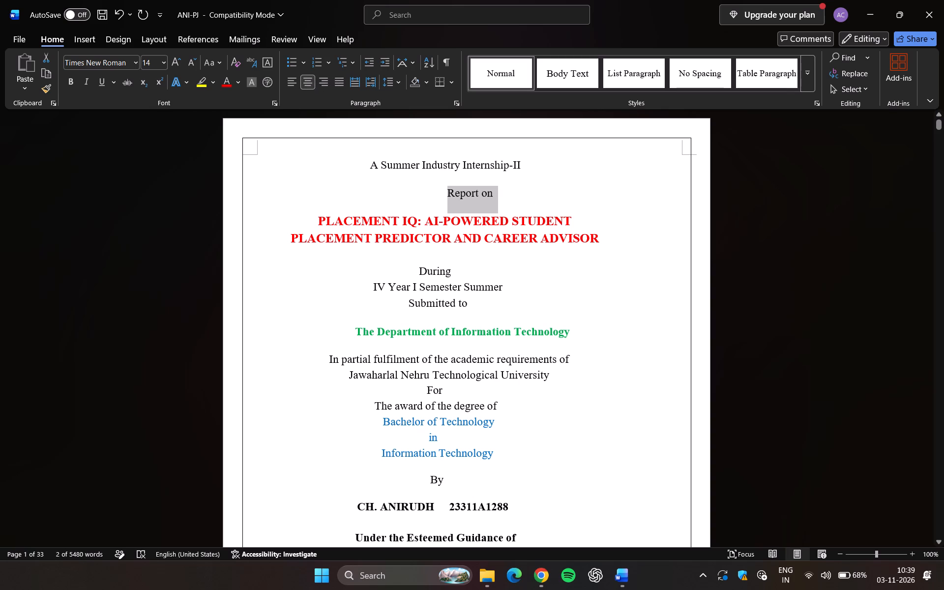
Remove the extra spaces between "Internship-II" and "Report on" and put "Report on" in its own paragraph.
{"action": "left_click", "coordinate": [445, 190]}
{"action": "key", "text": "BackSpace"}
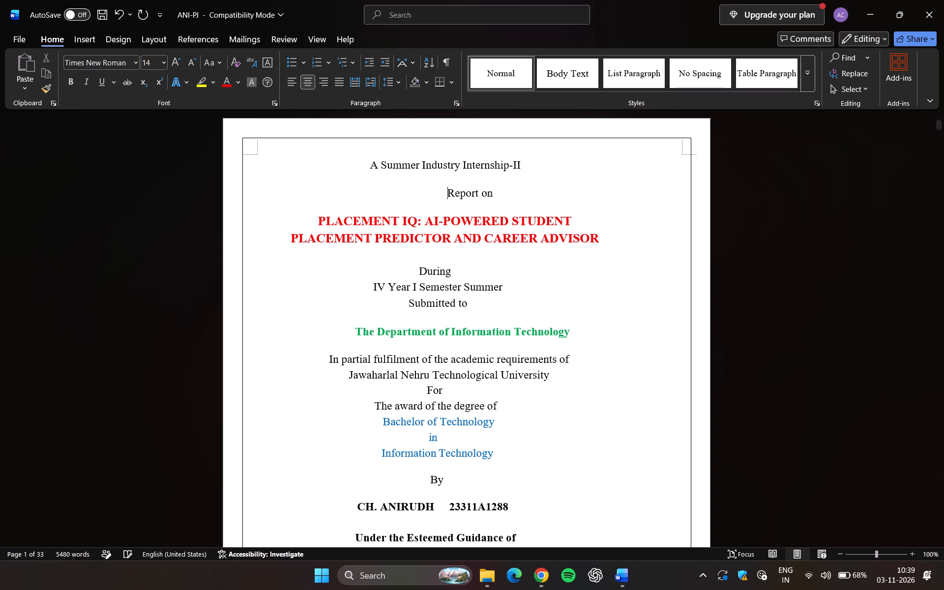
{"action": "key", "text": "BackSpace"}
{"action": "key", "text": "BackSpace"}
{"action": "key", "text": "BackSpace"}
{"action": "key", "text": "BackSpace"}
{"action": "key", "text": "BackSpace"}
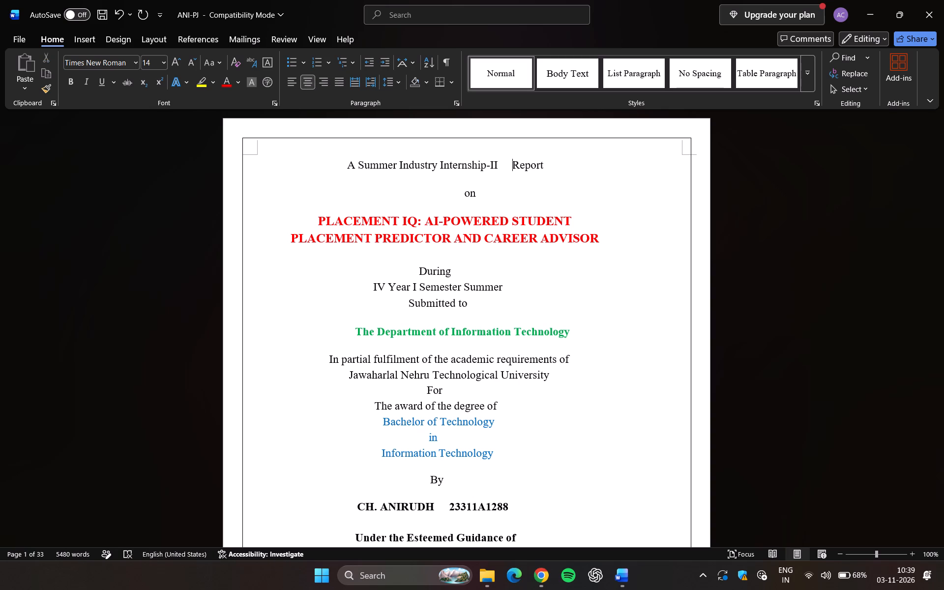
{"action": "key", "text": "Return"}
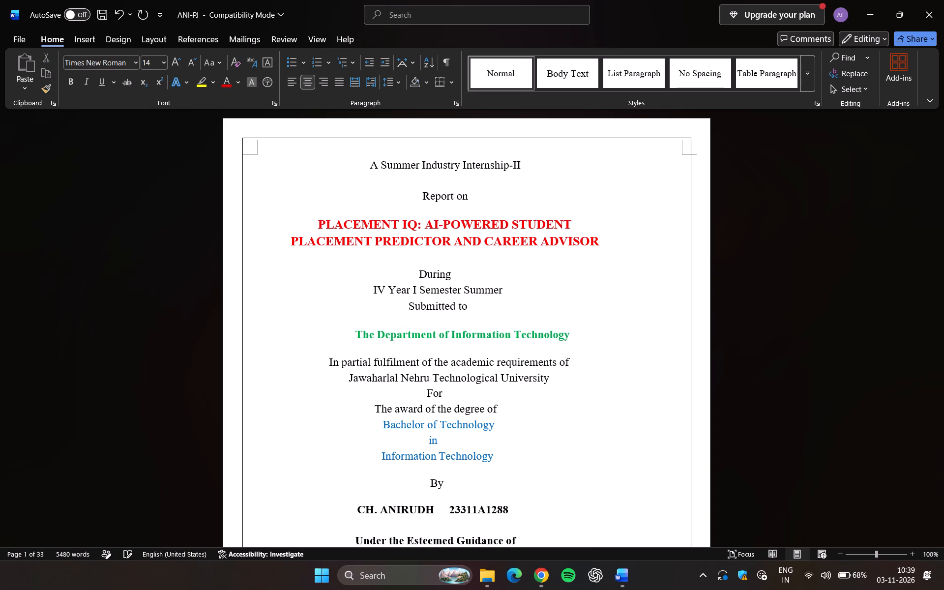
{"action": "left_click", "coordinate": [525, 157]}
{"action": "key", "text": "Delete"}
{"action": "key", "text": "Delete"}
{"action": "key", "text": "Delete"}
{"action": "key", "text": "Delete"}
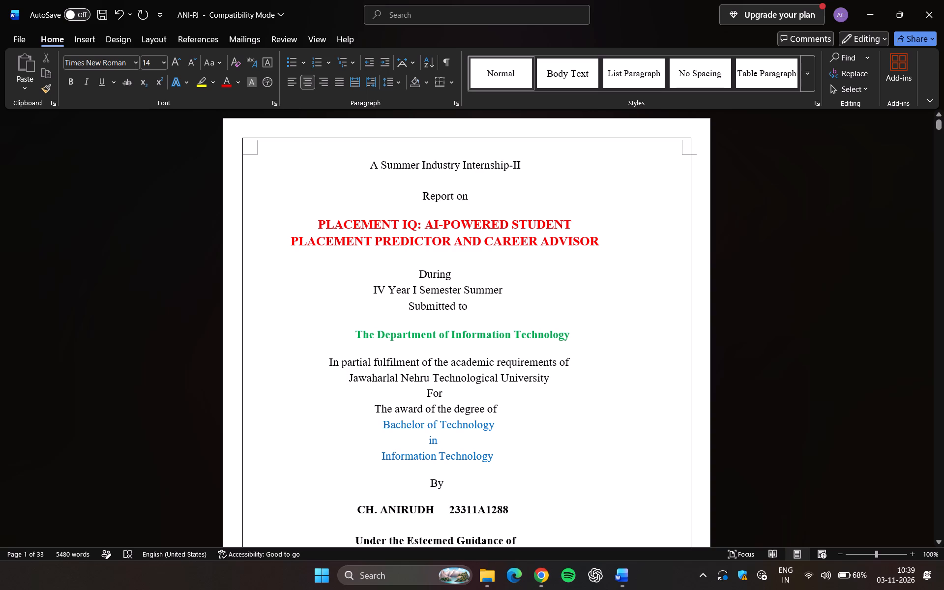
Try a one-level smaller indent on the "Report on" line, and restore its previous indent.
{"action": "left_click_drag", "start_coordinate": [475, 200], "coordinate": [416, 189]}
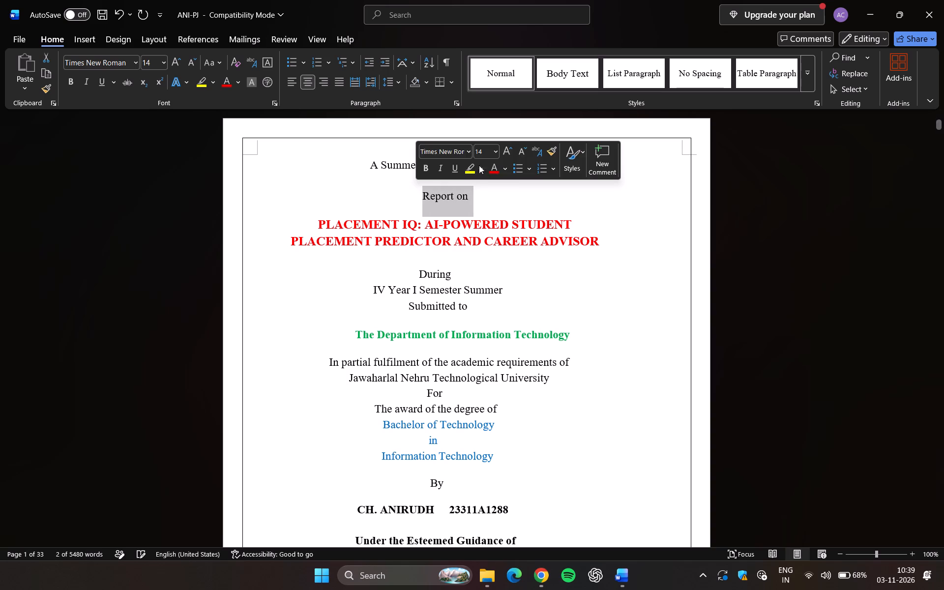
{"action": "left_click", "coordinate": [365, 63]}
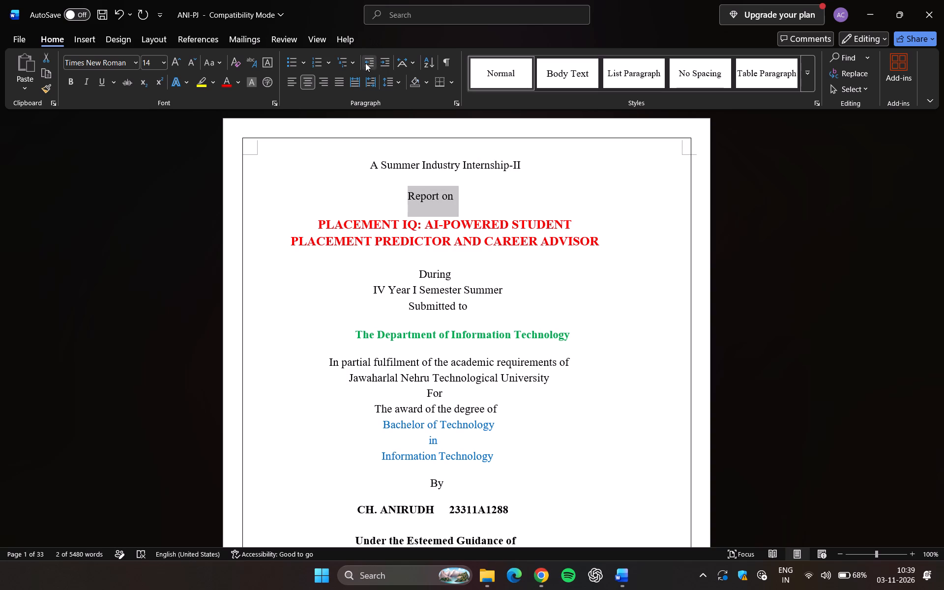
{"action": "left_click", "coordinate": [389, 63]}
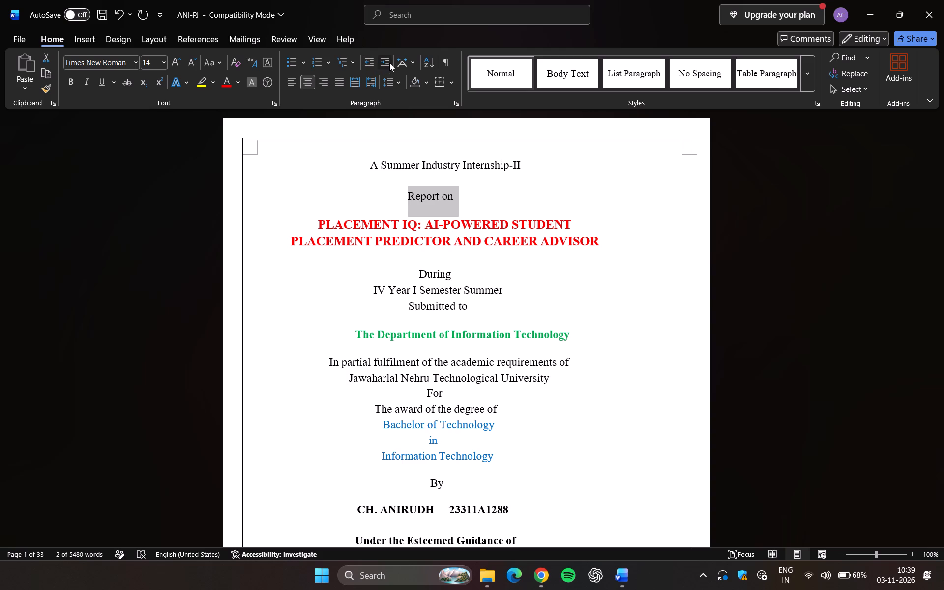
Shift the cover's "A Summer Industry Internship-II" line to the right by inserting five spaces before it.
{"action": "left_click", "coordinate": [366, 164]}
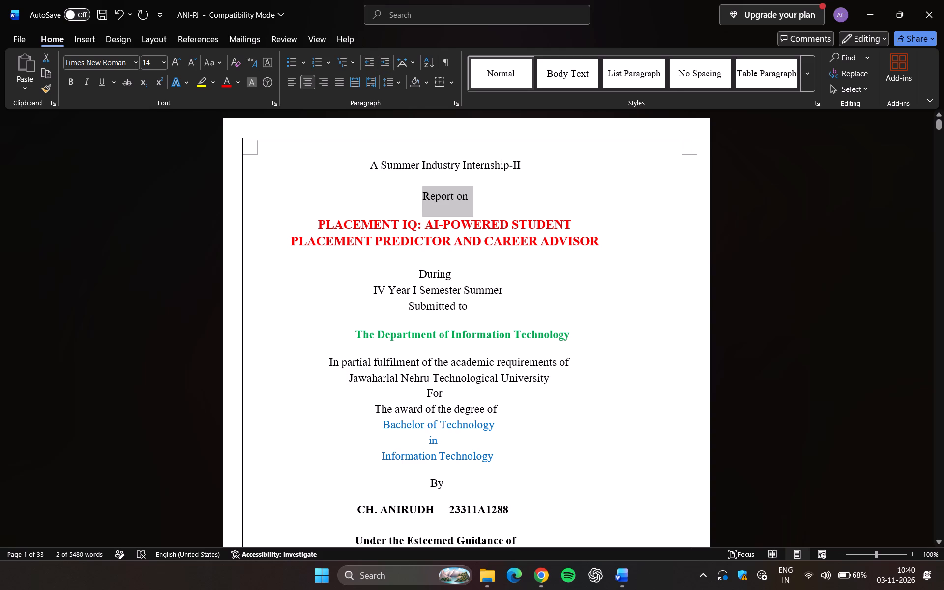
{"action": "key", "text": "space"}
{"action": "key", "text": "space"}
{"action": "key", "text": "space"}
{"action": "key", "text": "space"}
{"action": "key", "text": "space"}
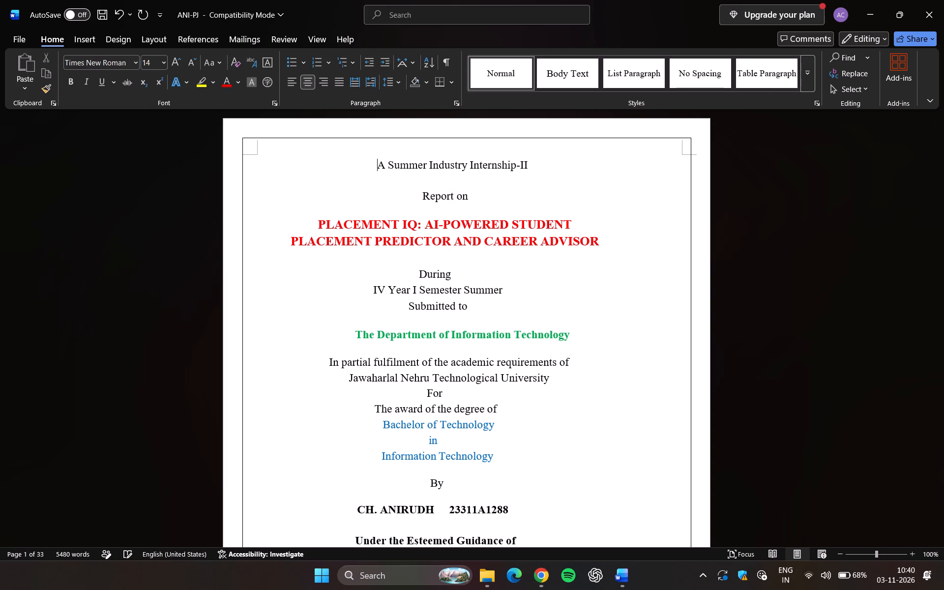
Increase the indent of the red "PLACEMENT IQ" cover title by one level.
{"action": "left_click_drag", "start_coordinate": [310, 221], "coordinate": [613, 260]}
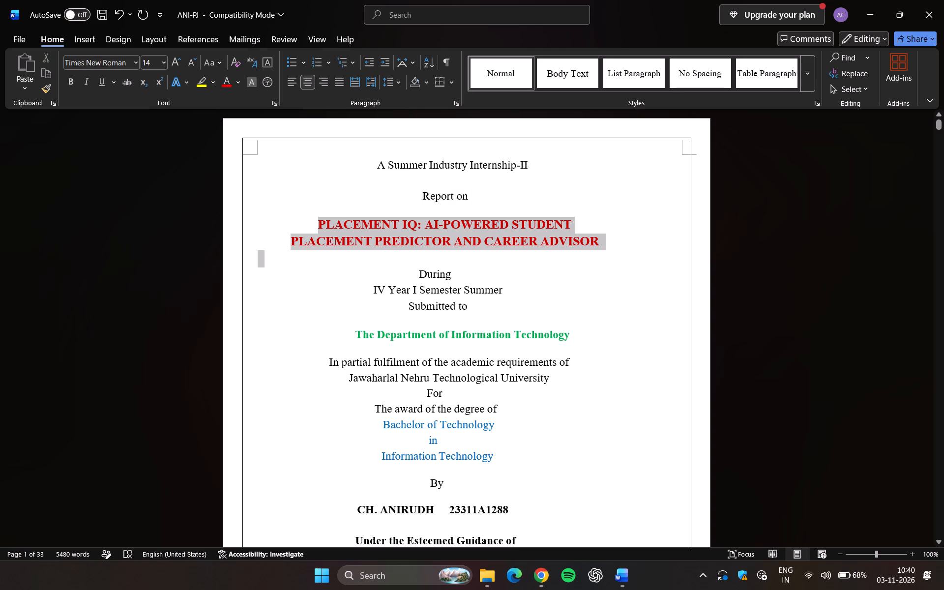
{"action": "left_click_drag", "start_coordinate": [613, 260], "coordinate": [635, 241]}
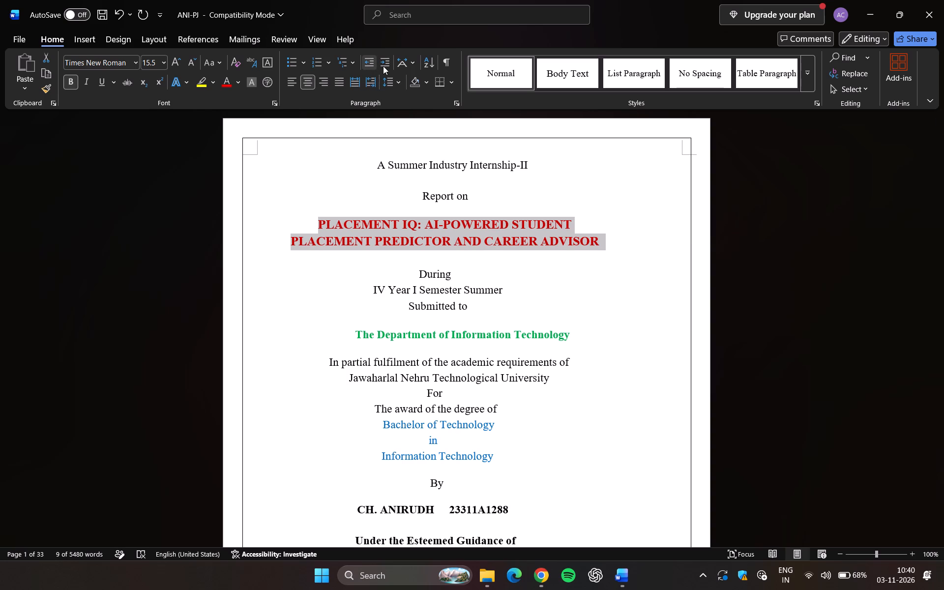
{"action": "left_click", "coordinate": [383, 64]}
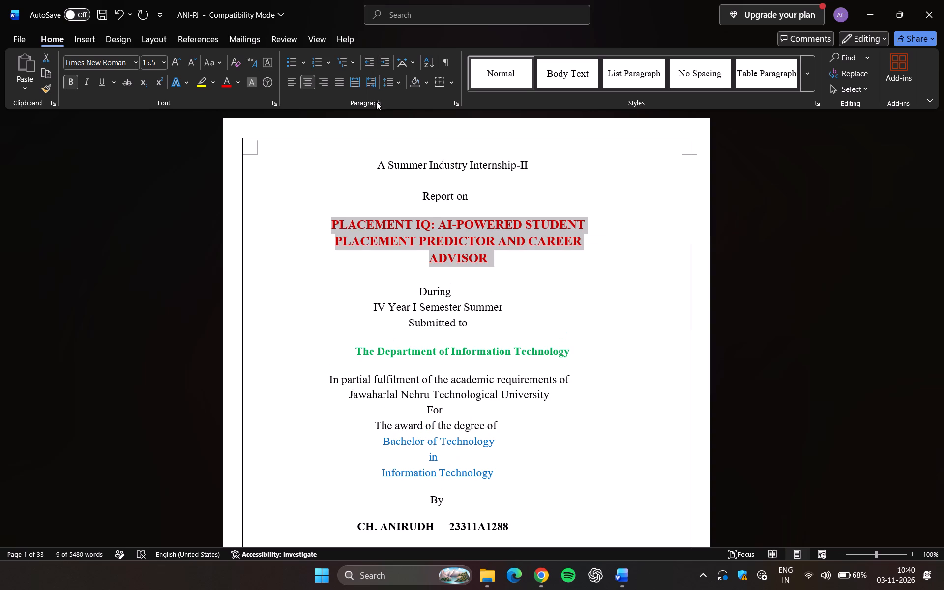
Indent the "During", "IV Year I Semester Summer" and "Submitted to" lines by one net level, together with the blank line above them.
{"action": "left_click_drag", "start_coordinate": [410, 283], "coordinate": [476, 333]}
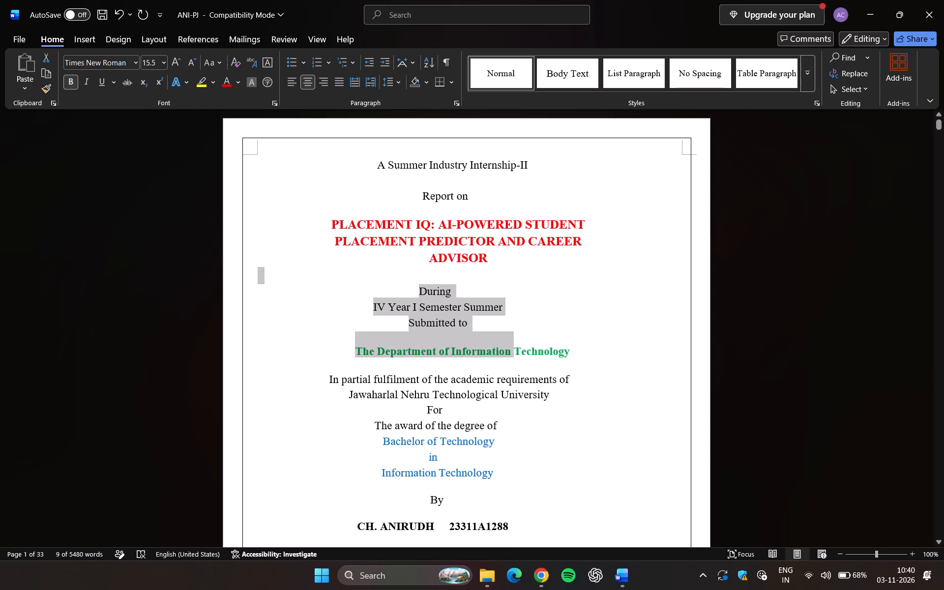
{"action": "left_click_drag", "start_coordinate": [476, 333], "coordinate": [474, 321]}
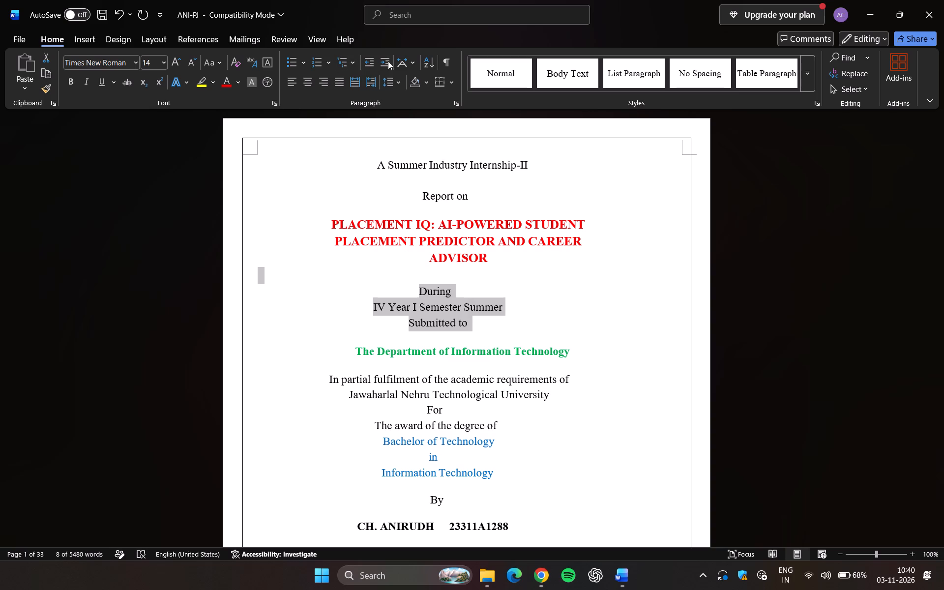
{"action": "left_click", "coordinate": [384, 62]}
{"action": "left_click", "coordinate": [384, 62]}
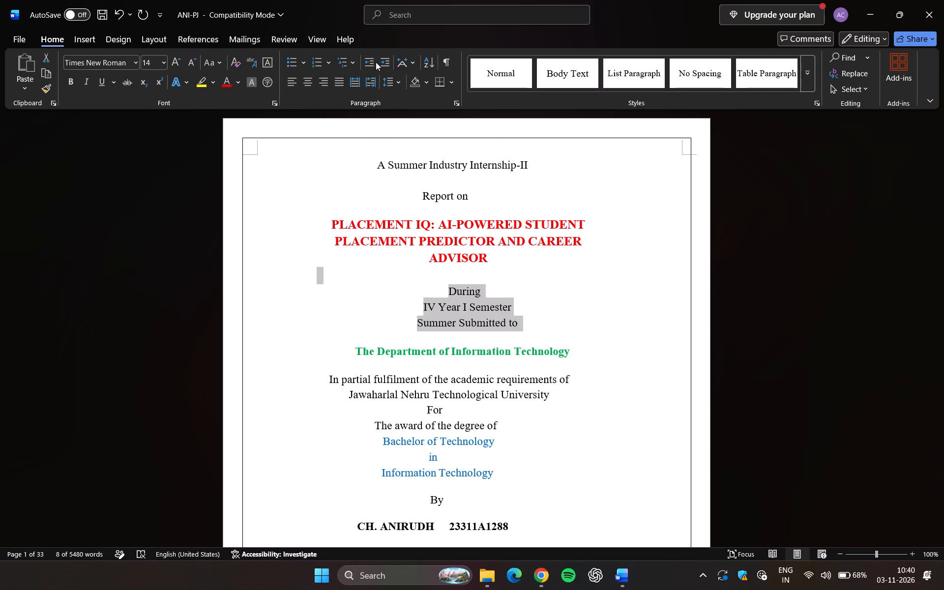
{"action": "left_click", "coordinate": [367, 62]}
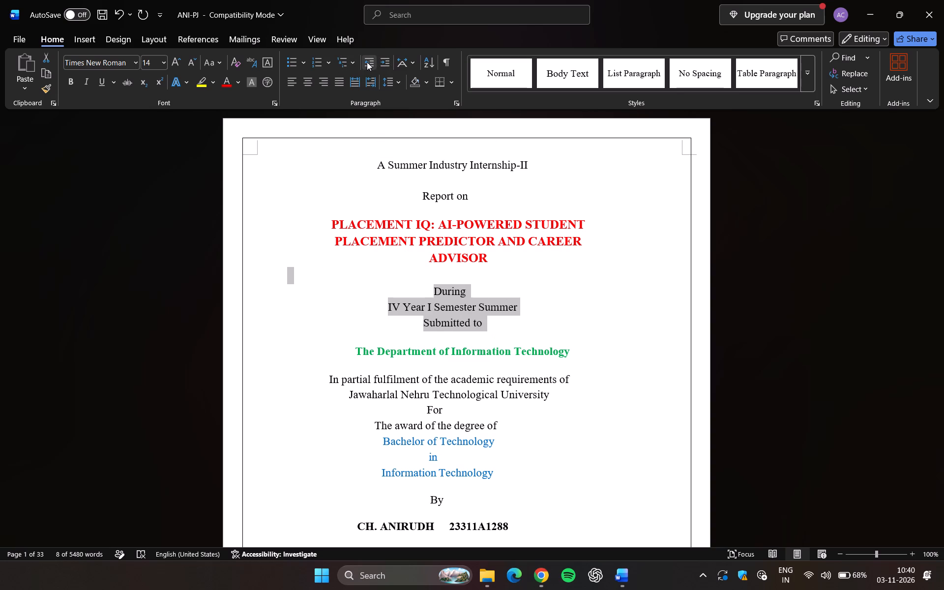
{"action": "left_click", "coordinate": [372, 292]}
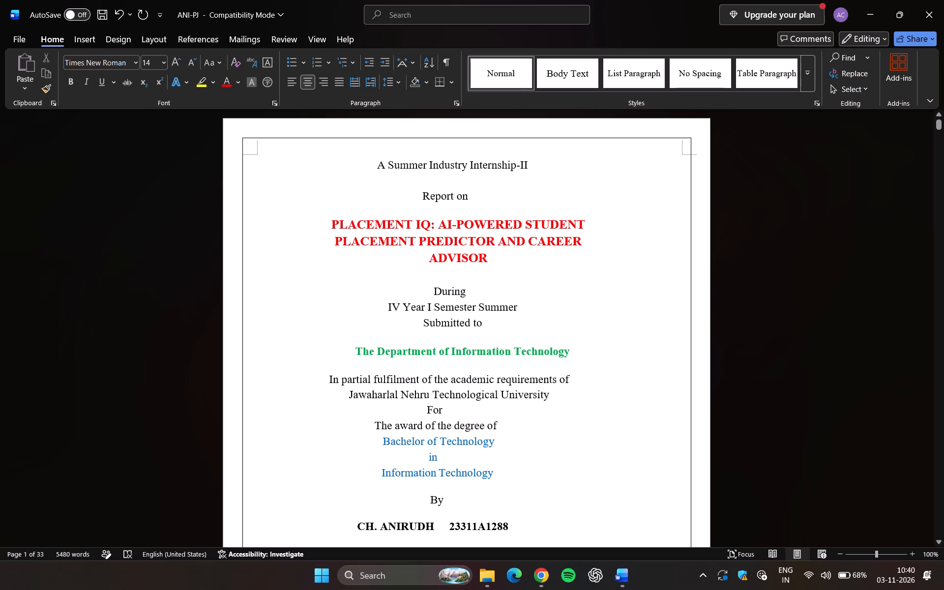
Delete the blank line between the red cover title and the "During" line.
{"action": "left_click", "coordinate": [418, 275]}
{"action": "key", "text": "BackSpace"}
{"action": "key", "text": "BackSpace"}
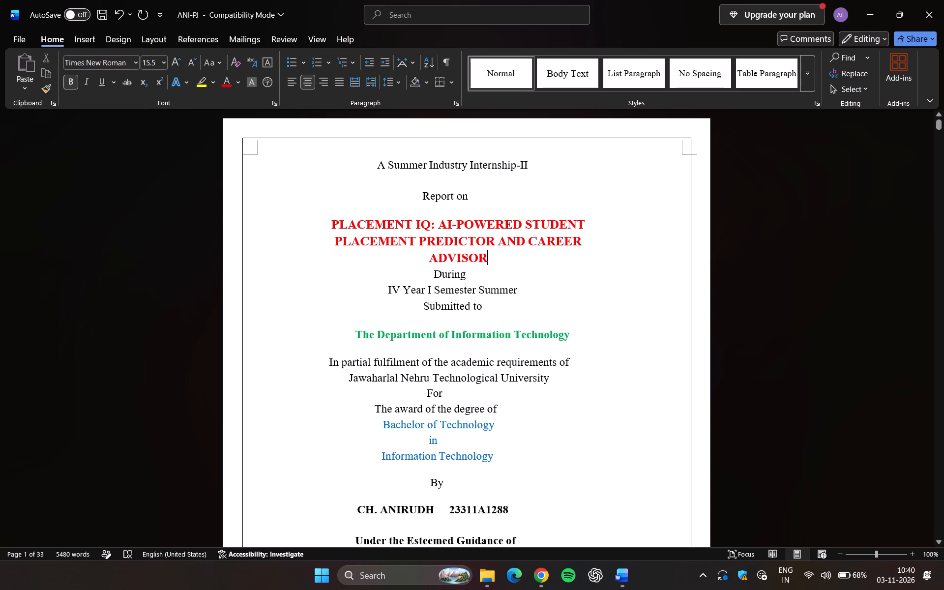
Increase the indent of the "During", "IV Year I Semester Summer" and "Submitted to" lines once more.
{"action": "left_click_drag", "start_coordinate": [430, 274], "coordinate": [487, 306]}
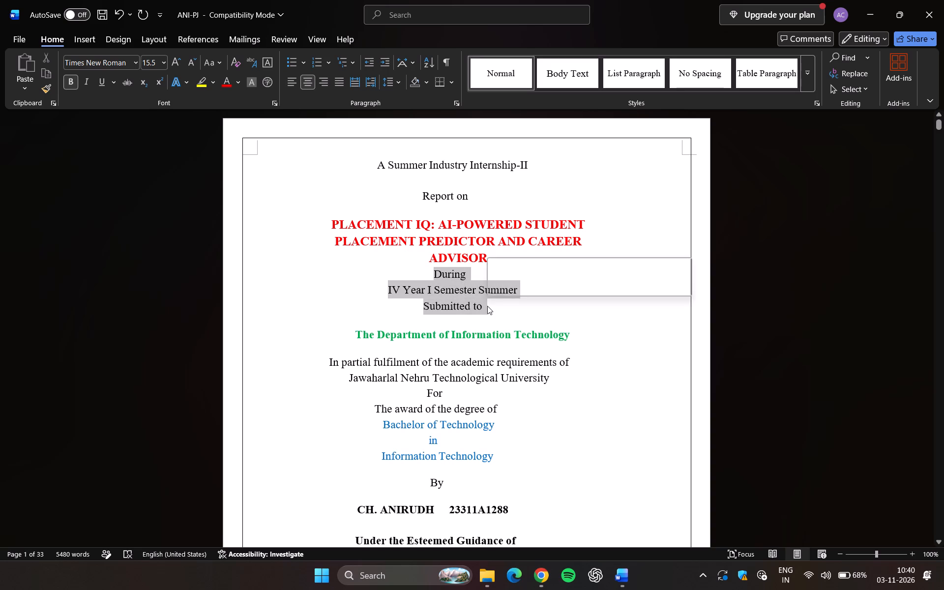
{"action": "left_click", "coordinate": [389, 57]}
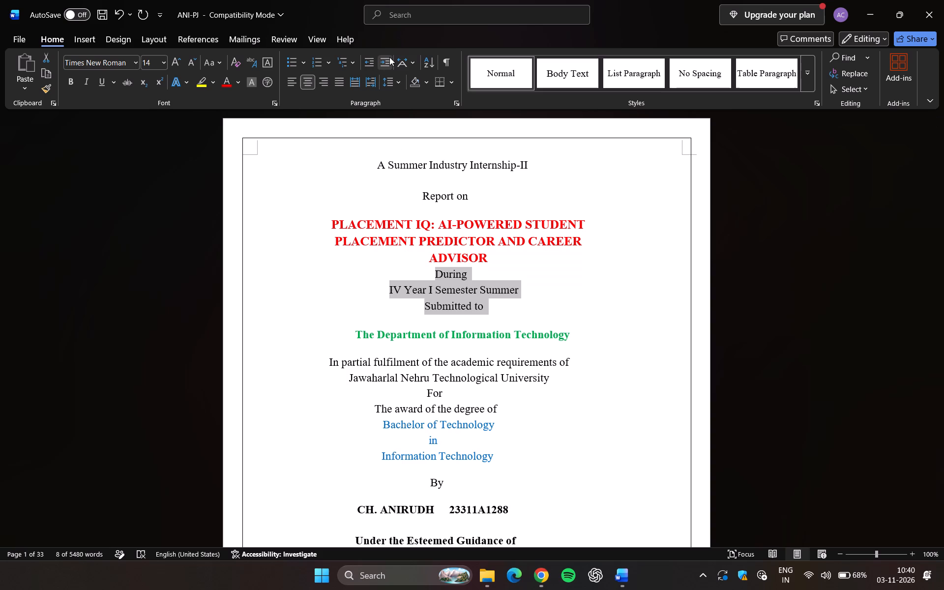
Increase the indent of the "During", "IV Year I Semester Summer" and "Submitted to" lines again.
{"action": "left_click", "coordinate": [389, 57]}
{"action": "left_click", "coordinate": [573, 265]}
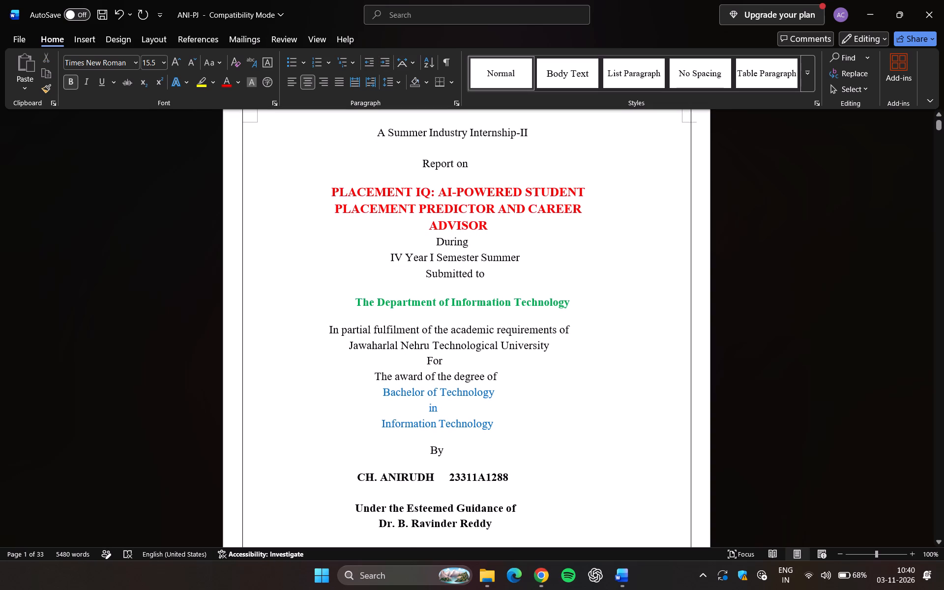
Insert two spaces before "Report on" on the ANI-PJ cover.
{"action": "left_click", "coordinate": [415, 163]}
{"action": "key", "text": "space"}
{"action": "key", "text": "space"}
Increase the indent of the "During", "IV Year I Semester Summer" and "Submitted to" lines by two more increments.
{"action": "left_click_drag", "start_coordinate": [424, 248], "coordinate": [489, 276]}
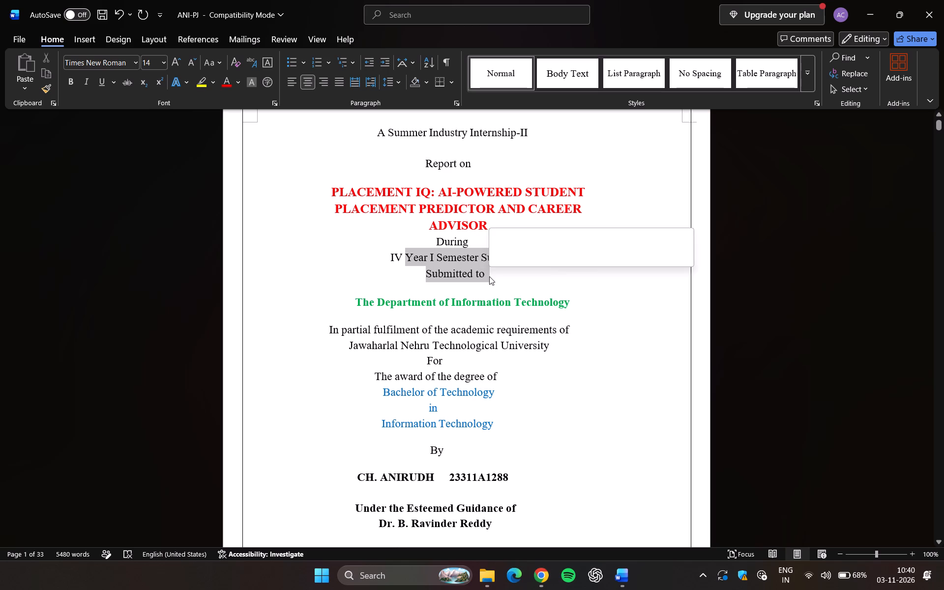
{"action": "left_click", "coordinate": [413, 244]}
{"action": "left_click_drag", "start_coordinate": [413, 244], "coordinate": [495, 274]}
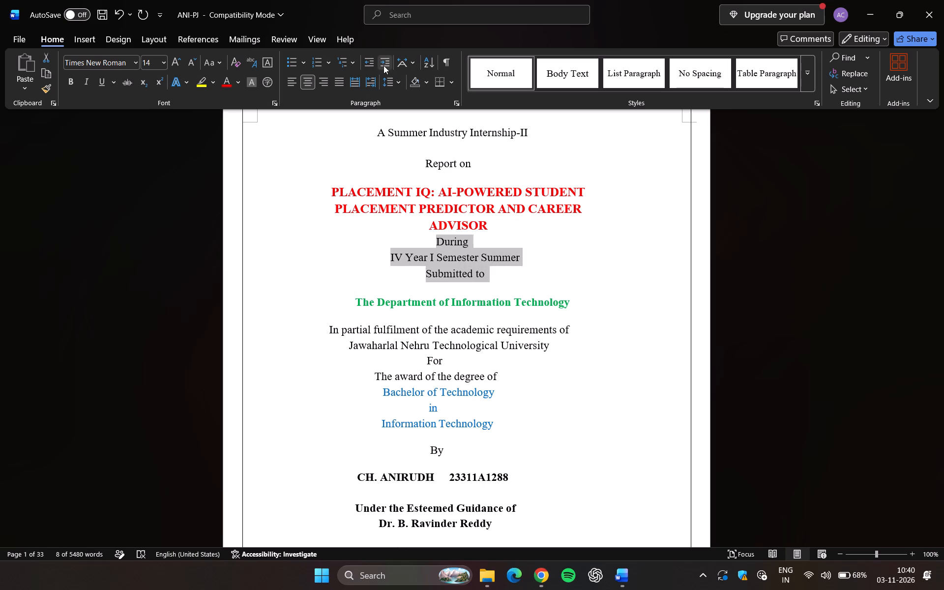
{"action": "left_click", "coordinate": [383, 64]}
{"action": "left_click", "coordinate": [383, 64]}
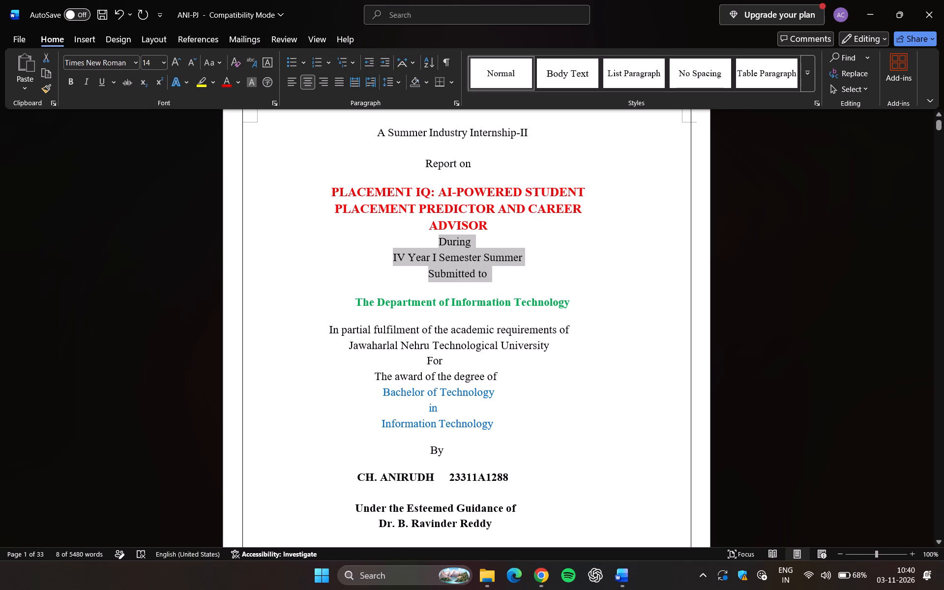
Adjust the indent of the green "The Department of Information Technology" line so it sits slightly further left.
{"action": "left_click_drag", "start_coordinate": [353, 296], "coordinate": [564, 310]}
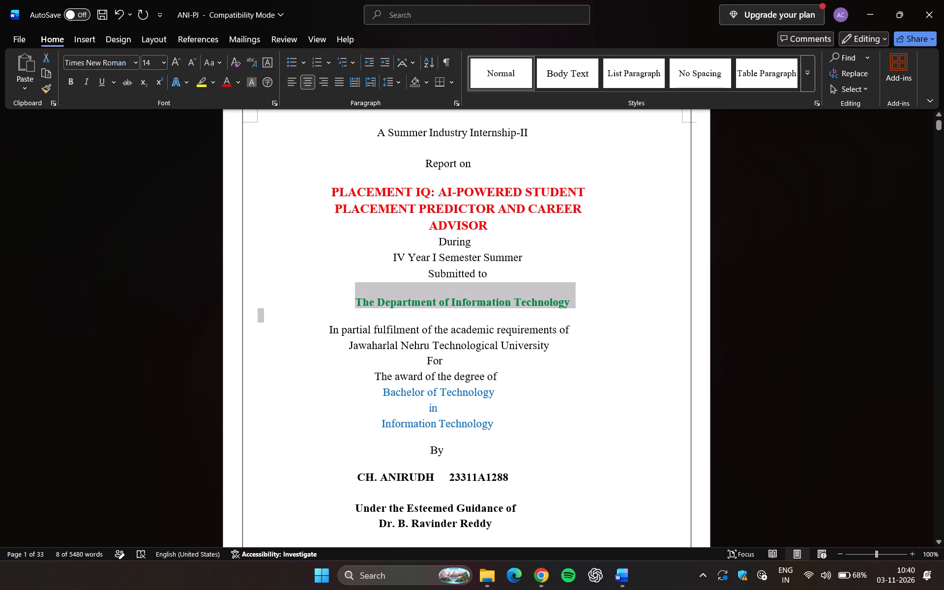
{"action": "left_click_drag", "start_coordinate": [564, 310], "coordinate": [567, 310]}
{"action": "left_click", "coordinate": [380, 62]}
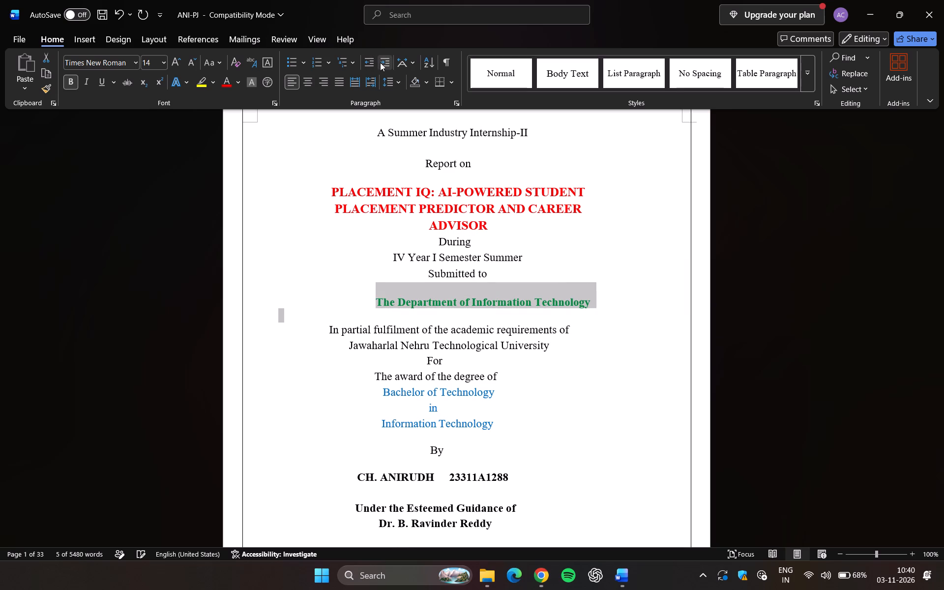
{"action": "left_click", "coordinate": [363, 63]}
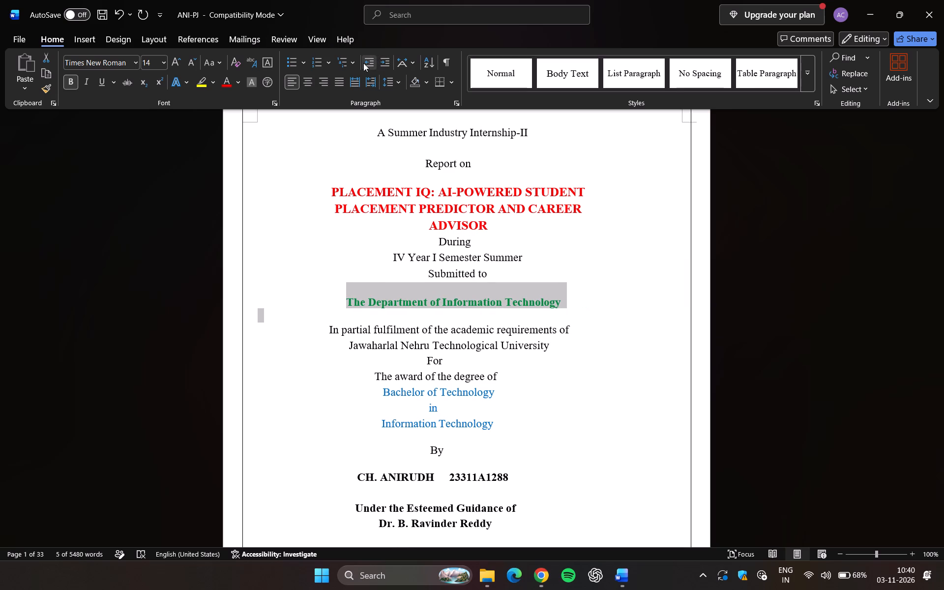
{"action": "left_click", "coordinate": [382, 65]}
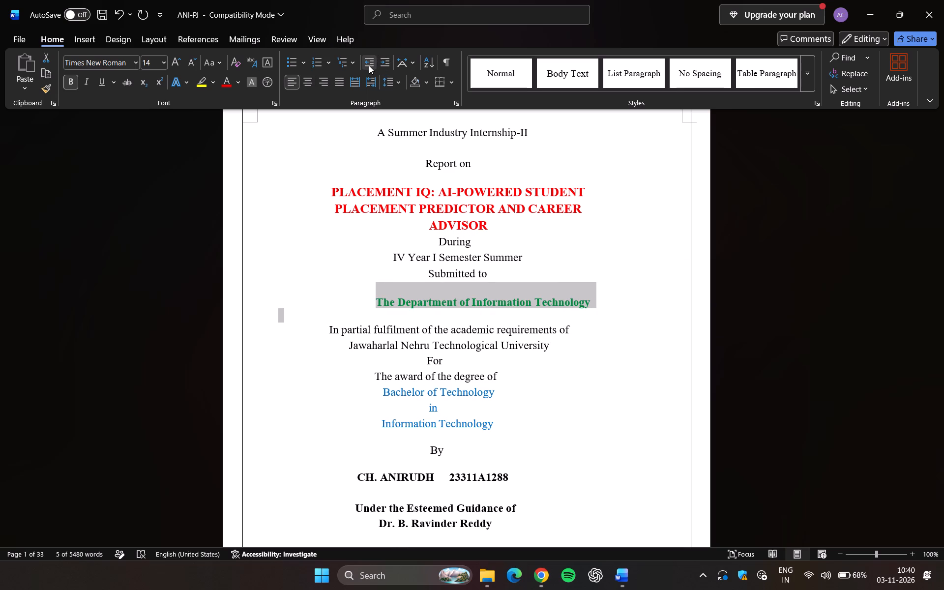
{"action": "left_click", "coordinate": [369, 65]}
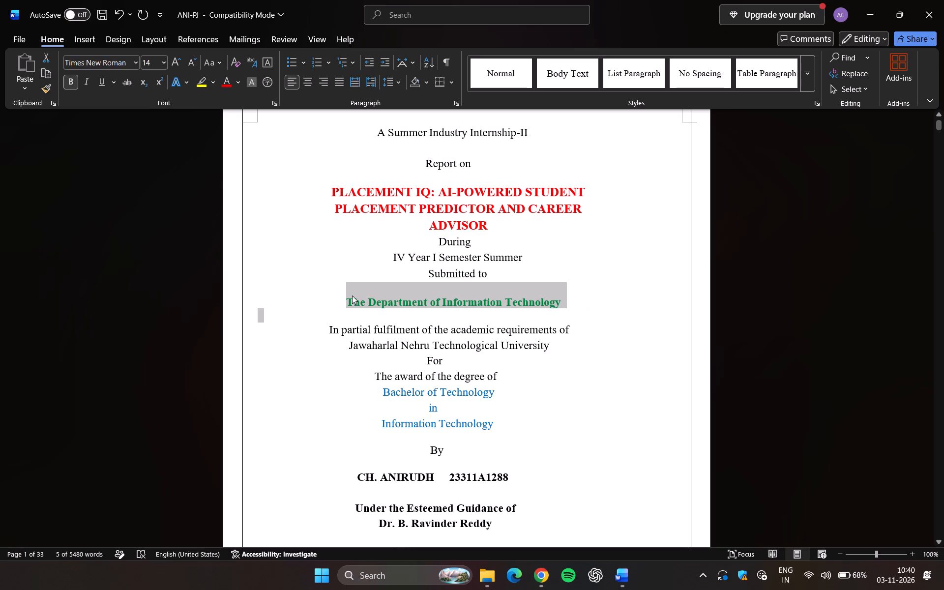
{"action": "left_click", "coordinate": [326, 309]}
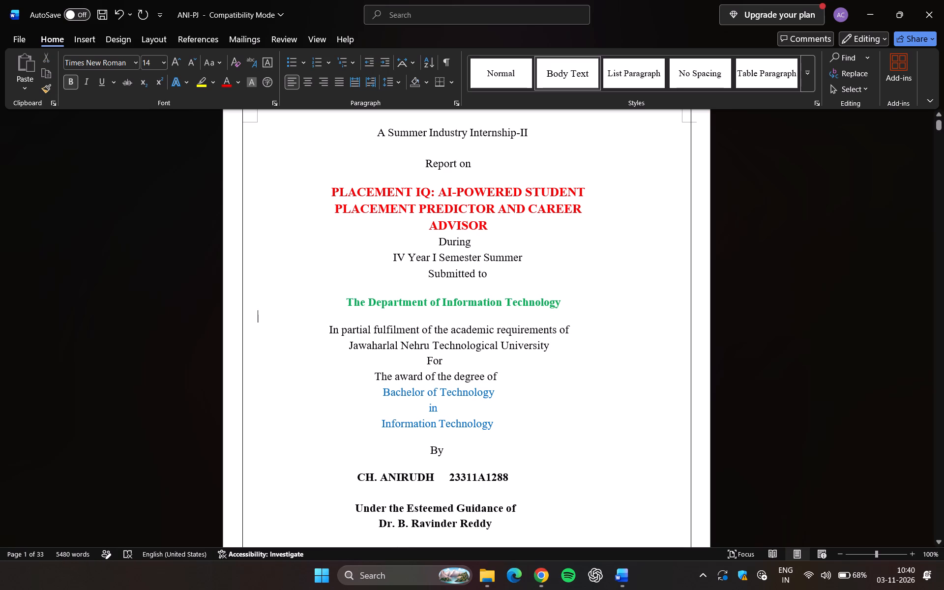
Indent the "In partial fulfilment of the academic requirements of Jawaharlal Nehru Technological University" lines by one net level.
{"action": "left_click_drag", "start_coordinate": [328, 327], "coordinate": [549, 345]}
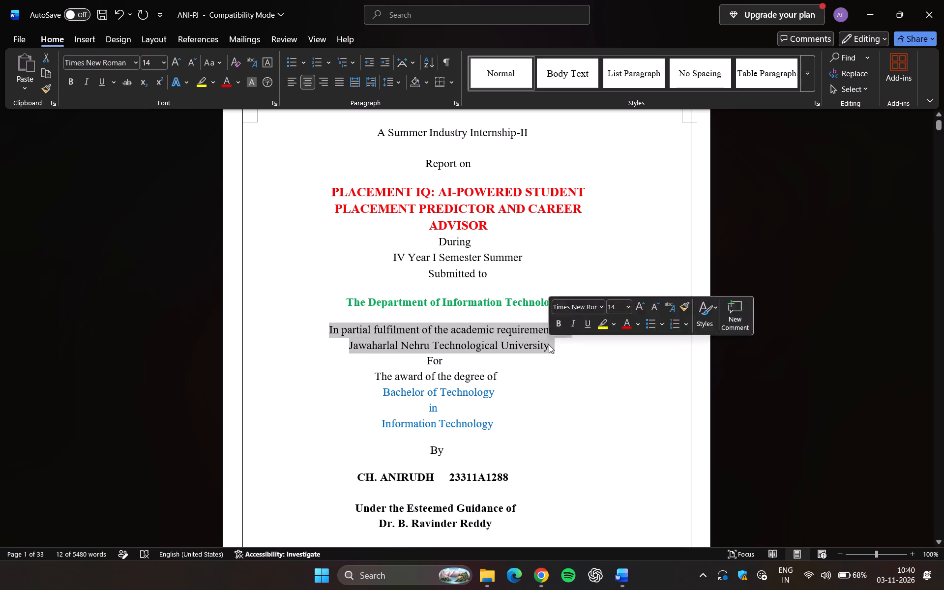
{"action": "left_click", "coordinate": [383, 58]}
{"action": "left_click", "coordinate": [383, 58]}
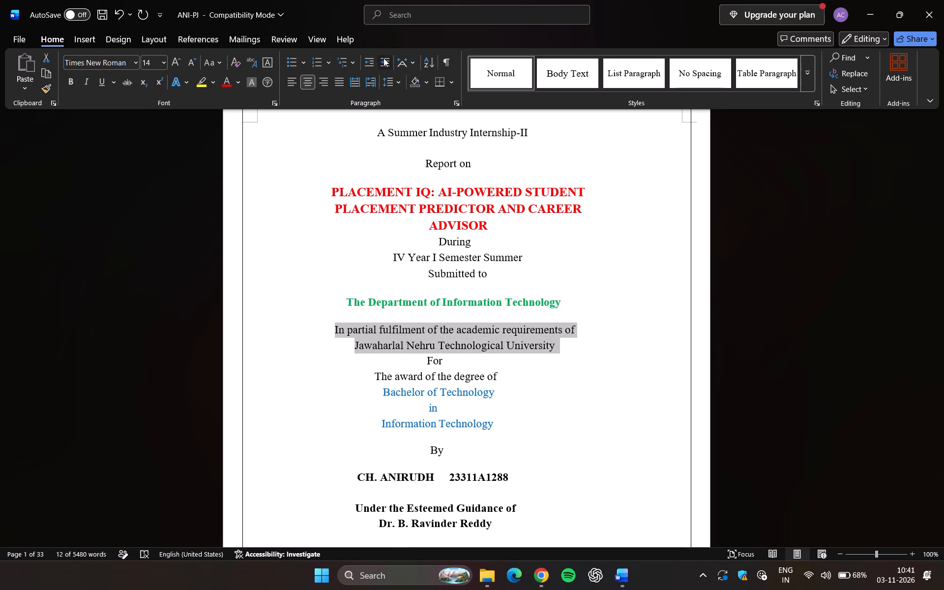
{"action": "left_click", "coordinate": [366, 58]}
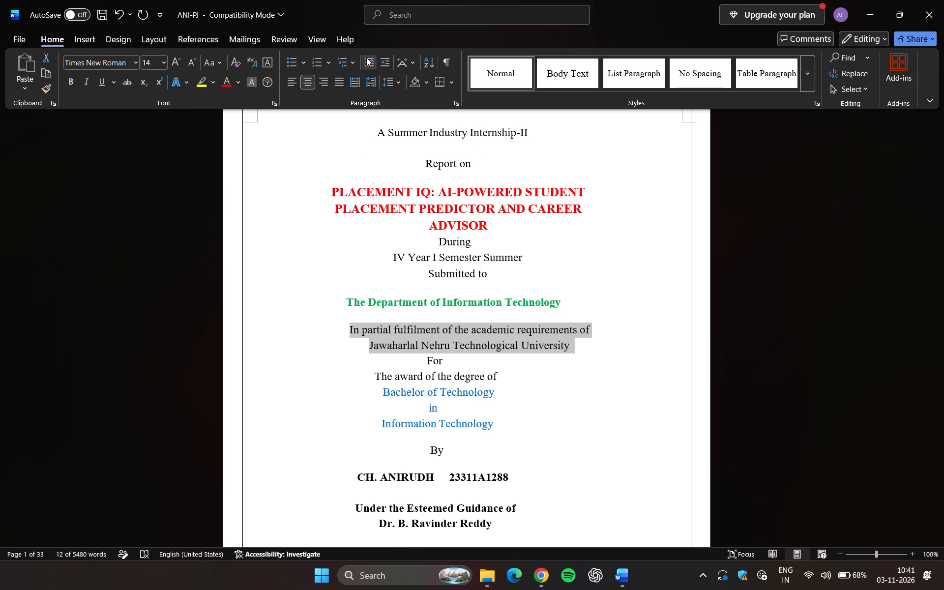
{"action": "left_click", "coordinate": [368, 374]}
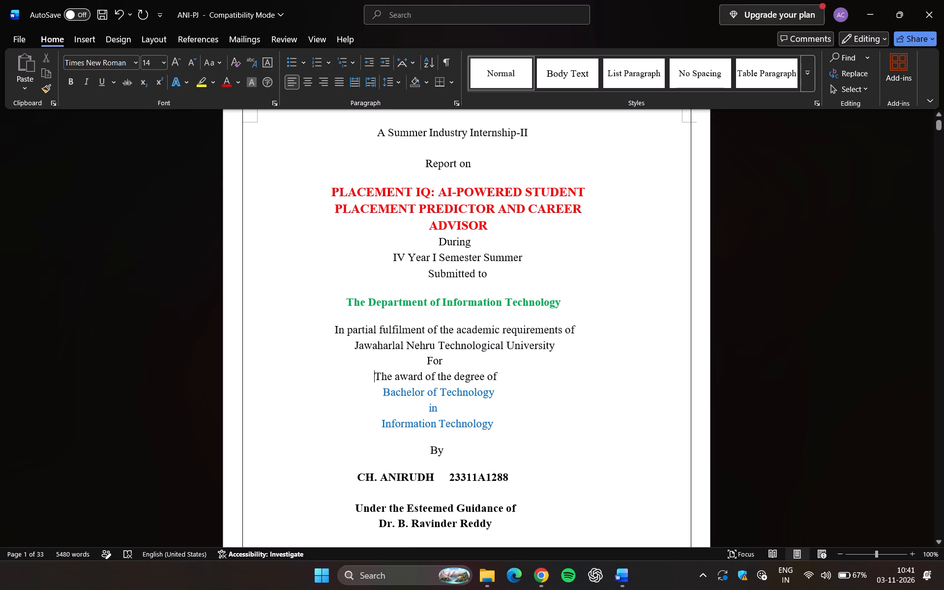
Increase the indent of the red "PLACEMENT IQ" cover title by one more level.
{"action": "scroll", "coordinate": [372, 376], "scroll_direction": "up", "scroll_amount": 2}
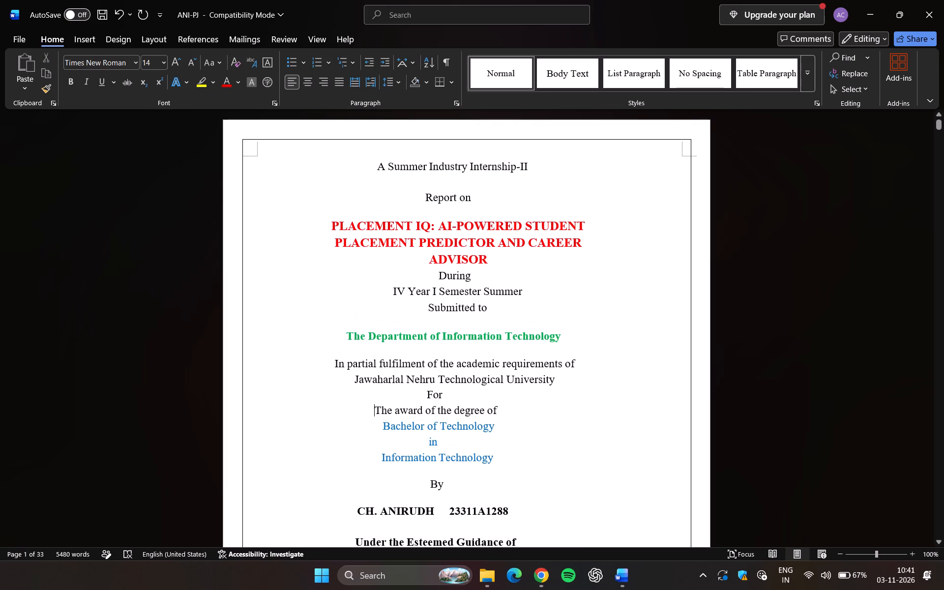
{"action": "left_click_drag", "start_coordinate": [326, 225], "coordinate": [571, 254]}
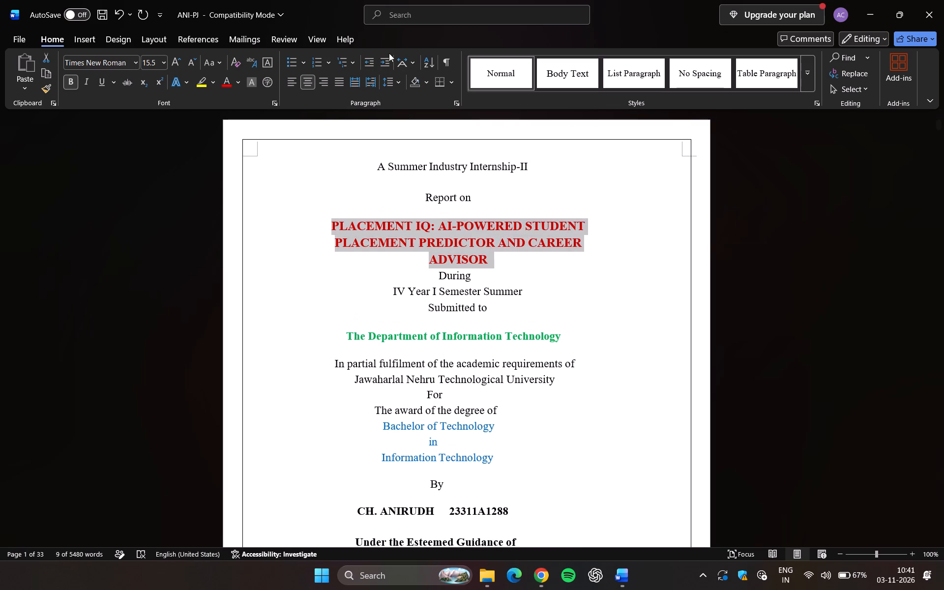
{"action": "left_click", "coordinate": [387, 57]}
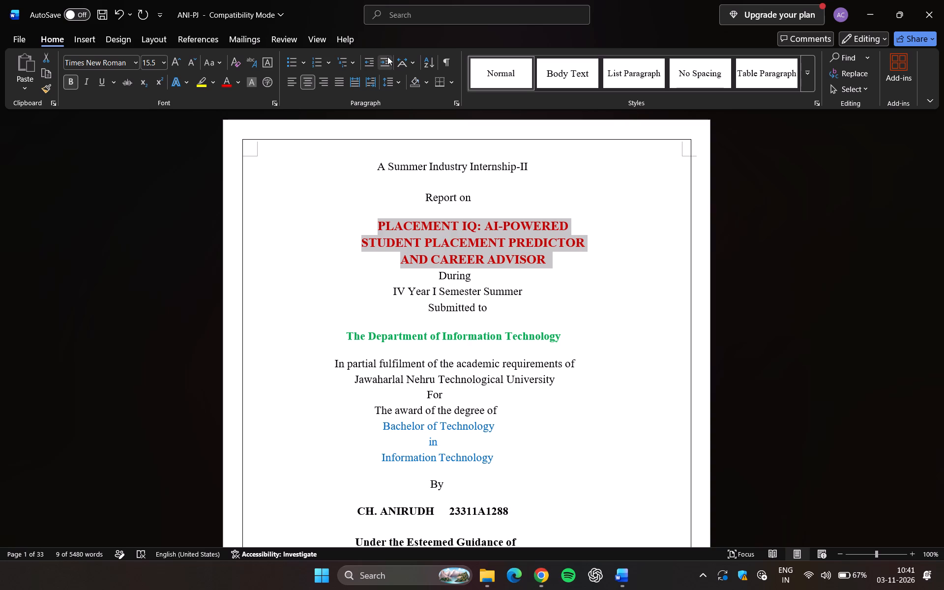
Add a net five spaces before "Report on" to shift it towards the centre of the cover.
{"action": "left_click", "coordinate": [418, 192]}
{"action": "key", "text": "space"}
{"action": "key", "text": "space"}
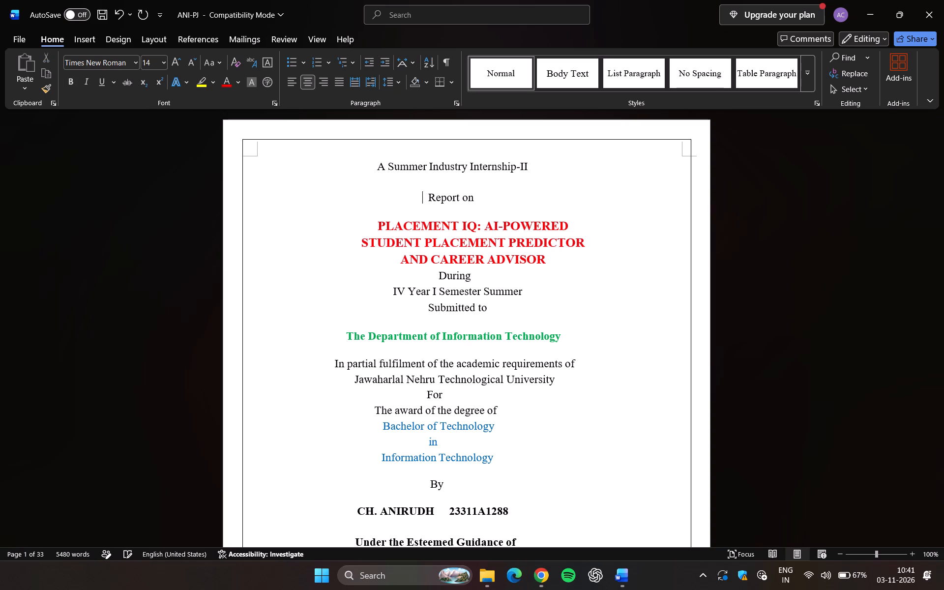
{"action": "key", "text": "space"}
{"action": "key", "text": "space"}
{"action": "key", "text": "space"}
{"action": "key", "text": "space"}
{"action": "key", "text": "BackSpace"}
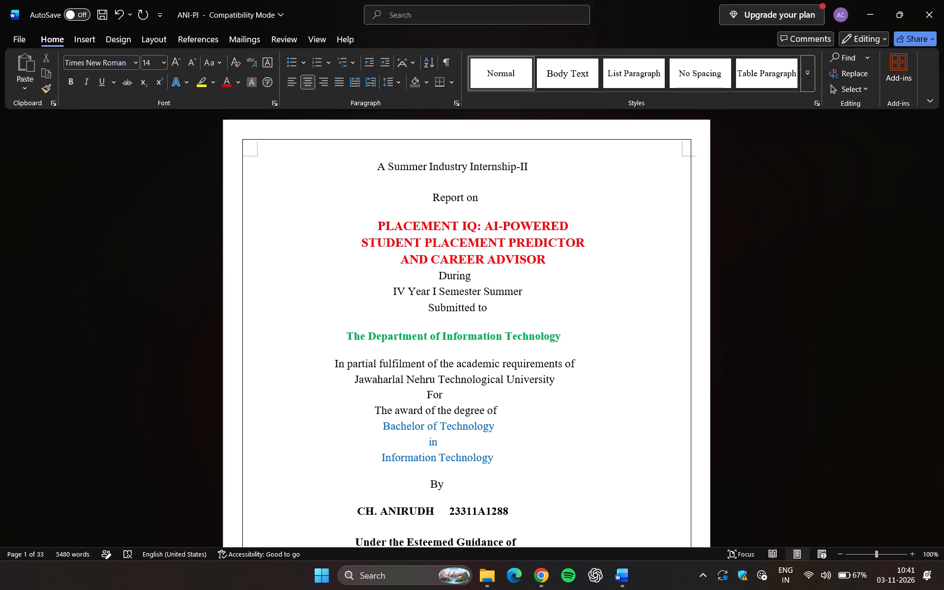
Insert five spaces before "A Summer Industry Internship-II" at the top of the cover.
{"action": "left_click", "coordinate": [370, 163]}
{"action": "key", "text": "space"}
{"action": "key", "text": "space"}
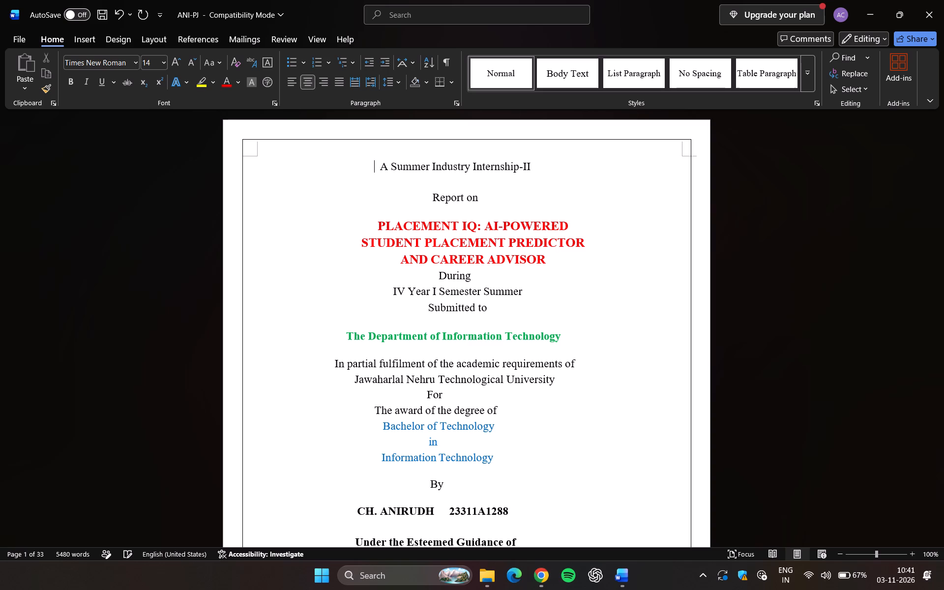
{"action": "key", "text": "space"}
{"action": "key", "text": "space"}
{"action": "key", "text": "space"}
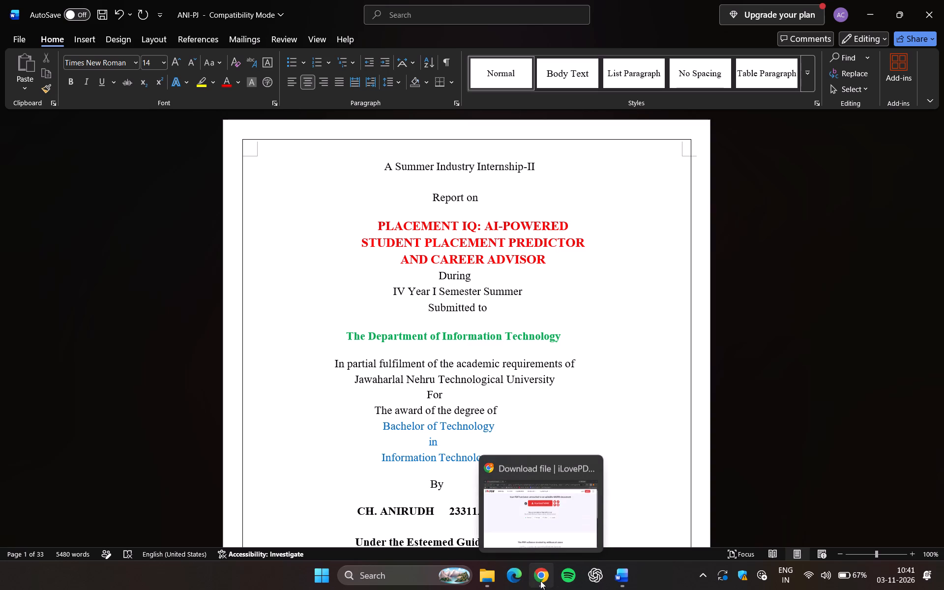
Open the MNK-PROJECT document from Downloads and copy its whole cover page, from "A Summer Industry Internship-II" to "Hyderabad-500085".
{"action": "left_click", "coordinate": [484, 578]}
{"action": "left_click", "coordinate": [142, 132]}
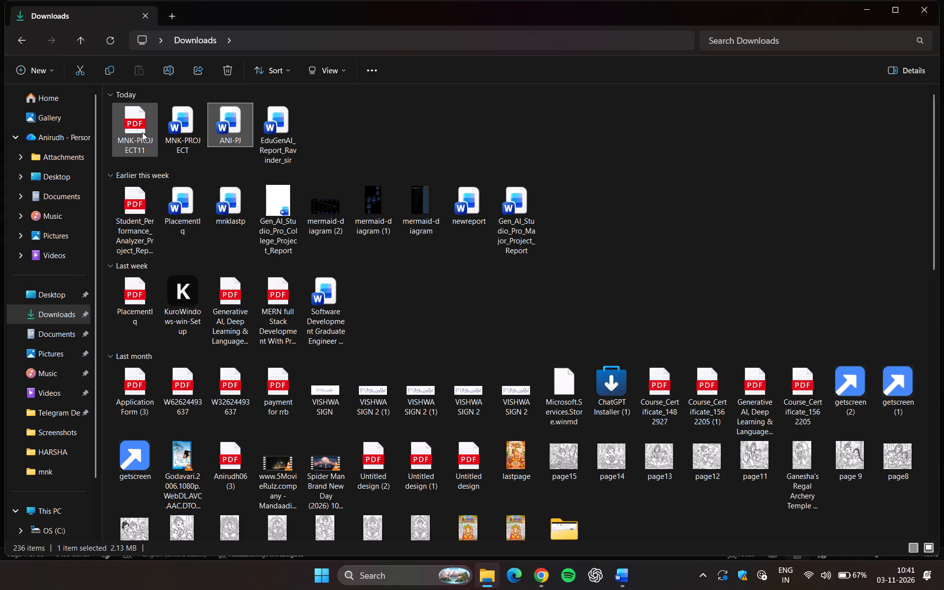
{"action": "double_click", "coordinate": [190, 132]}
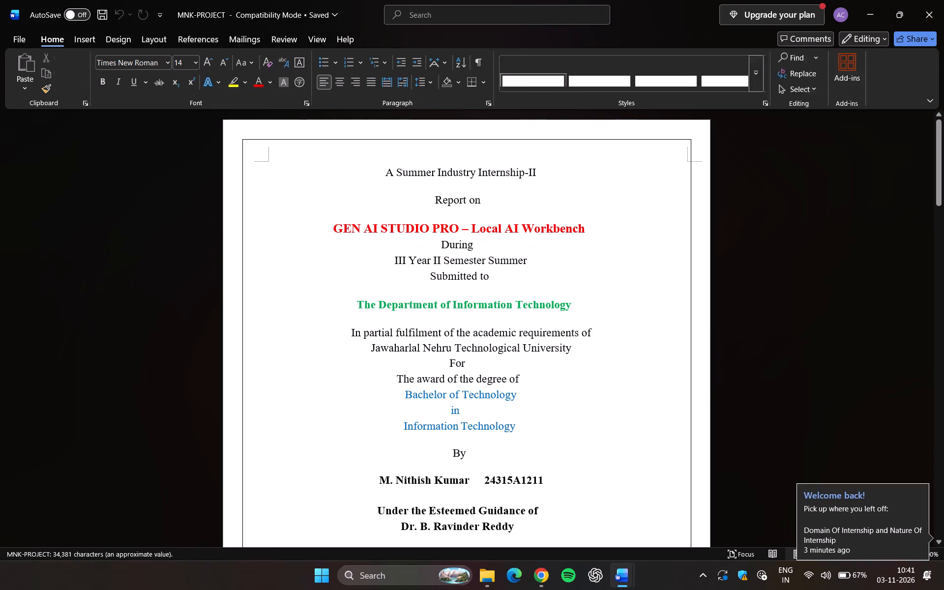
{"action": "left_click_drag", "start_coordinate": [377, 164], "coordinate": [513, 518]}
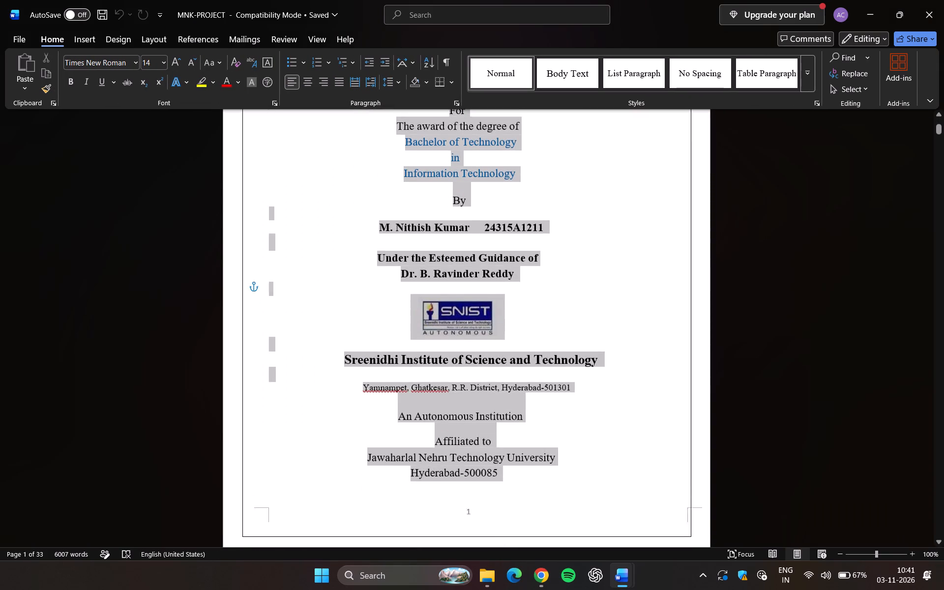
{"action": "left_click_drag", "start_coordinate": [513, 518], "coordinate": [528, 455]}
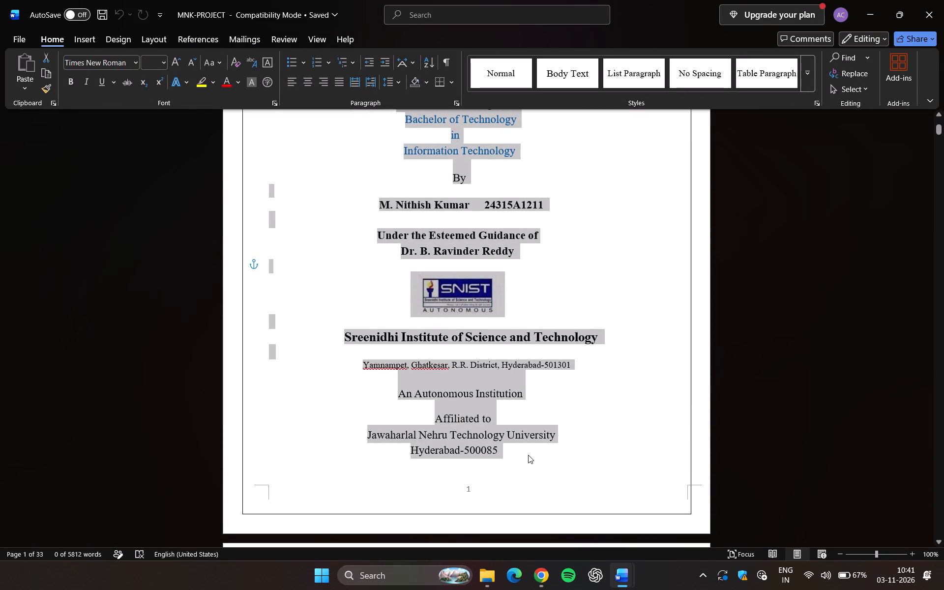
{"action": "key", "text": "ctrl+c"}
Switch back to ANI-PJ and replace its entire cover page content with the copied MNK-PROJECT cover.
{"action": "key", "text": "alt+Tab"}
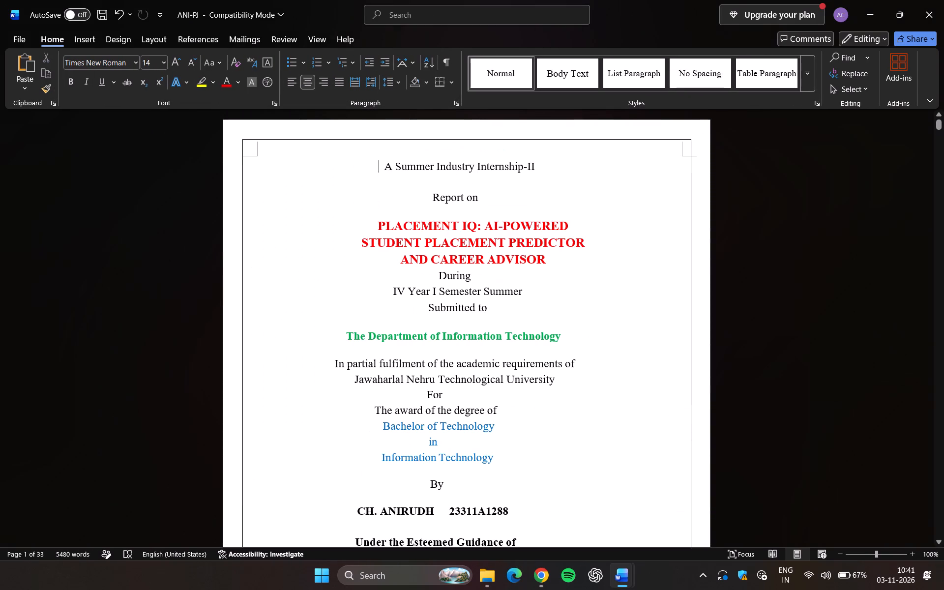
{"action": "left_click_drag", "start_coordinate": [376, 168], "coordinate": [521, 547]}
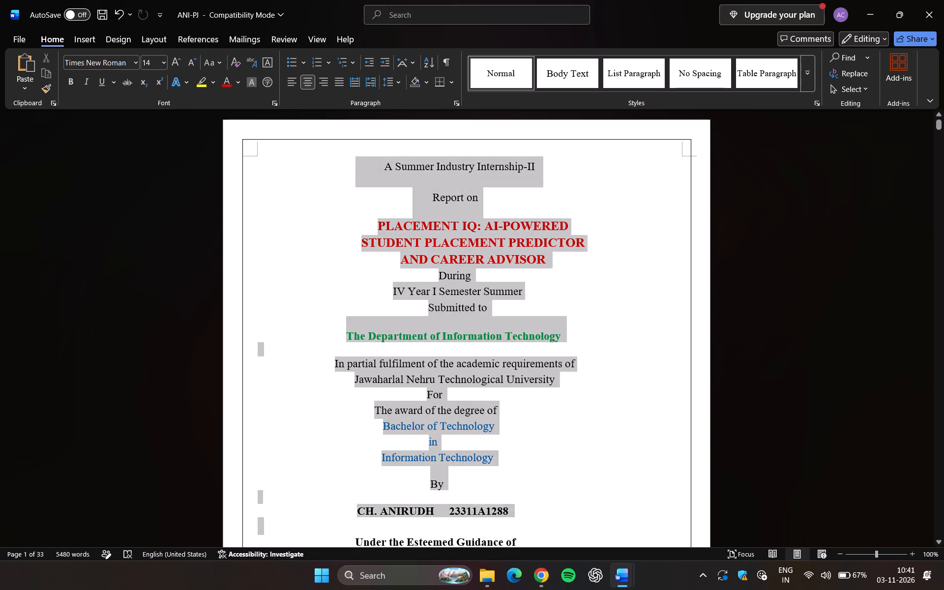
{"action": "left_click_drag", "start_coordinate": [521, 547], "coordinate": [541, 425]}
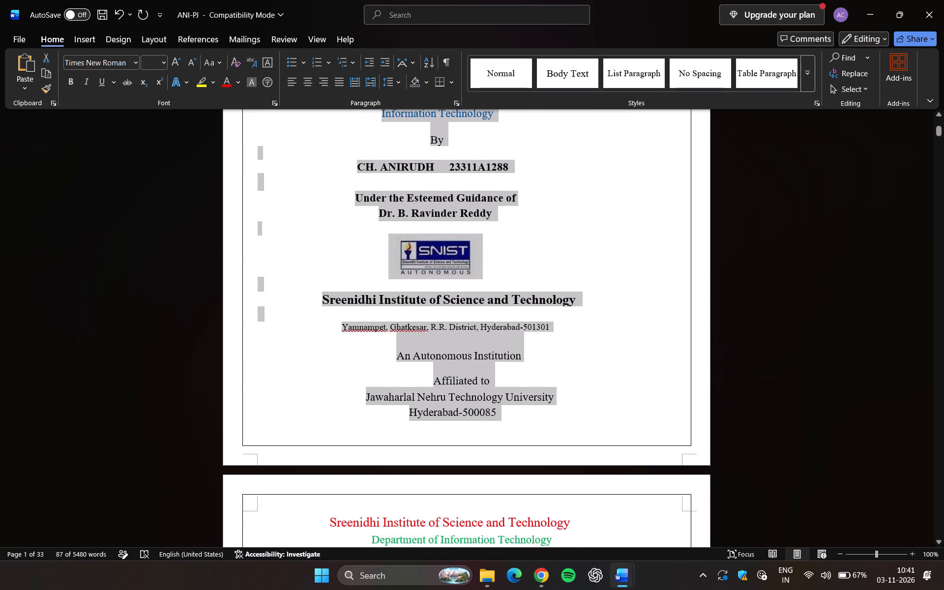
{"action": "key", "text": "ctrl+v"}
{"action": "scroll", "coordinate": [541, 425], "scroll_direction": "up", "scroll_amount": 4}
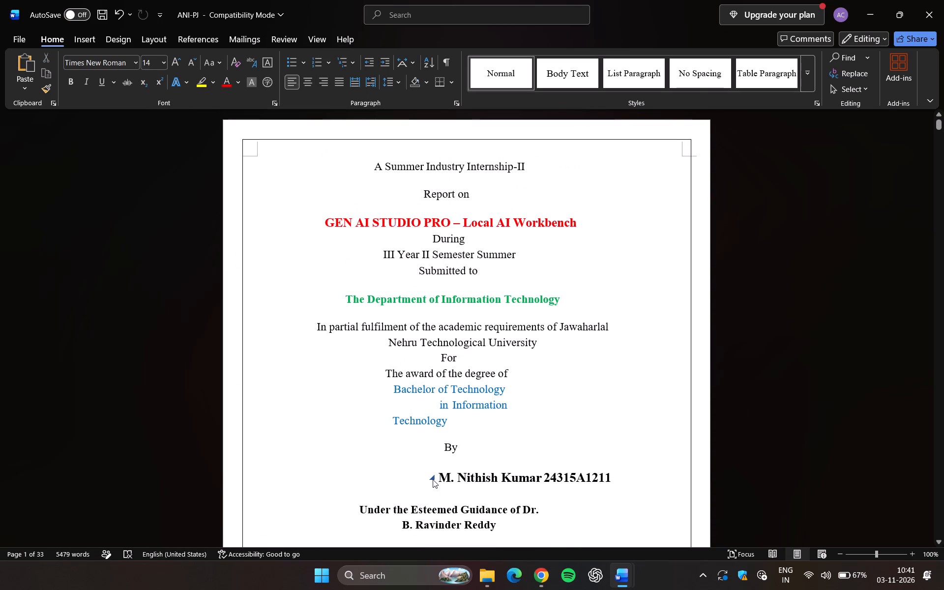
Remove the leading indent before the student's name and roll number line under "By" on the cover.
{"action": "left_click", "coordinate": [421, 476]}
{"action": "key", "text": "BackSpace"}
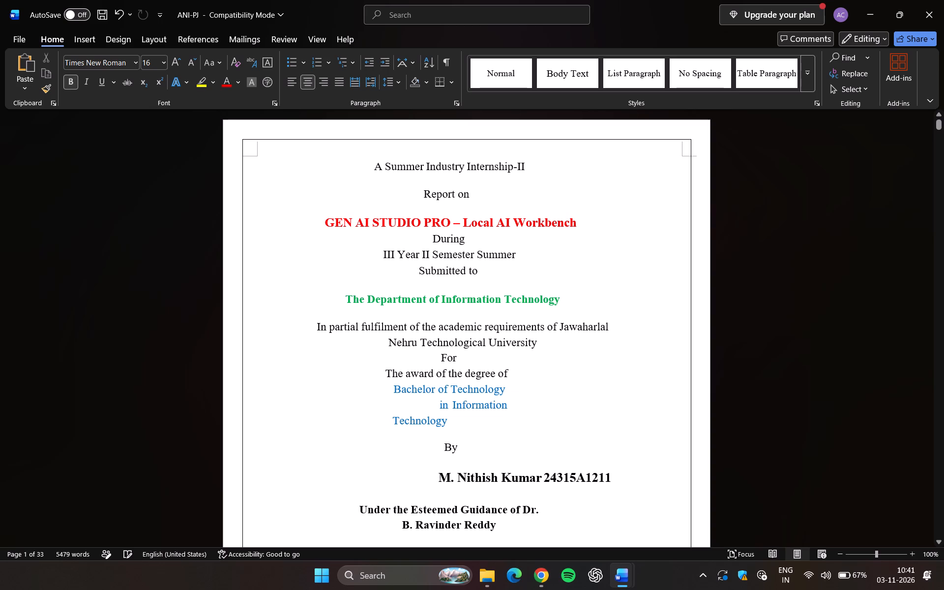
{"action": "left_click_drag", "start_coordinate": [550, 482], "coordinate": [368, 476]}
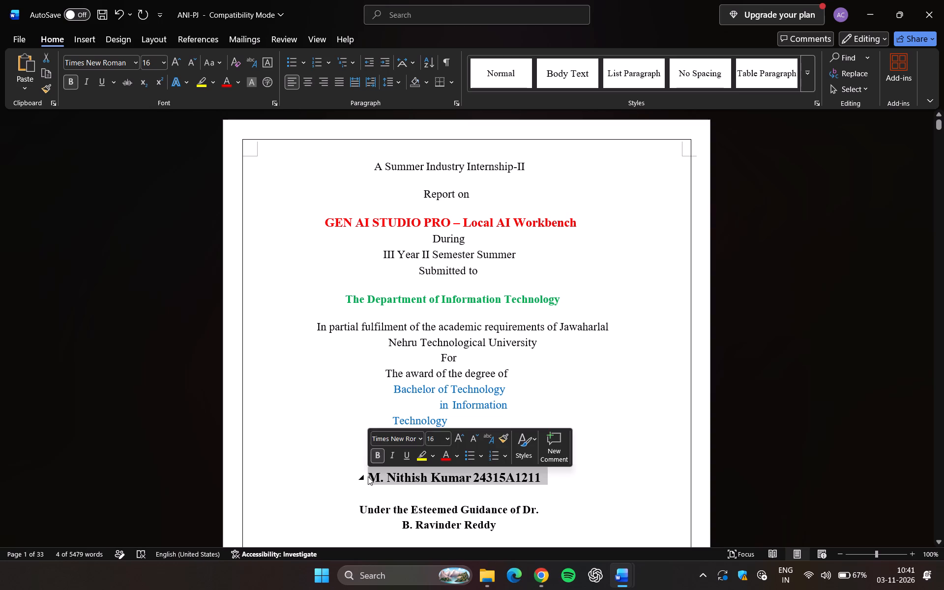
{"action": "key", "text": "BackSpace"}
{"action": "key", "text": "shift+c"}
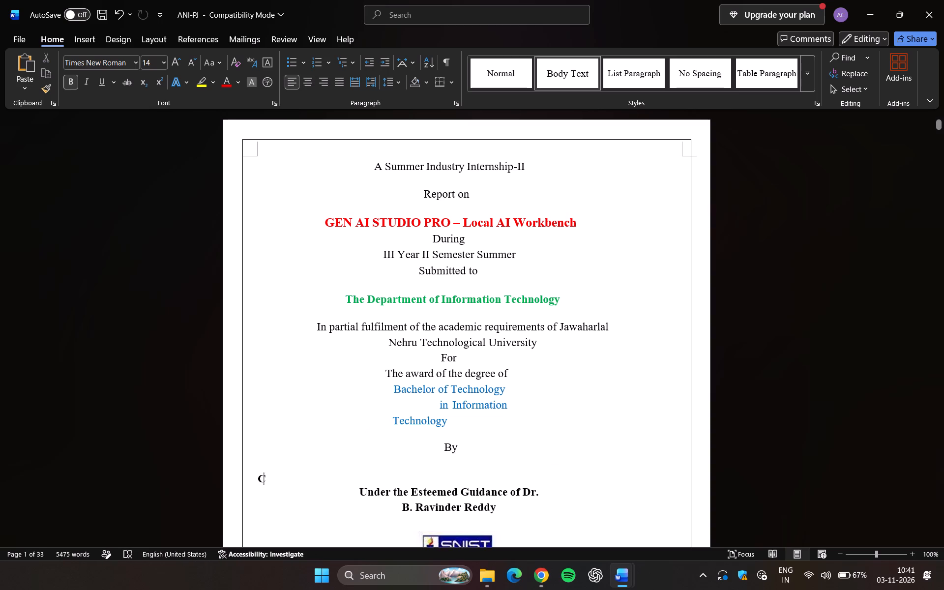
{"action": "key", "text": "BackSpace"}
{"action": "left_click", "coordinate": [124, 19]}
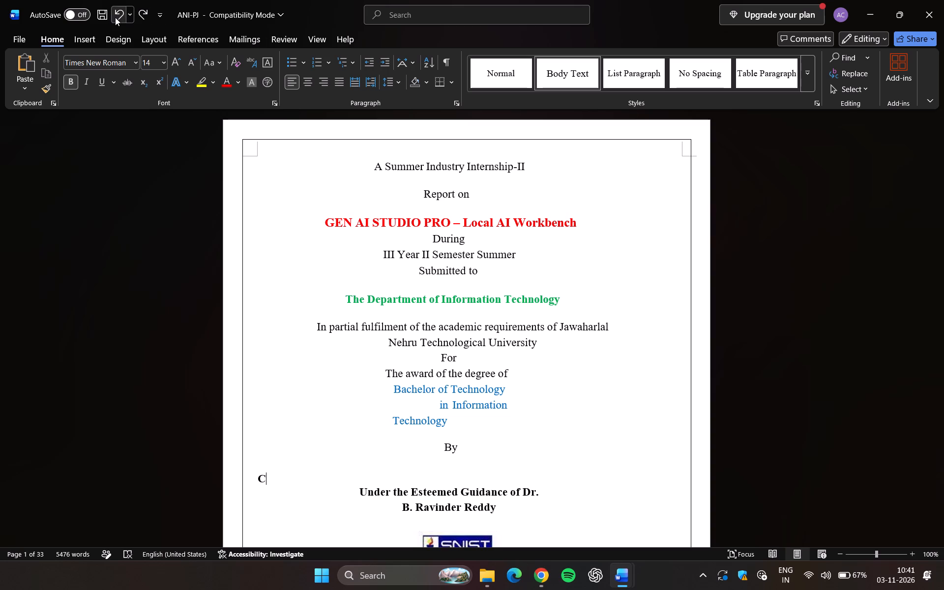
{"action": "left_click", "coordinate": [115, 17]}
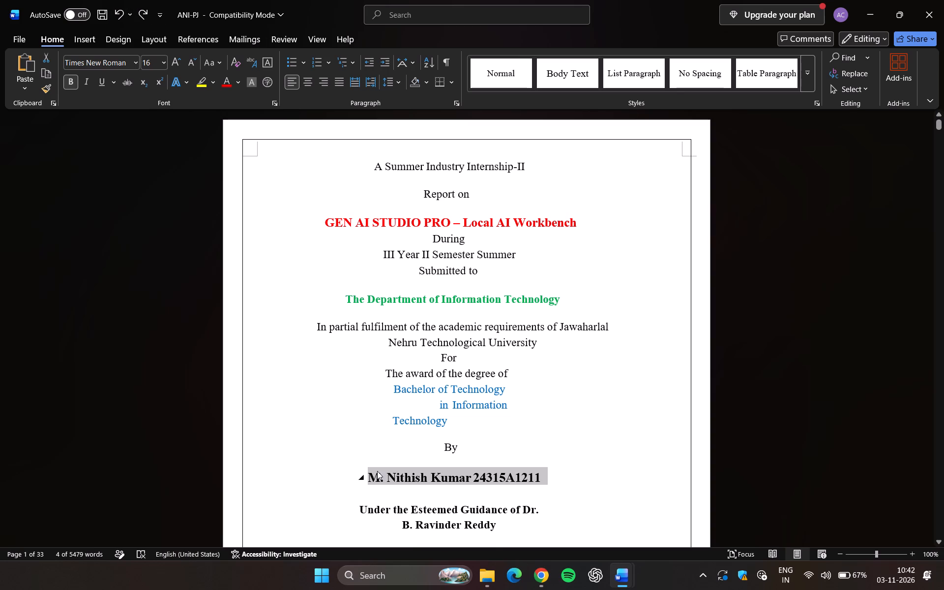
Replace the student's name under "By" with the name of this report's author, starting with the initials "CH".
{"action": "left_click", "coordinate": [380, 478]}
{"action": "key", "text": "BackSpace"}
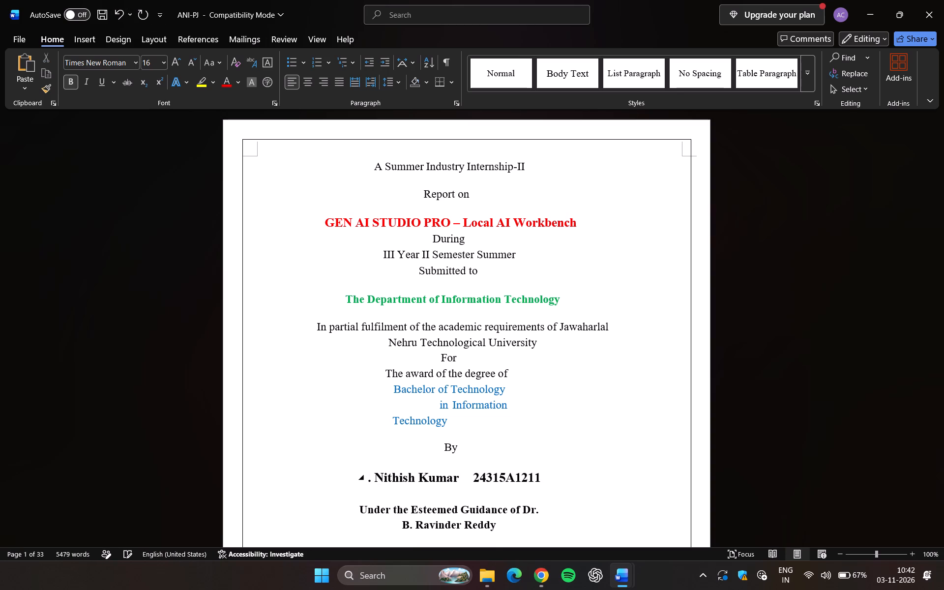
{"action": "type", "text": "CH"}
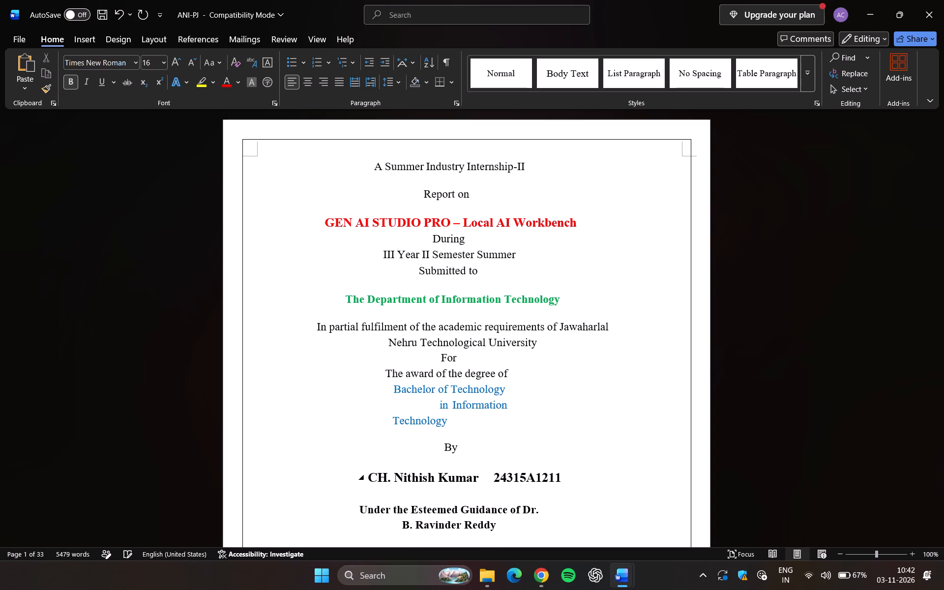
{"action": "key", "text": "Right"}
{"action": "key", "text": "Right"}
{"action": "key", "text": "Right"}
{"action": "key", "text": "Right"}
{"action": "key", "text": "Right"}
{"action": "key", "text": "Right"}
{"action": "key", "text": "Right"}
{"action": "key", "text": "Right"}
{"action": "key", "text": "Right"}
{"action": "key", "text": "Right"}
{"action": "key", "text": "Right"}
{"action": "key", "text": "Right"}
{"action": "key", "text": "Right"}
{"action": "key", "text": "Right"}
{"action": "key", "text": "Right"}
{"action": "key", "text": "Right"}
{"action": "key", "text": "Left"}
{"action": "key", "text": "Left"}
{"action": "key", "text": "Right"}
{"action": "key", "text": "BackSpace"}
{"action": "key", "text": "BackSpace"}
{"action": "key", "text": "BackSpace"}
{"action": "key", "text": "BackSpace"}
{"action": "key", "text": "BackSpace"}
{"action": "key", "text": "BackSpace"}
{"action": "key", "text": "BackSpace"}
{"action": "key", "text": "BackSpace"}
{"action": "key", "text": "BackSpace"}
{"action": "key", "text": "BackSpace"}
{"action": "key", "text": "BackSpace"}
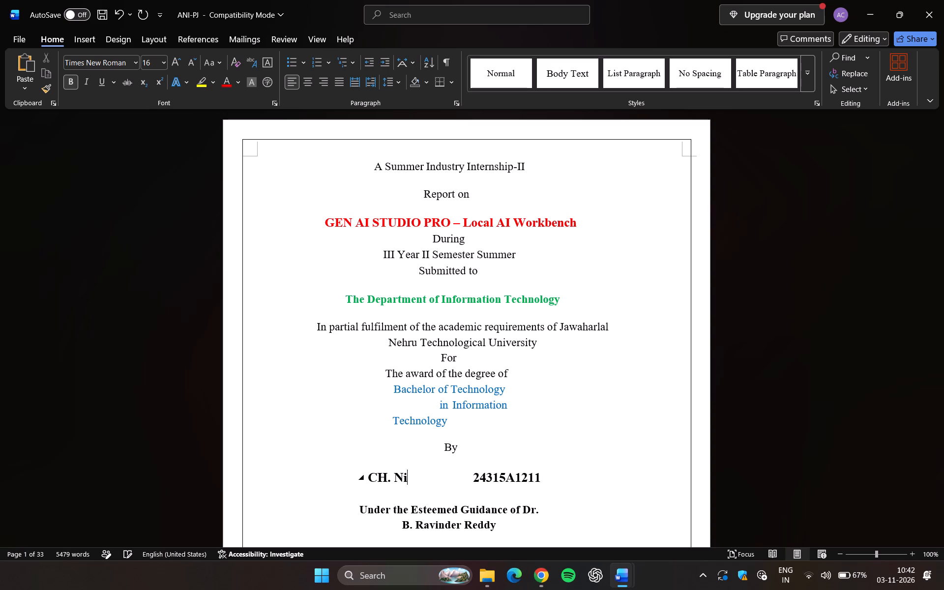
{"action": "key", "text": "BackSpace"}
{"action": "key", "text": "BackSpace"}
{"action": "key", "text": "BackSpace"}
{"action": "key", "text": "space"}
{"action": "type", "text": "Anir"}
{"action": "type", "text": "udh"}
Change the roll number beside the student's name on the cover to this report author's roll number.
{"action": "left_click", "coordinate": [487, 480]}
{"action": "key", "text": "BackSpace"}
{"action": "key", "text": "3"}
{"action": "key", "text": "Right"}
{"action": "key", "text": "Right"}
{"action": "key", "text": "1"}
{"action": "key", "text": "Right"}
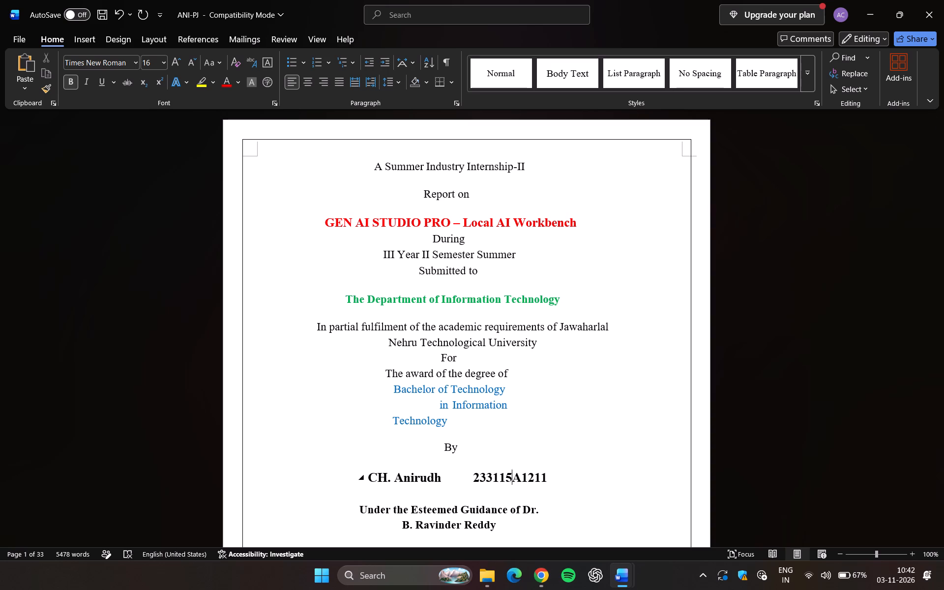
{"action": "key", "text": "BackSpace"}
{"action": "key", "text": "Right"}
{"action": "key", "text": "Right"}
{"action": "key", "text": "Right"}
{"action": "key", "text": "Right"}
{"action": "key", "text": "Right"}
{"action": "key", "text": "BackSpace"}
{"action": "key", "text": "BackSpace"}
{"action": "type", "text": "88"}
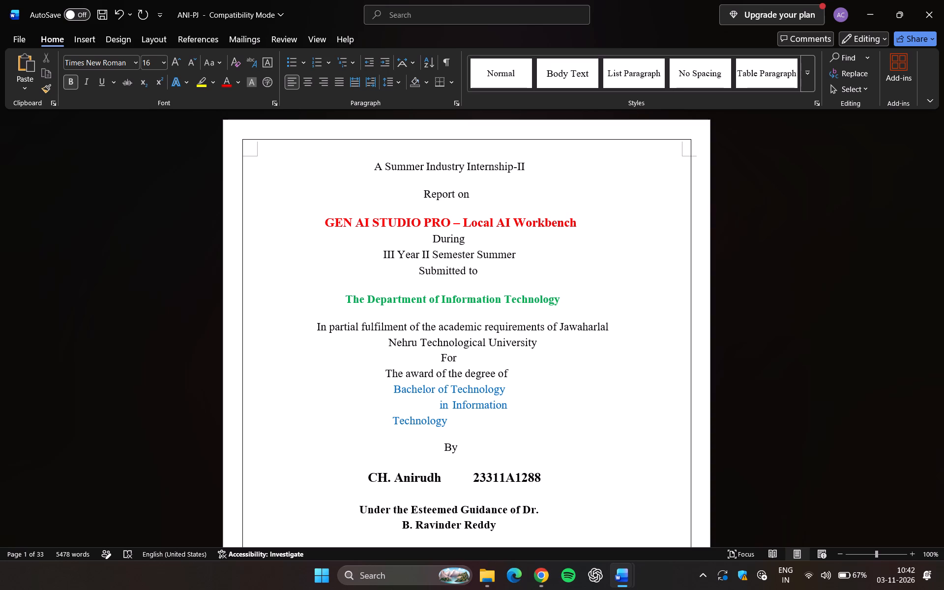
Break the "Under the Esteemed Guidance of" line before "Dr." so the title joins the guide's name.
{"action": "scroll", "coordinate": [486, 491], "scroll_direction": "down", "scroll_amount": 1}
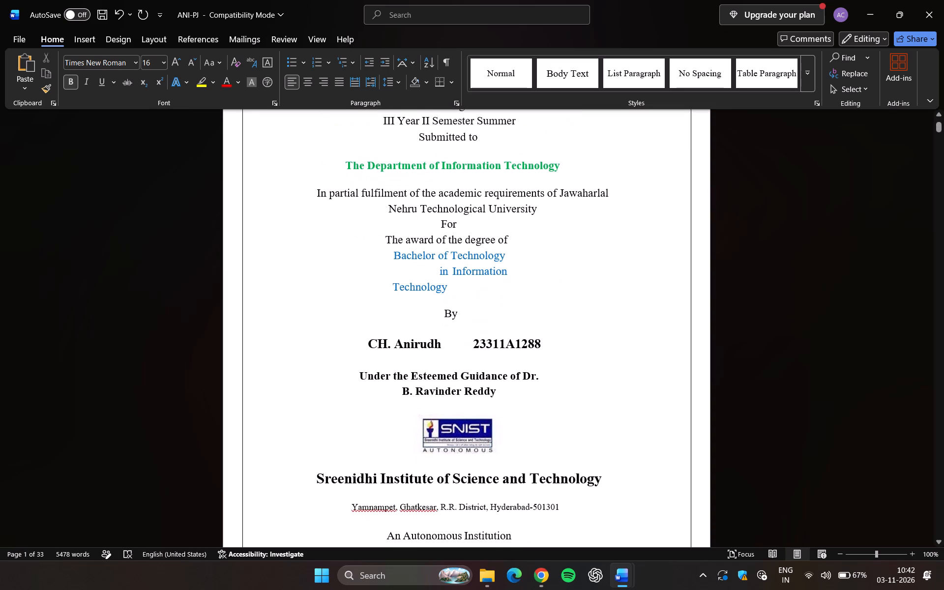
{"action": "scroll", "coordinate": [486, 491], "scroll_direction": "down", "scroll_amount": 1}
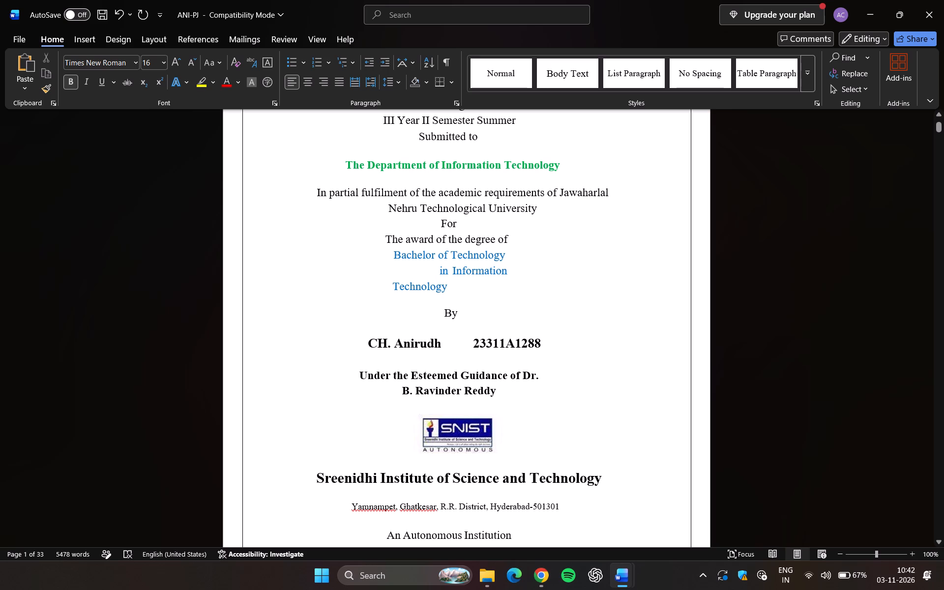
{"action": "left_click", "coordinate": [520, 372]}
{"action": "key", "text": "Return"}
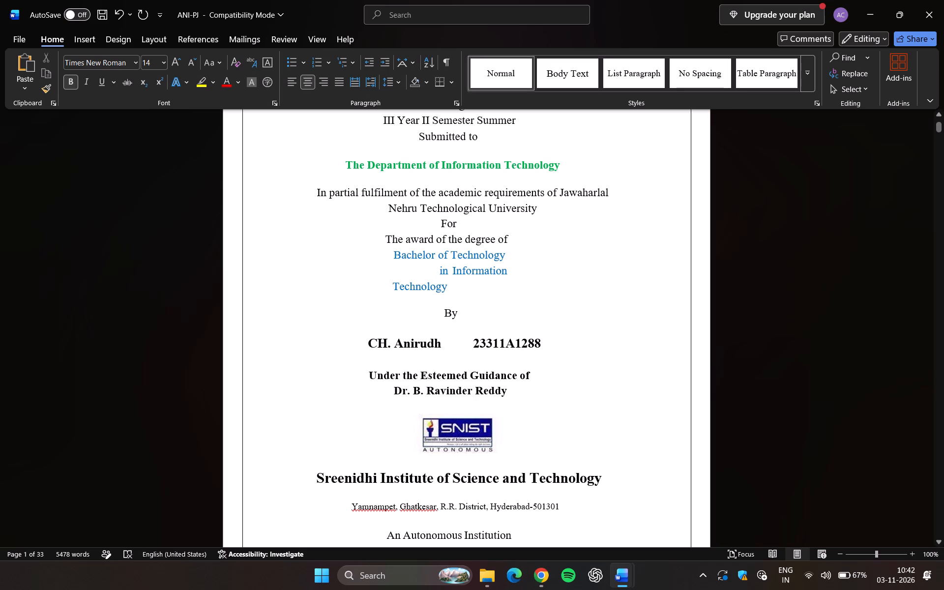
Copy the quoted title "PLACEMENT IQ: AI-POWERED STUDENT PLACEMENT PREDICTOR AND CAREER ADVISOR" from the Certificate page.
{"action": "scroll", "coordinate": [387, 416], "scroll_direction": "down", "scroll_amount": 1}
{"action": "scroll", "coordinate": [387, 416], "scroll_direction": "up", "scroll_amount": 3}
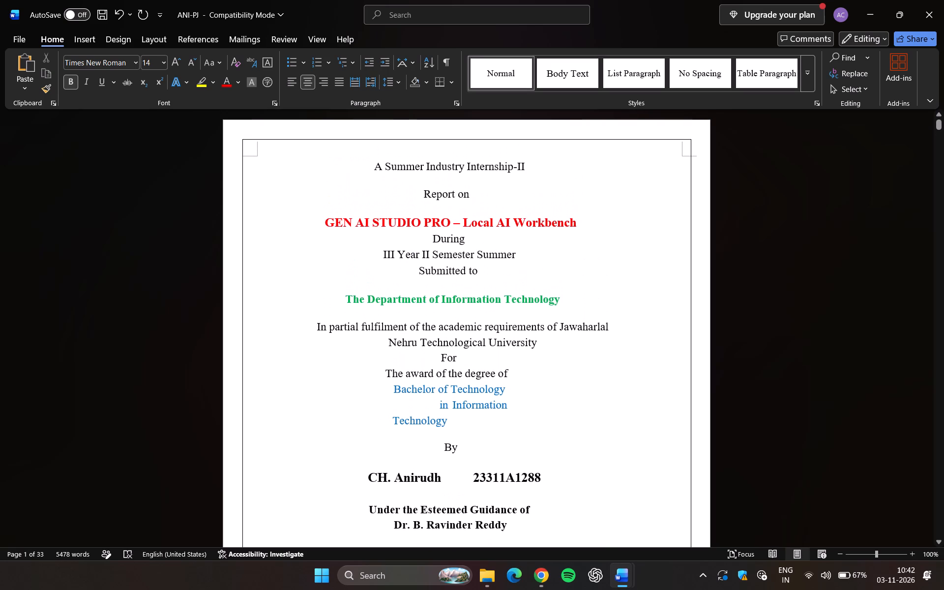
{"action": "scroll", "coordinate": [539, 299], "scroll_direction": "down", "scroll_amount": 1}
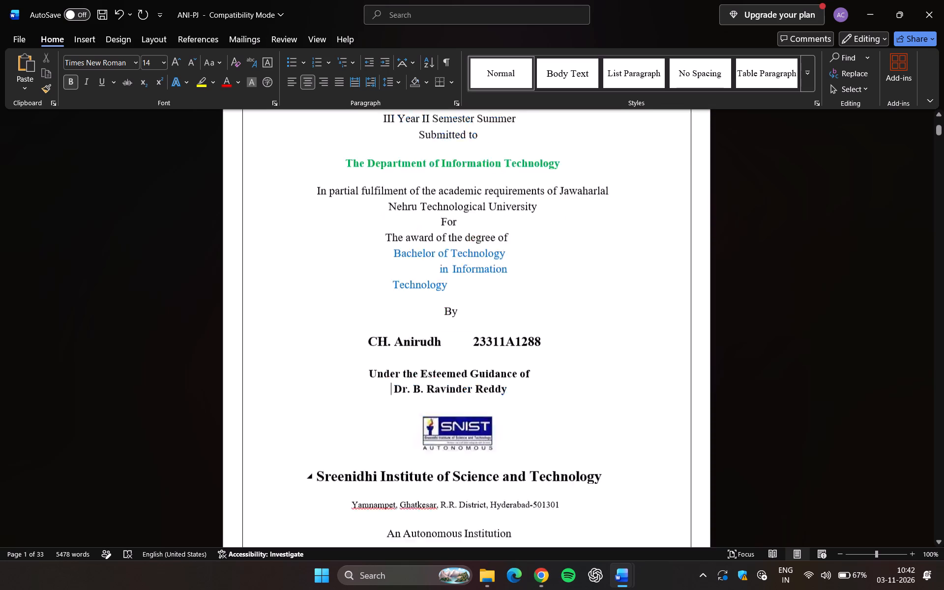
{"action": "scroll", "coordinate": [539, 299], "scroll_direction": "down", "scroll_amount": 5}
{"action": "scroll", "coordinate": [539, 299], "scroll_direction": "up", "scroll_amount": 1}
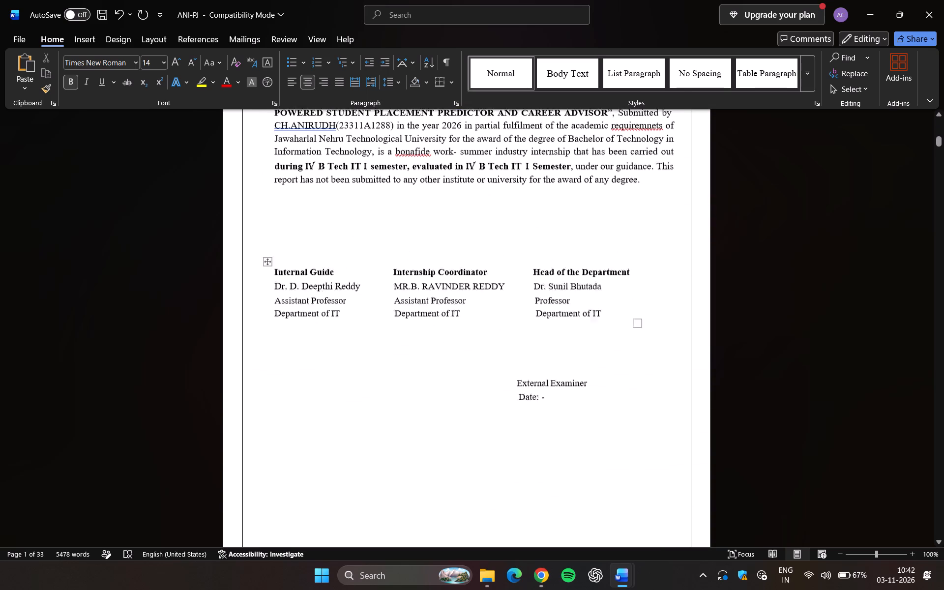
{"action": "scroll", "coordinate": [539, 299], "scroll_direction": "up", "scroll_amount": 1}
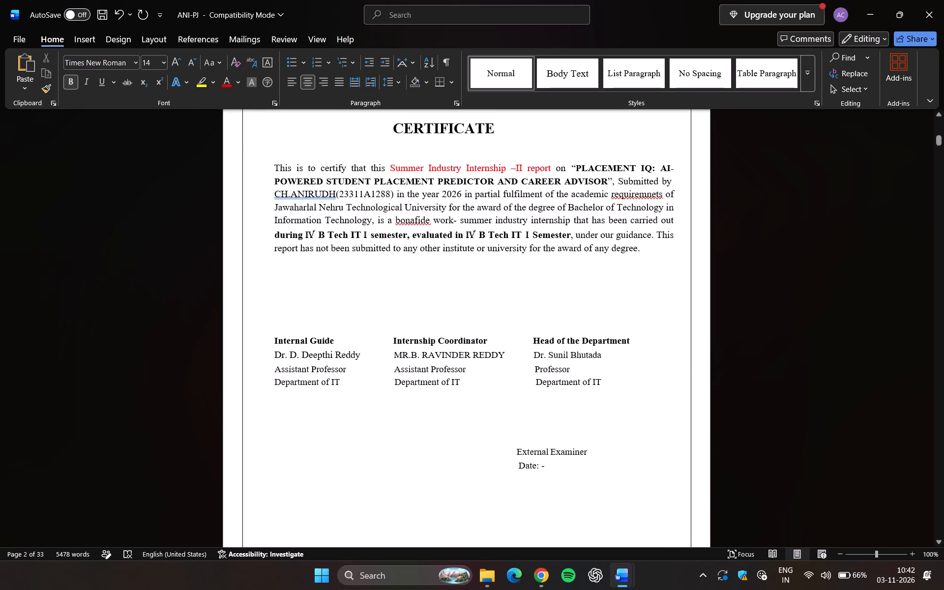
{"action": "left_click_drag", "start_coordinate": [570, 167], "coordinate": [612, 178]}
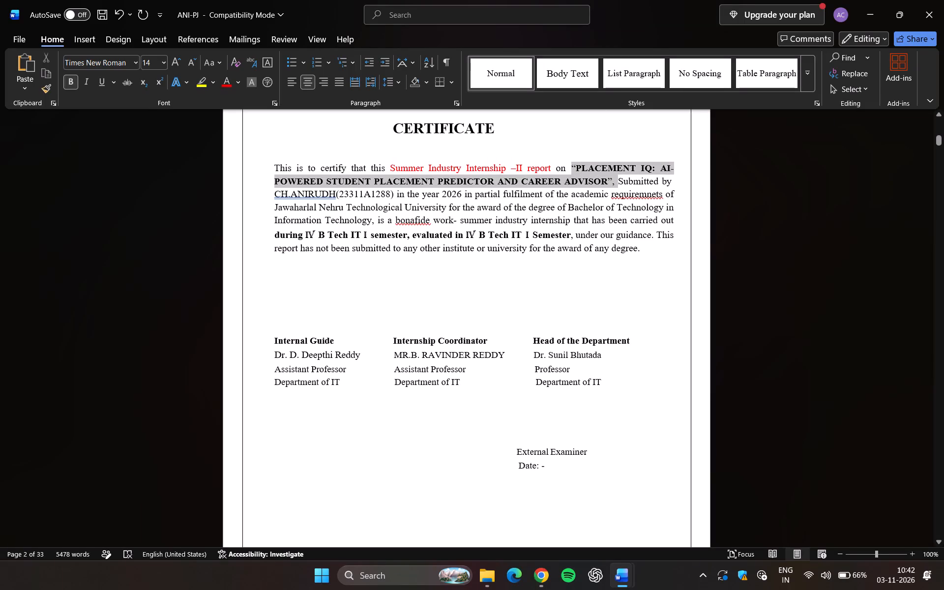
{"action": "left_click_drag", "start_coordinate": [612, 178], "coordinate": [611, 179]}
{"action": "left_click_drag", "start_coordinate": [611, 179], "coordinate": [611, 179]}
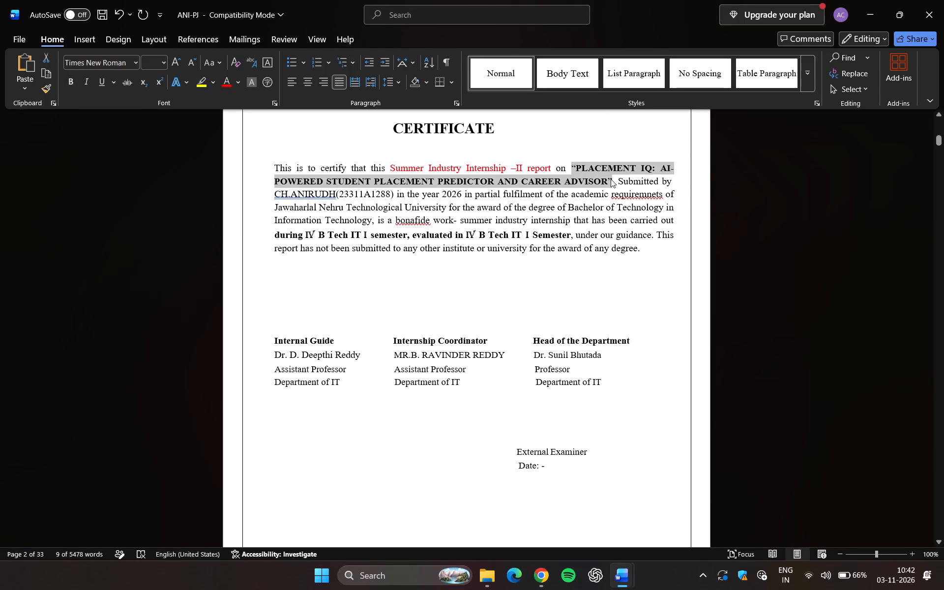
{"action": "key", "text": "ctrl+c"}
{"action": "key", "text": "ctrl+c"}
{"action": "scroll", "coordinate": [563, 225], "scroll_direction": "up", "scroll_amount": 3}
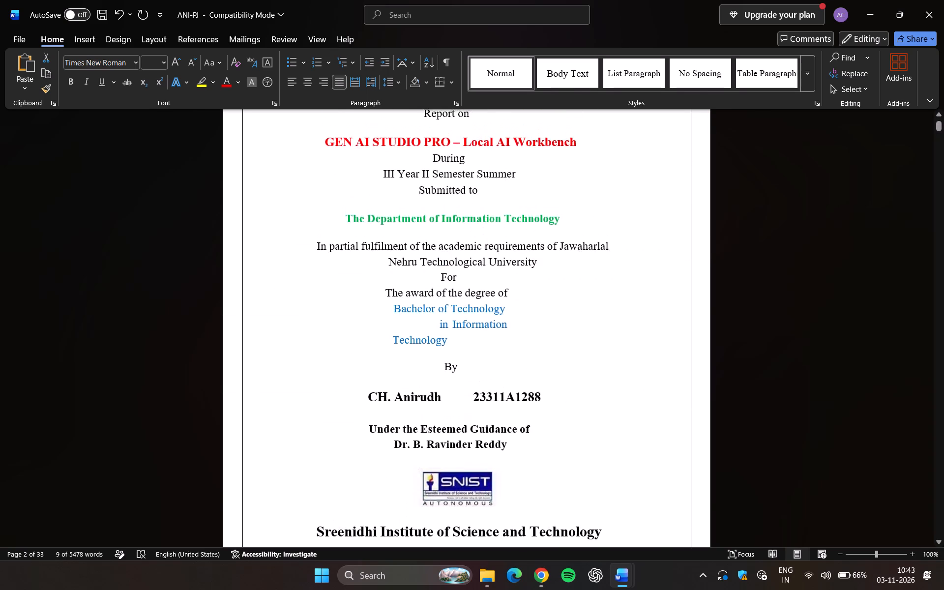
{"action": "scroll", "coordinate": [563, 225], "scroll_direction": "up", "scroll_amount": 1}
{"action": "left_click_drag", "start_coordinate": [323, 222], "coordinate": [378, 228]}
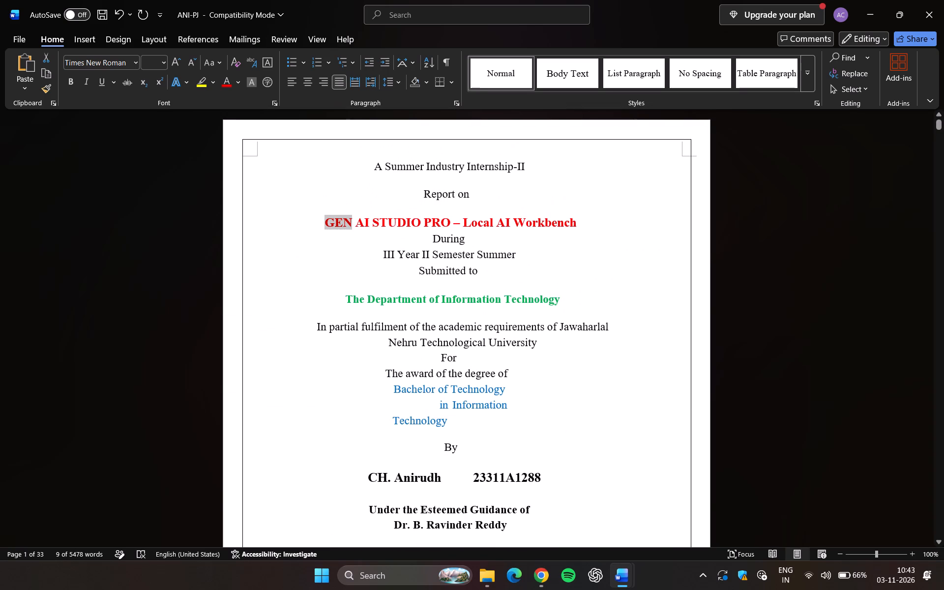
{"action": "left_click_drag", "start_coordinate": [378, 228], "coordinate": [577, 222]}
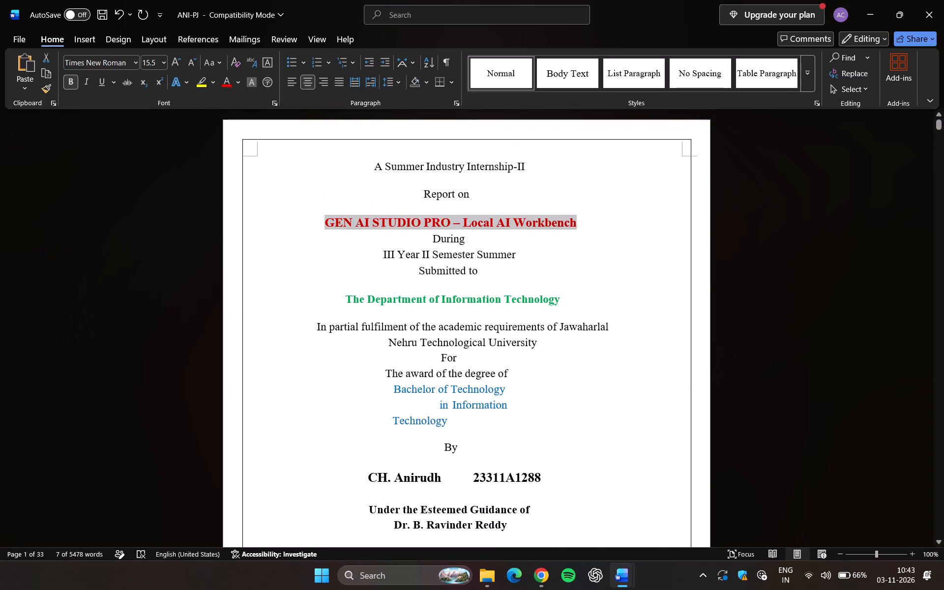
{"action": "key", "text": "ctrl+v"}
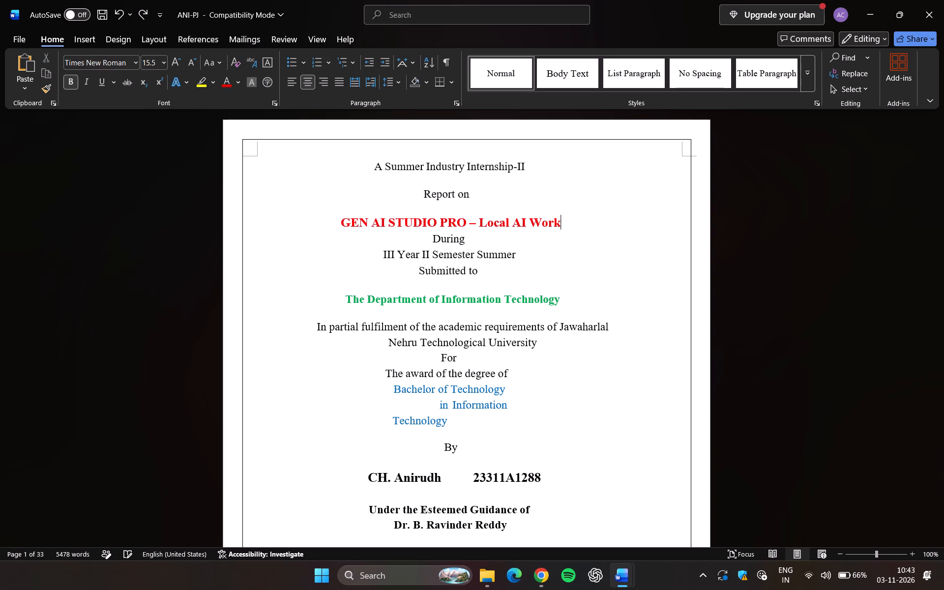
{"action": "key", "text": "BackSpace"}
{"action": "key", "text": "BackSpace"}
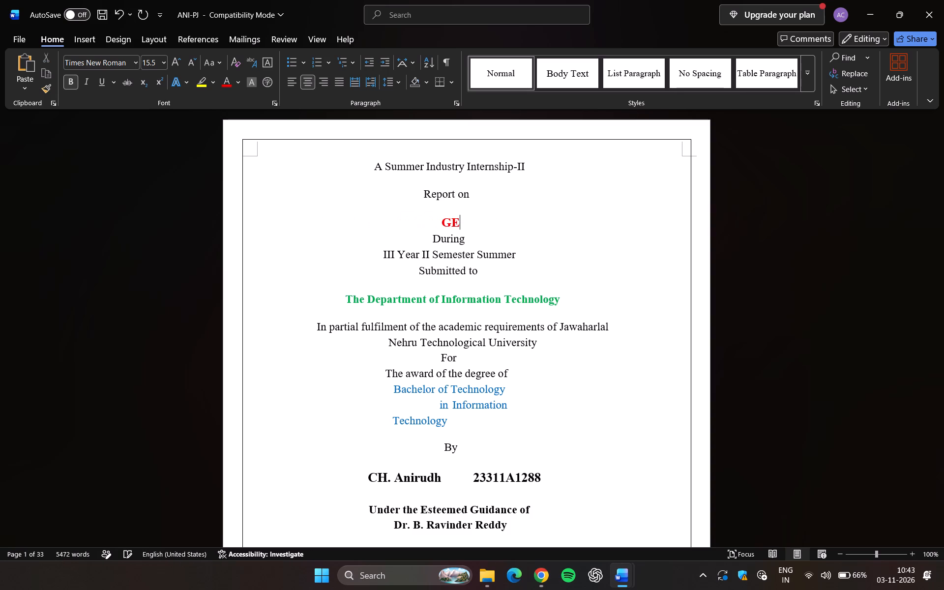
{"action": "key", "text": "BackSpace"}
{"action": "key", "text": "ctrl+v"}
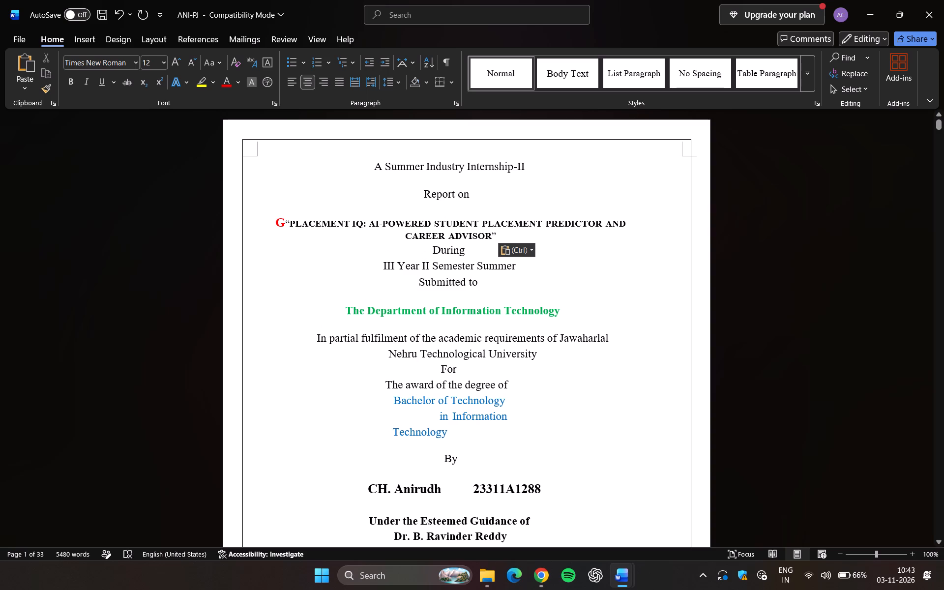
Format the pasted "PLACEMENT IQ" title on the cover in red with a font size of 15.5.
{"action": "left_click_drag", "start_coordinate": [283, 222], "coordinate": [274, 222]}
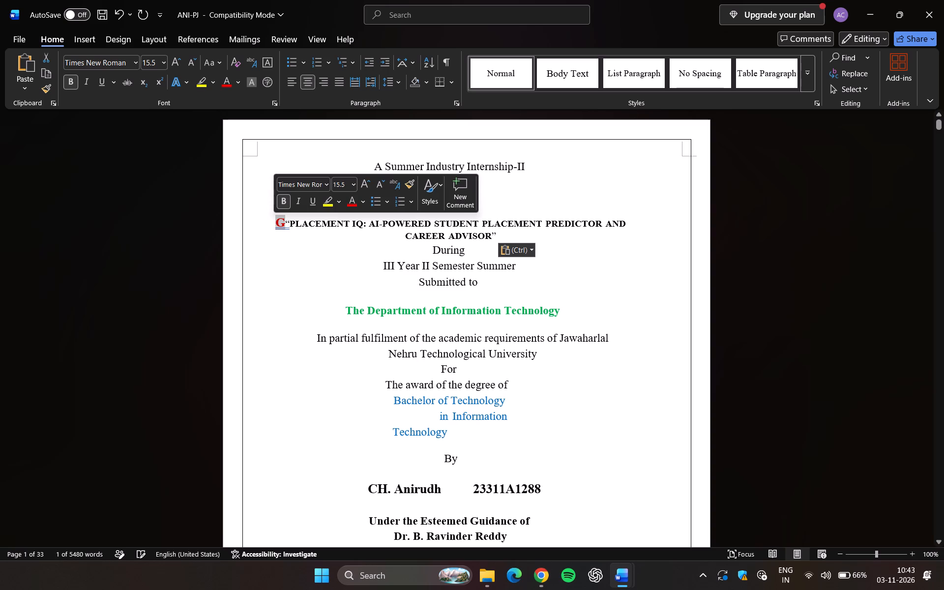
{"action": "left_click", "coordinate": [319, 258]}
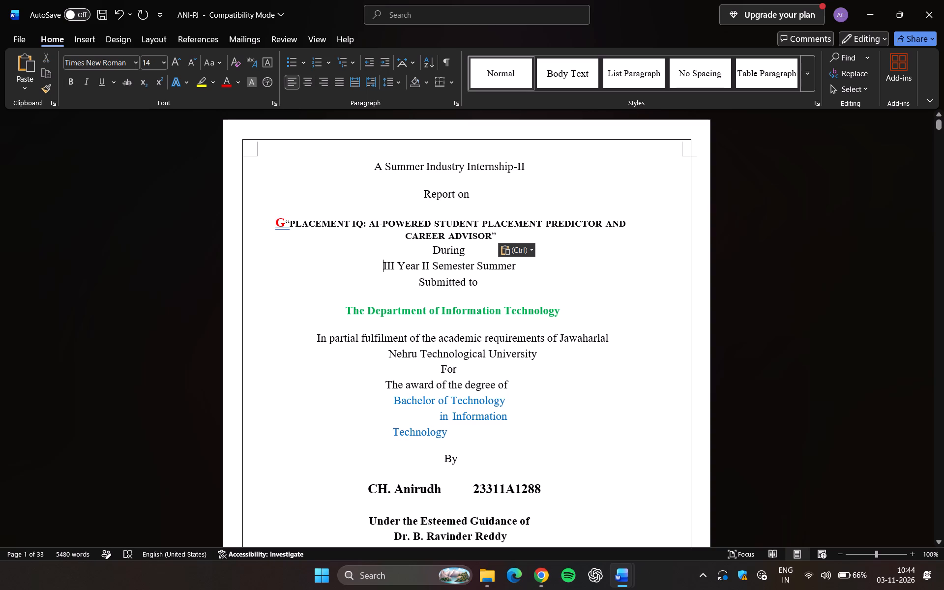
{"action": "left_click_drag", "start_coordinate": [284, 222], "coordinate": [510, 228]}
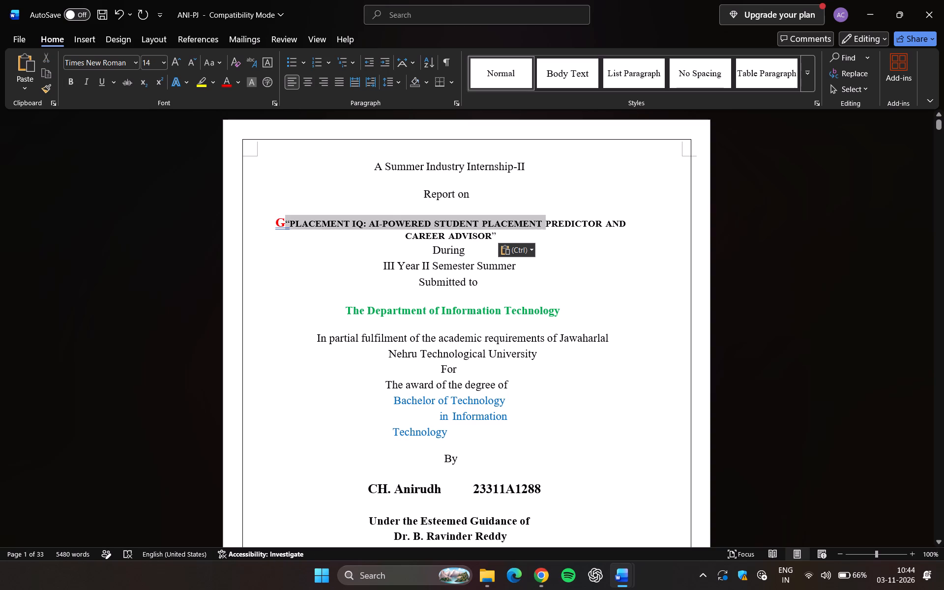
{"action": "left_click_drag", "start_coordinate": [510, 228], "coordinate": [497, 235]}
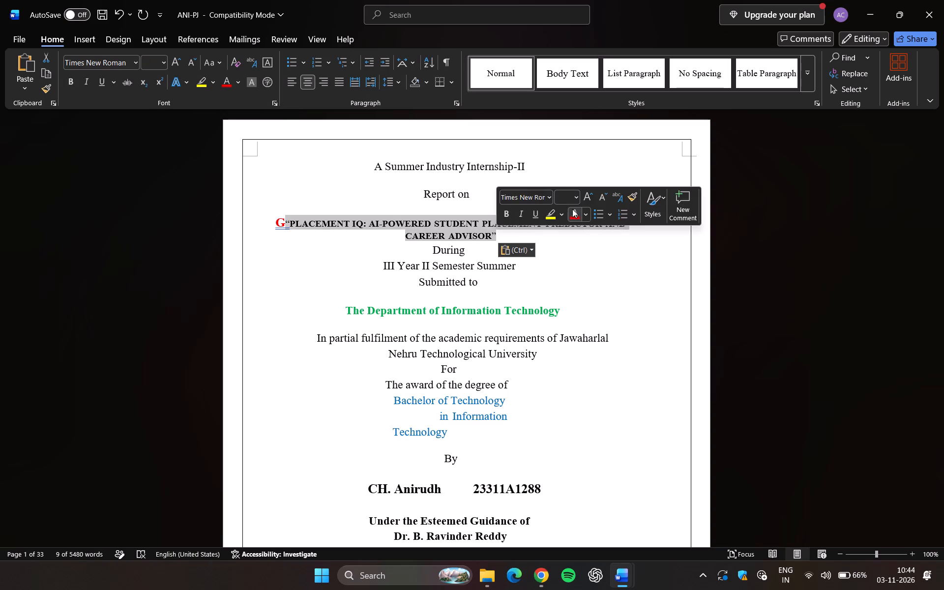
{"action": "left_click", "coordinate": [572, 209]}
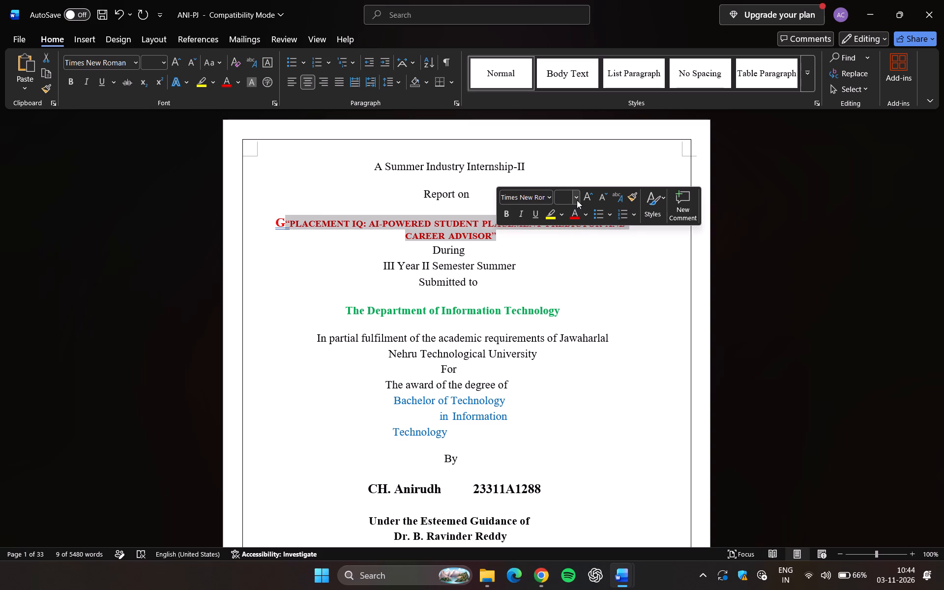
{"action": "left_click", "coordinate": [576, 199]}
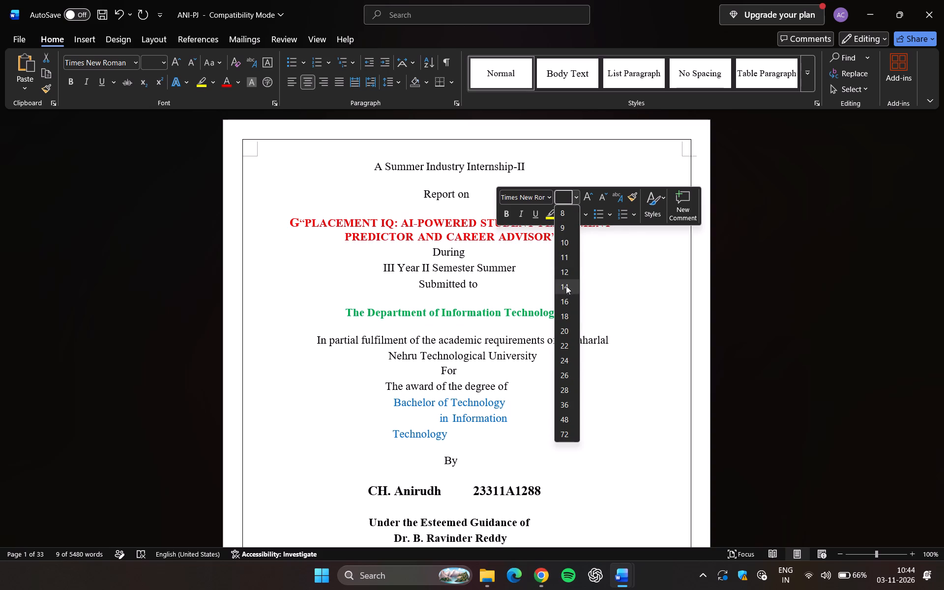
{"action": "type", "text": "15.5"}
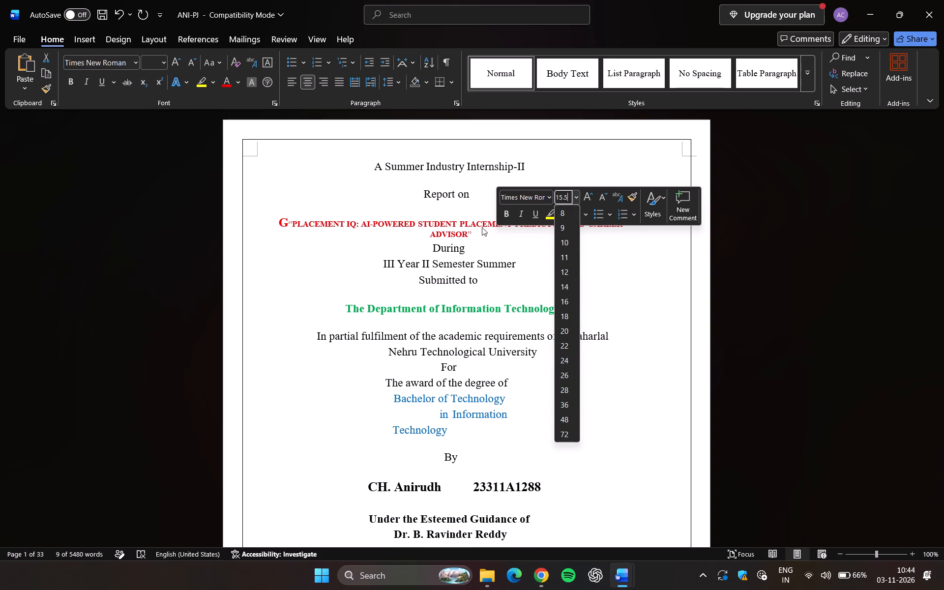
{"action": "key", "text": "Return"}
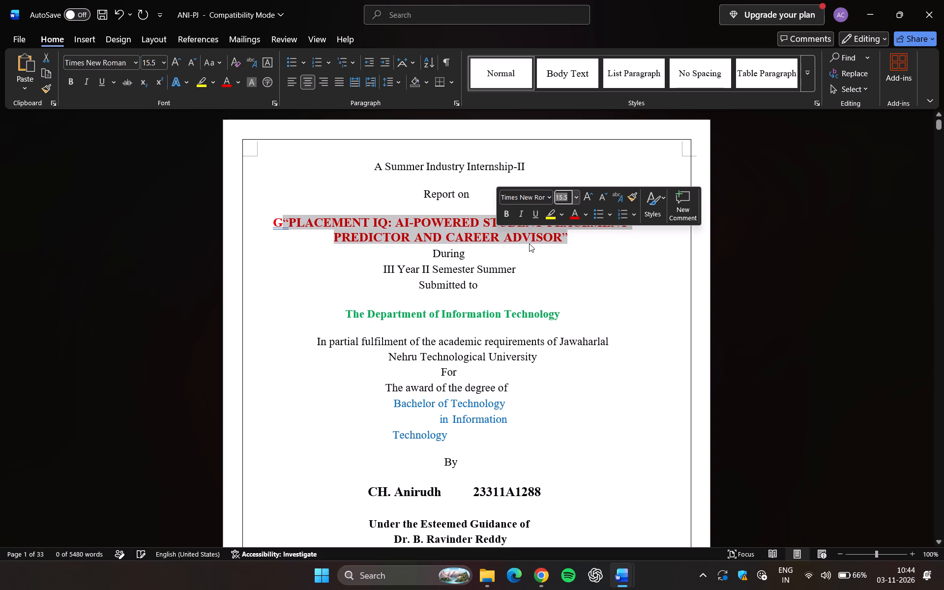
Remove the leftover "G" and both quotation marks surrounding the "PLACEMENT IQ" cover title.
{"action": "left_click", "coordinate": [288, 219]}
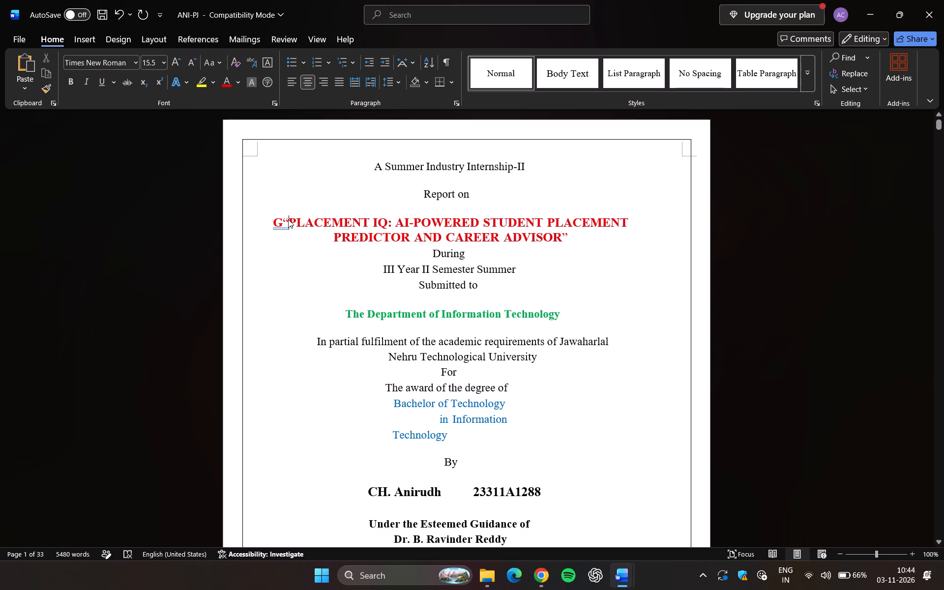
{"action": "key", "text": "BackSpace"}
{"action": "key", "text": "BackSpace"}
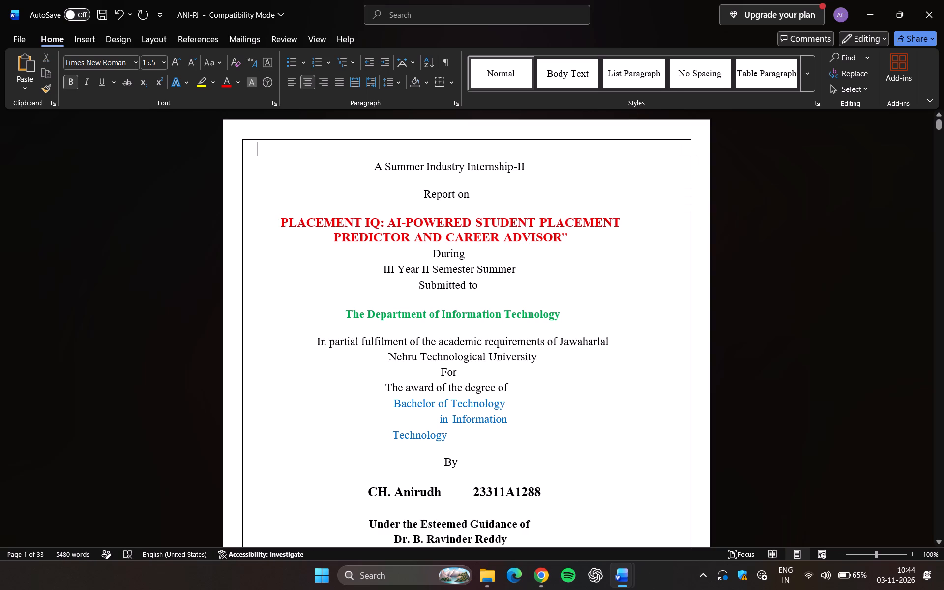
{"action": "left_click", "coordinate": [575, 235]}
{"action": "key", "text": "BackSpace"}
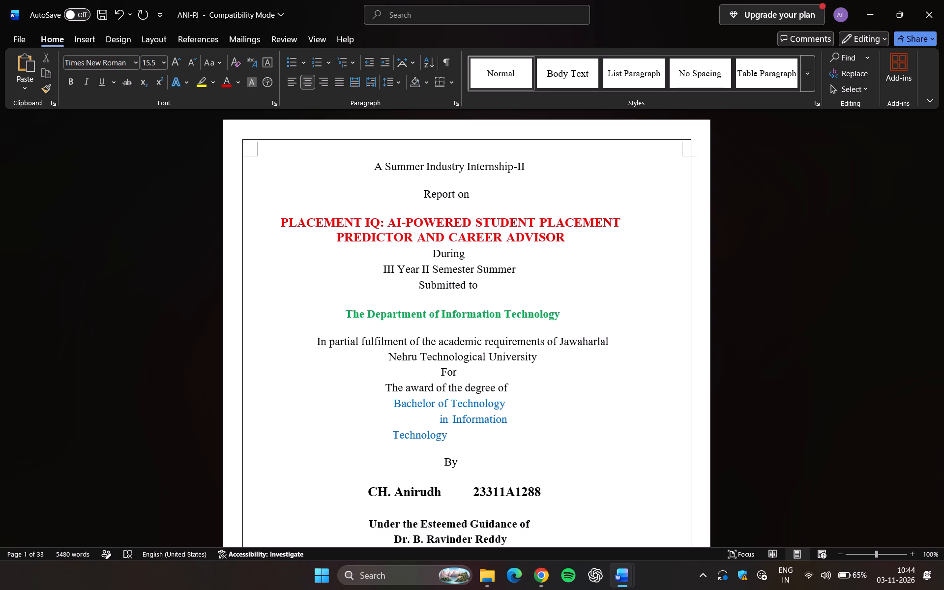
Insert five spaces before "PLACEMENT IQ" to shift the first line of the cover title slightly right.
{"action": "left_click", "coordinate": [279, 226]}
{"action": "key", "text": "space"}
{"action": "key", "text": "space"}
{"action": "key", "text": "space"}
{"action": "key", "text": "space"}
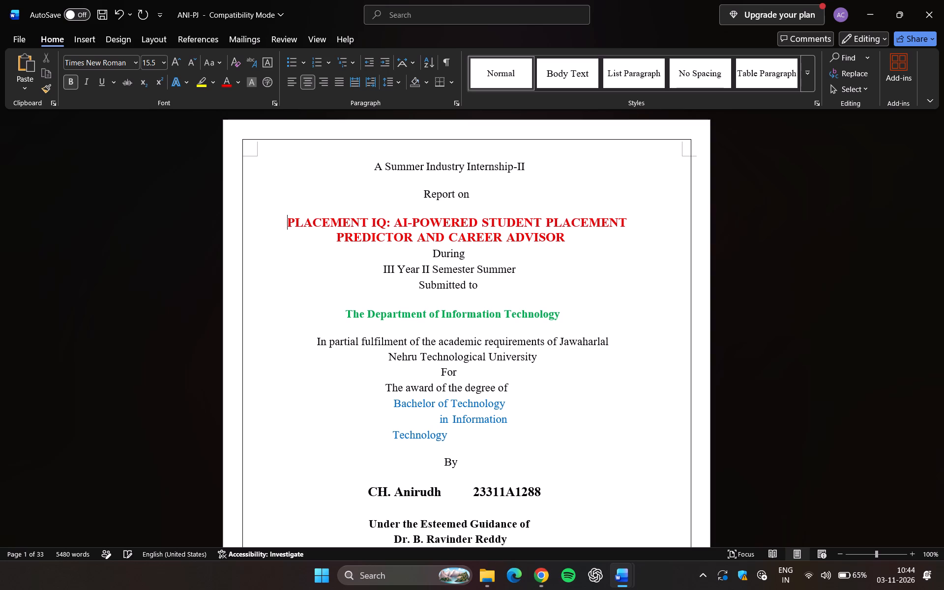
{"action": "key", "text": "space"}
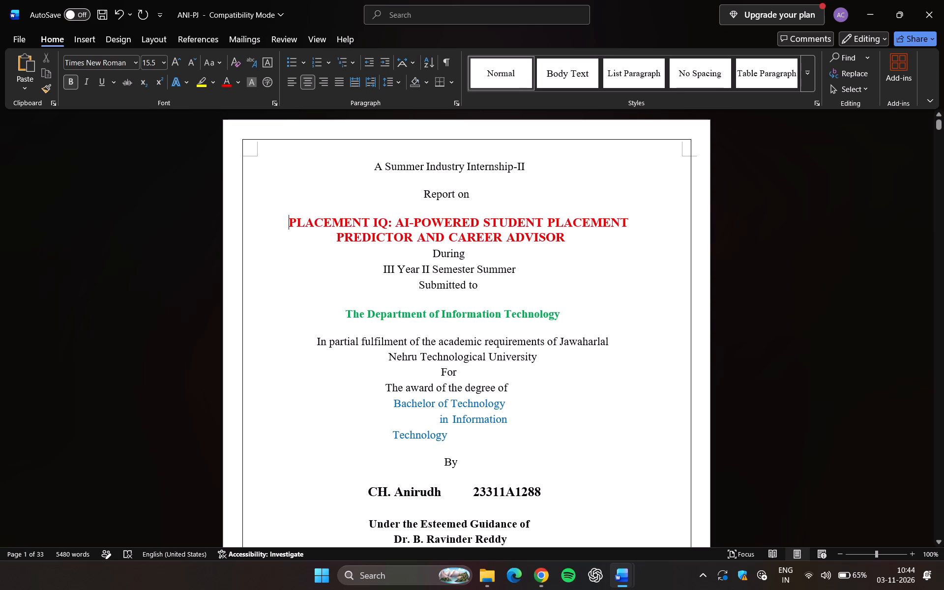
Rearrange the blue degree text on the cover into three lines: "Bachelor of Technology", "In" and "Information Technology".
{"action": "scroll", "coordinate": [407, 295], "scroll_direction": "down", "scroll_amount": 2}
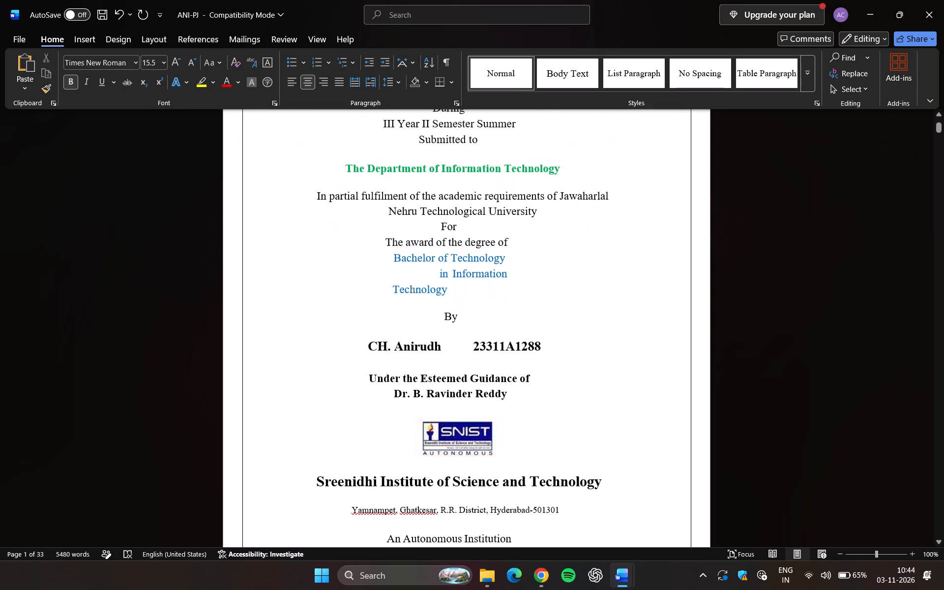
{"action": "left_click", "coordinate": [438, 274]}
{"action": "key", "text": "BackSpace"}
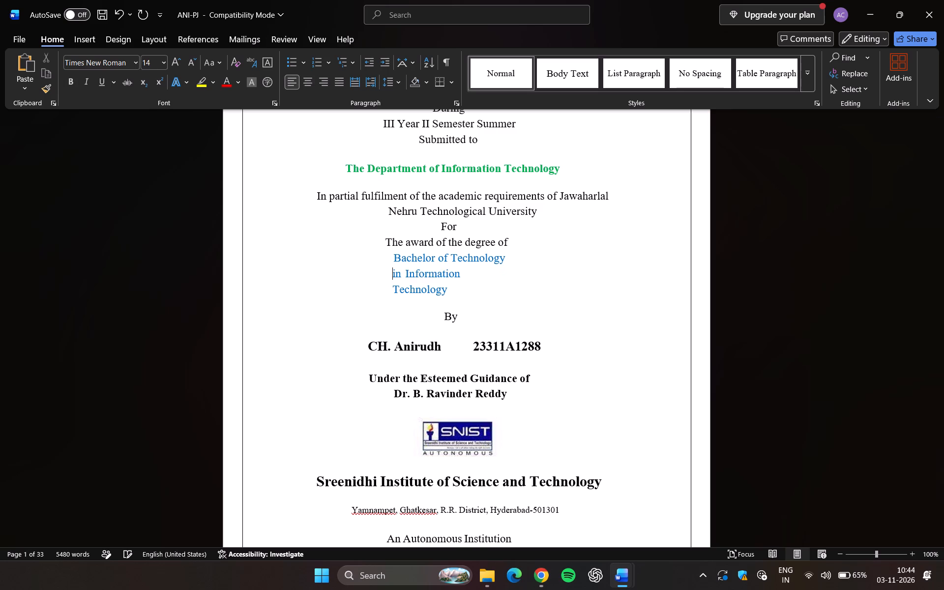
{"action": "key", "text": "BackSpace"}
{"action": "key", "text": "BackSpace"}
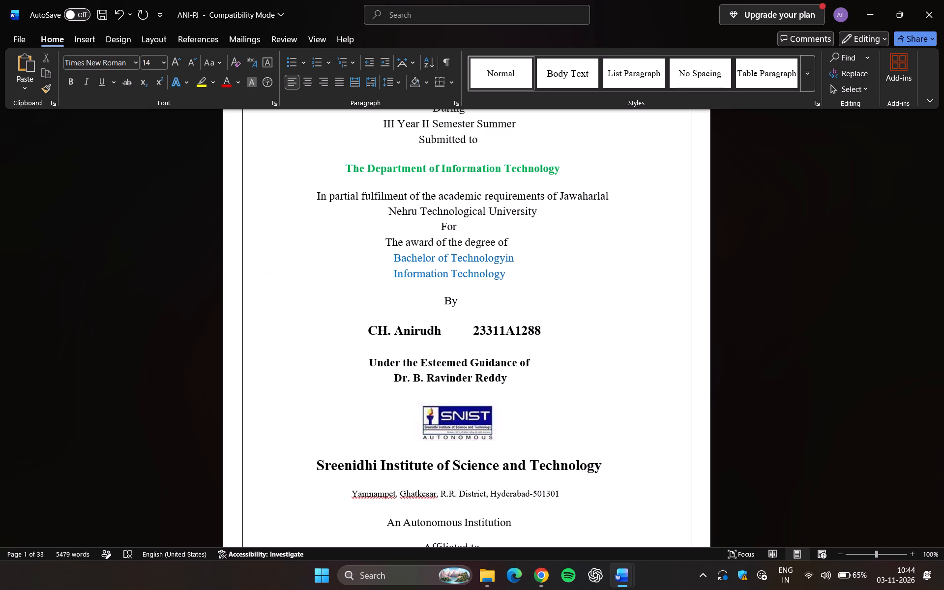
{"action": "key", "text": "space"}
{"action": "key", "text": "Return"}
{"action": "key", "text": "Right"}
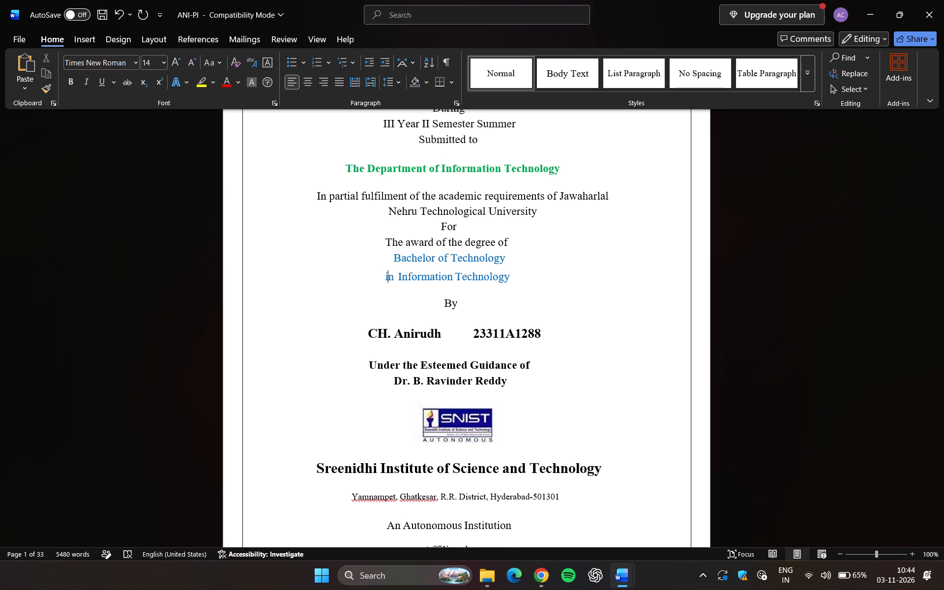
{"action": "key", "text": "Right"}
{"action": "key", "text": "Return"}
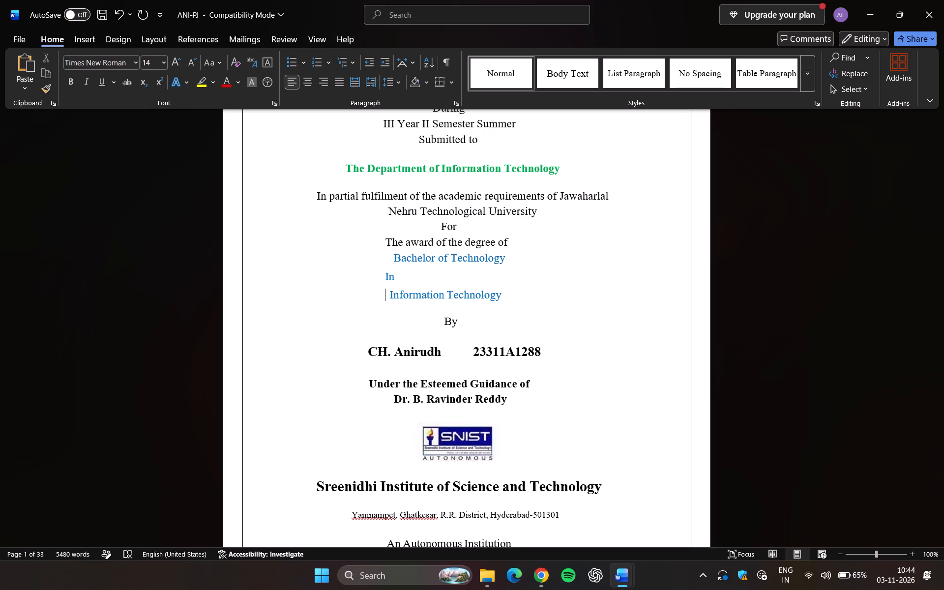
Add leading spaces to the "In" and "Information Technology" lines to centre them beneath "Bachelor of Technology".
{"action": "key", "text": "Up"}
{"action": "key", "text": "space"}
{"action": "key", "text": "space"}
{"action": "key", "text": "space"}
{"action": "key", "text": "space"}
{"action": "key", "text": "space"}
{"action": "key", "text": "space"}
{"action": "key", "text": "space"}
{"action": "key", "text": "space"}
{"action": "key", "text": "space"}
{"action": "key", "text": "space"}
{"action": "key", "text": "space"}
{"action": "key", "text": "space"}
{"action": "key", "text": "space"}
{"action": "key", "text": "space"}
{"action": "key", "text": "space"}
{"action": "key", "text": "space"}
{"action": "key", "text": "space"}
{"action": "key", "text": "space"}
{"action": "key", "text": "space"}
{"action": "key", "text": "space"}
{"action": "key", "text": "space"}
{"action": "key", "text": "space"}
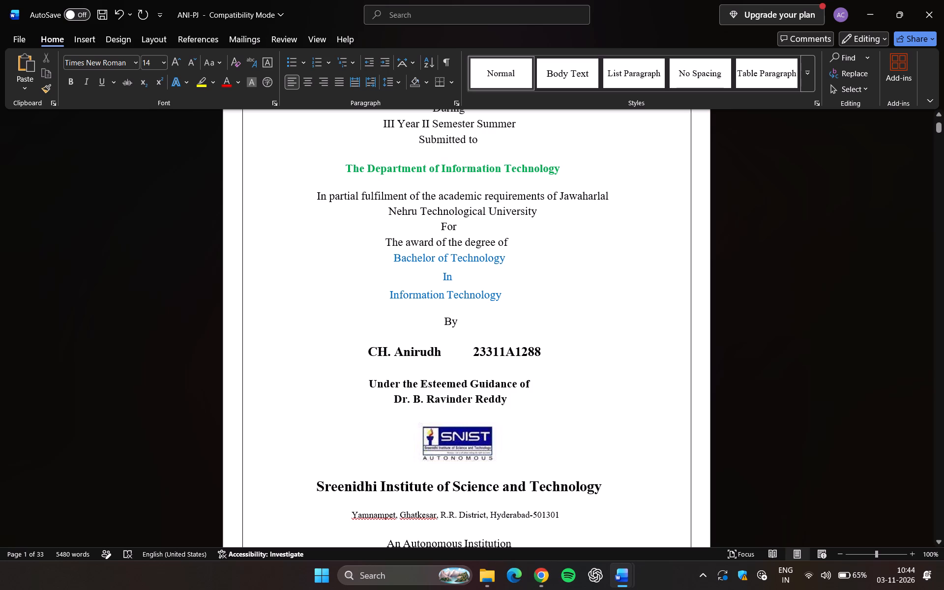
{"action": "left_click", "coordinate": [388, 294]}
{"action": "key", "text": "space"}
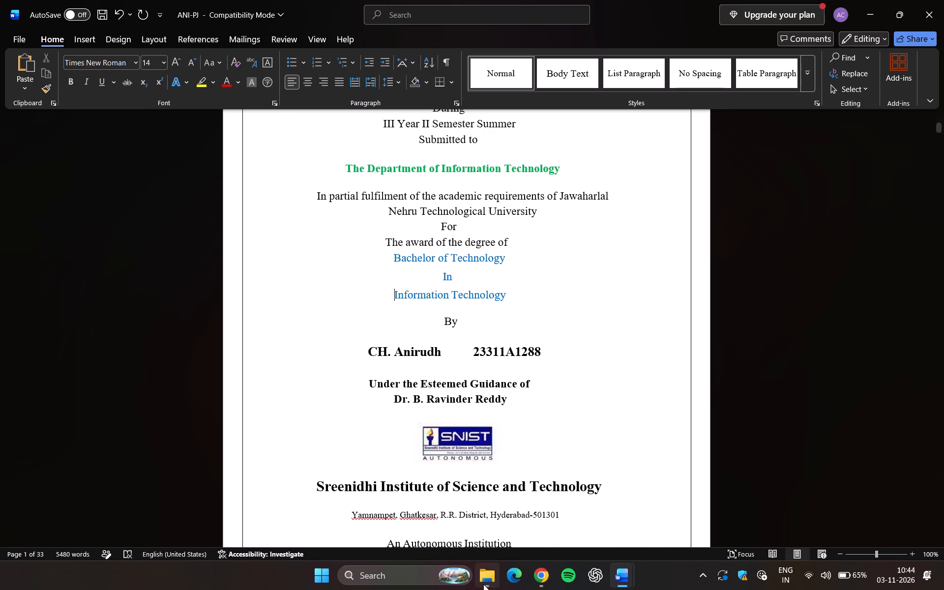
Open the MNK-PROJECT11 PDF from Downloads and examine its cover and Certificate pages as a layout reference.
{"action": "left_click", "coordinate": [483, 584]}
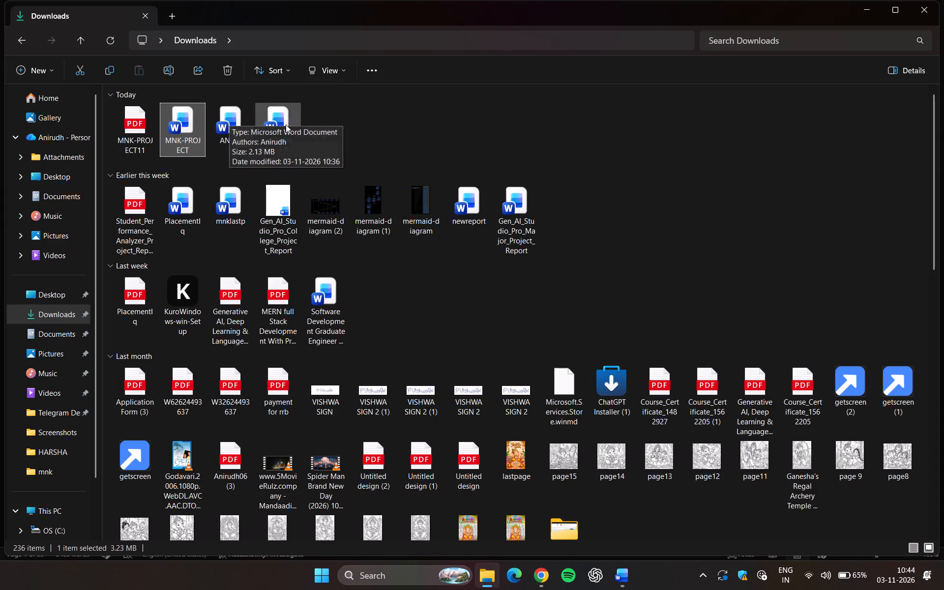
{"action": "double_click", "coordinate": [137, 139]}
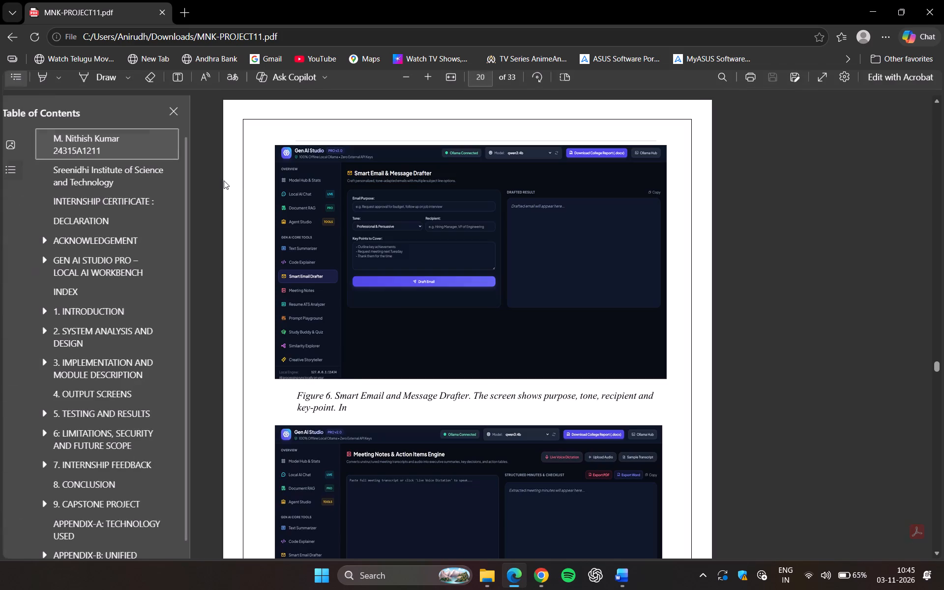
{"action": "scroll", "coordinate": [349, 242], "scroll_direction": "up", "scroll_amount": 20}
{"action": "scroll", "coordinate": [349, 242], "scroll_direction": "up", "scroll_amount": 13}
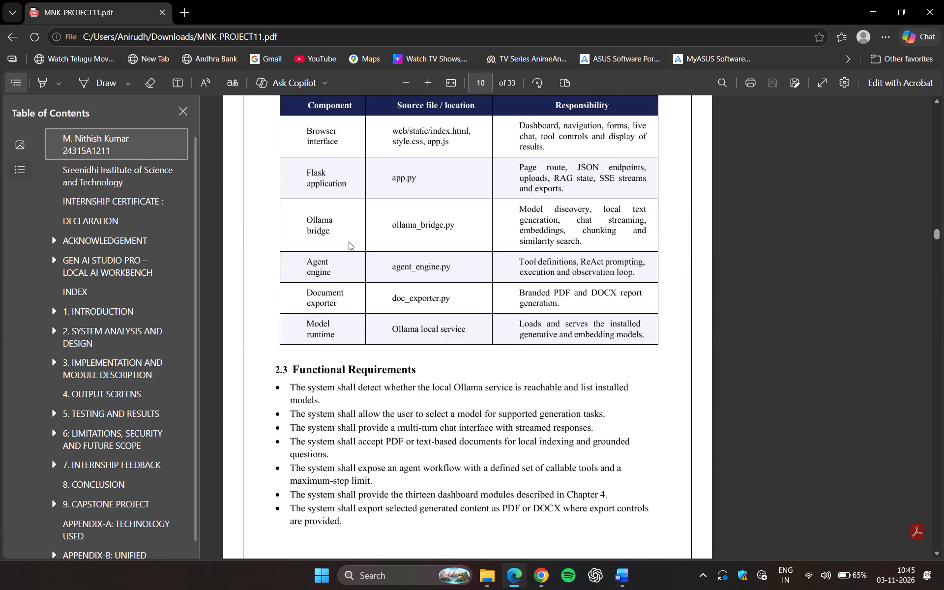
{"action": "scroll", "coordinate": [349, 242], "scroll_direction": "up", "scroll_amount": 17}
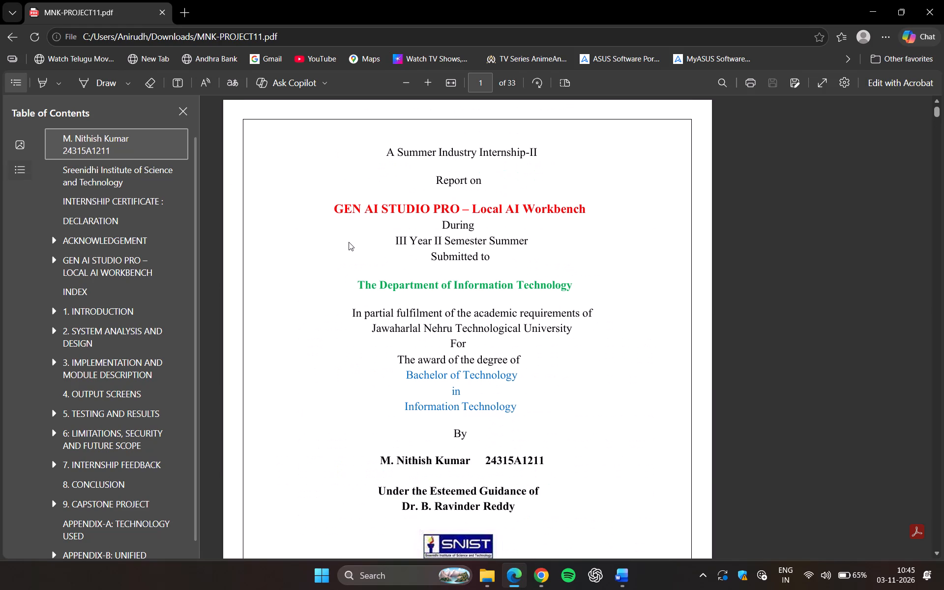
{"action": "scroll", "coordinate": [349, 242], "scroll_direction": "down", "scroll_amount": 5}
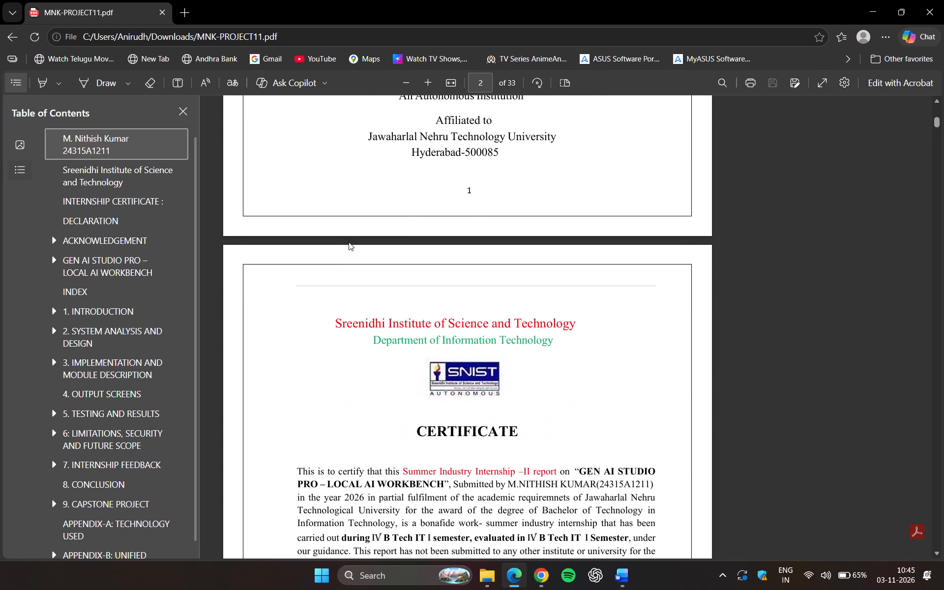
{"action": "scroll", "coordinate": [349, 242], "scroll_direction": "down", "scroll_amount": 1}
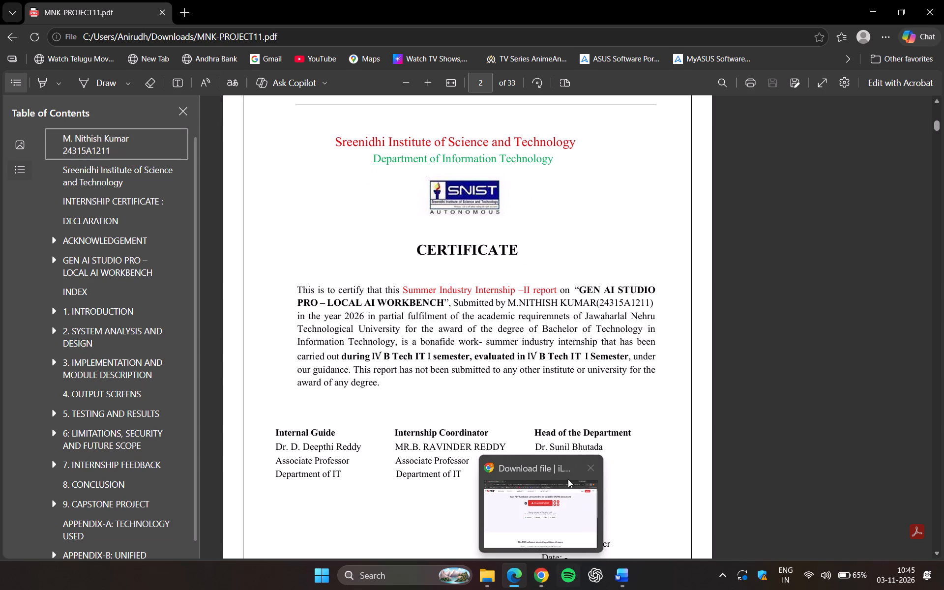
Open EduGenAI_Report_Ravinder_sir from Downloads for reference, and change ANI-PJ's cover line to read "IV Year I Semester Summer".
{"action": "left_click", "coordinate": [487, 587]}
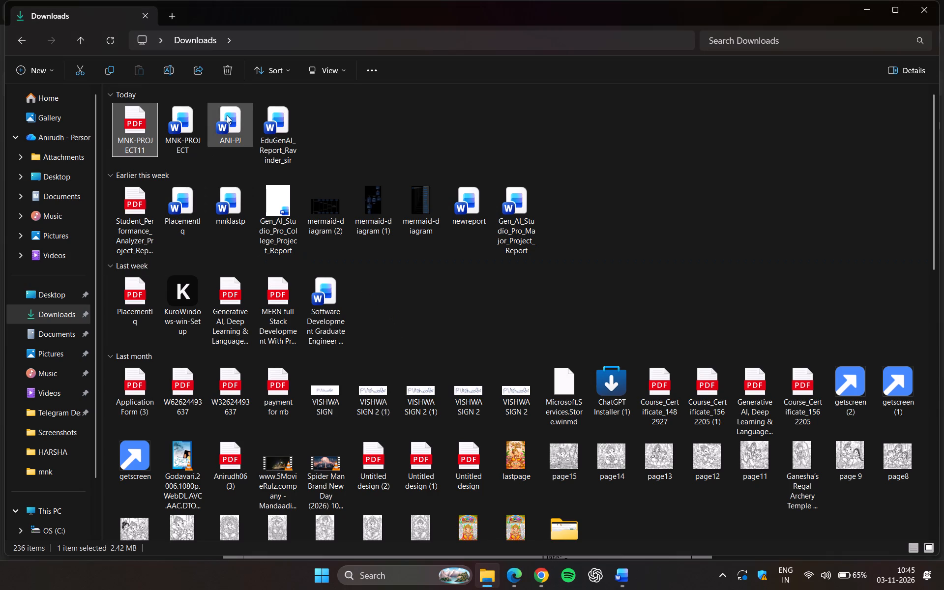
{"action": "double_click", "coordinate": [290, 115]}
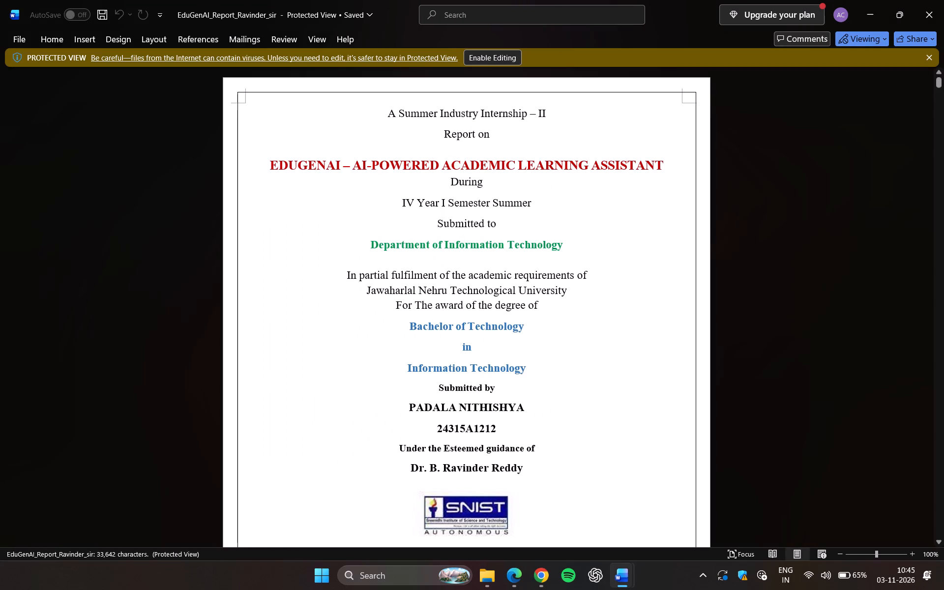
{"action": "left_click", "coordinate": [878, 0]}
{"action": "scroll", "coordinate": [529, 297], "scroll_direction": "up", "scroll_amount": 4}
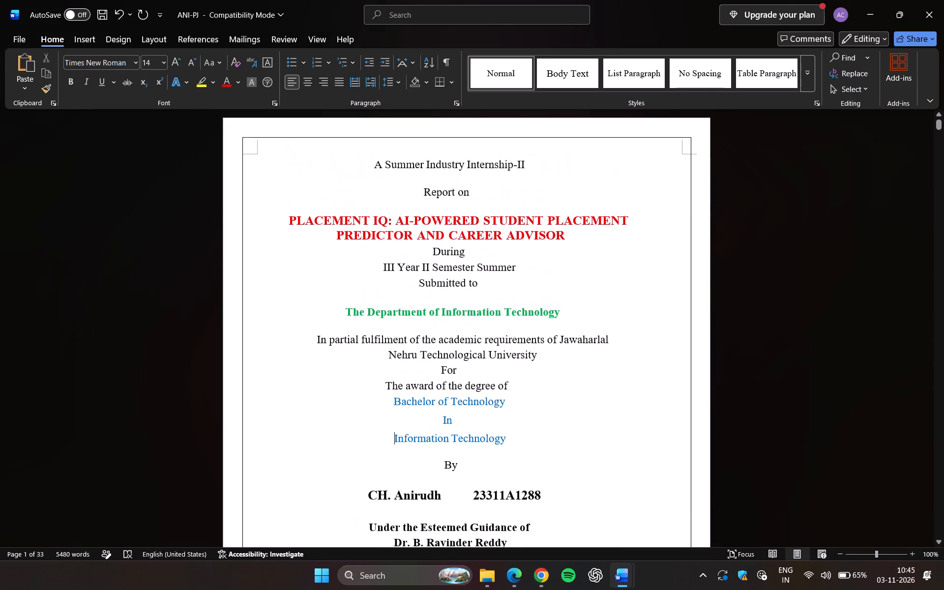
{"action": "left_click", "coordinate": [395, 271]}
{"action": "key", "text": "BackSpace"}
{"action": "key", "text": "BackSpace"}
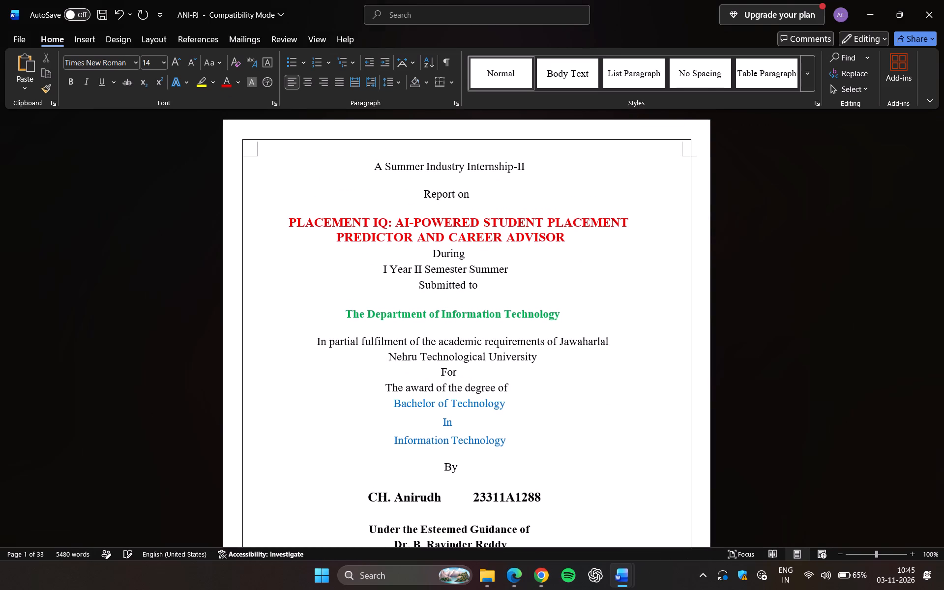
{"action": "key", "text": "shift+v"}
{"action": "left_click", "coordinate": [426, 265]}
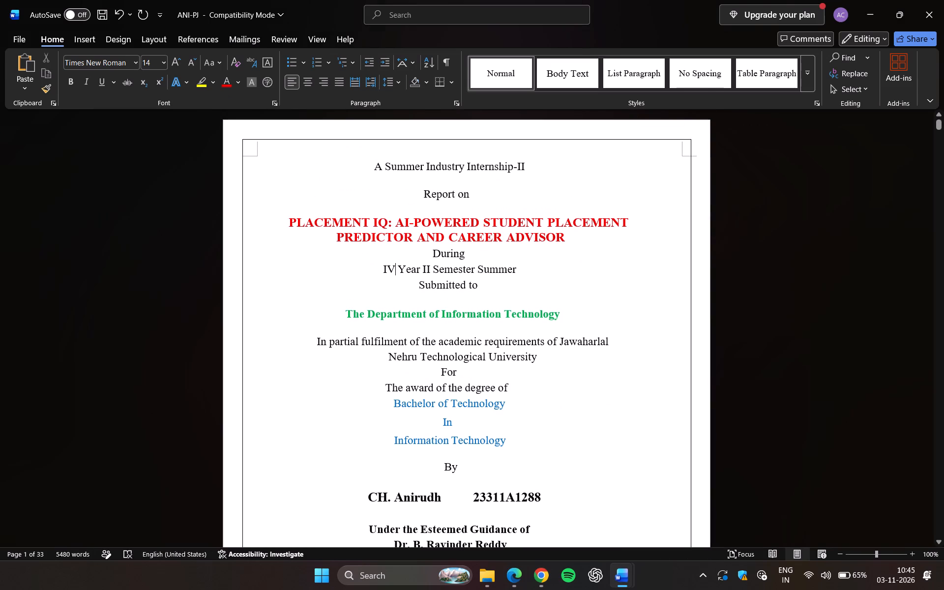
{"action": "key", "text": "Delete"}
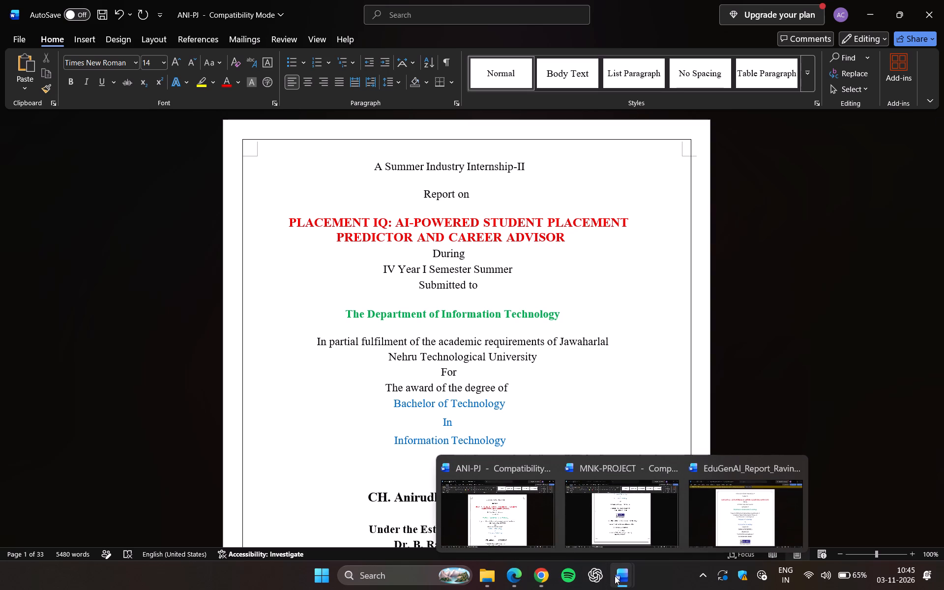
In the MNK-PROJECT document, change the cover's year and semester line to "IV Year I Semester Summer".
{"action": "left_click", "coordinate": [615, 533]}
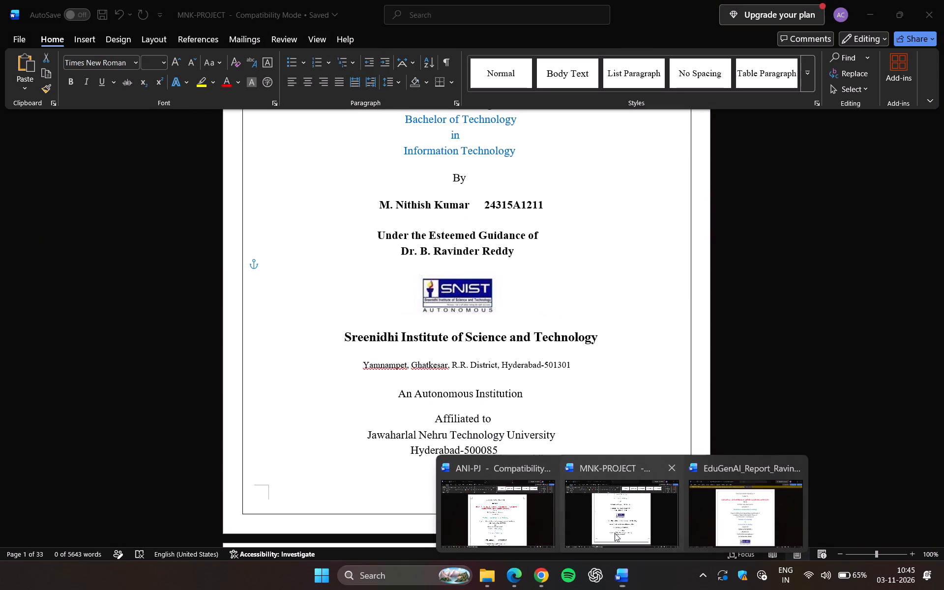
{"action": "scroll", "coordinate": [543, 394], "scroll_direction": "up", "scroll_amount": 2}
{"action": "left_click", "coordinate": [588, 386]}
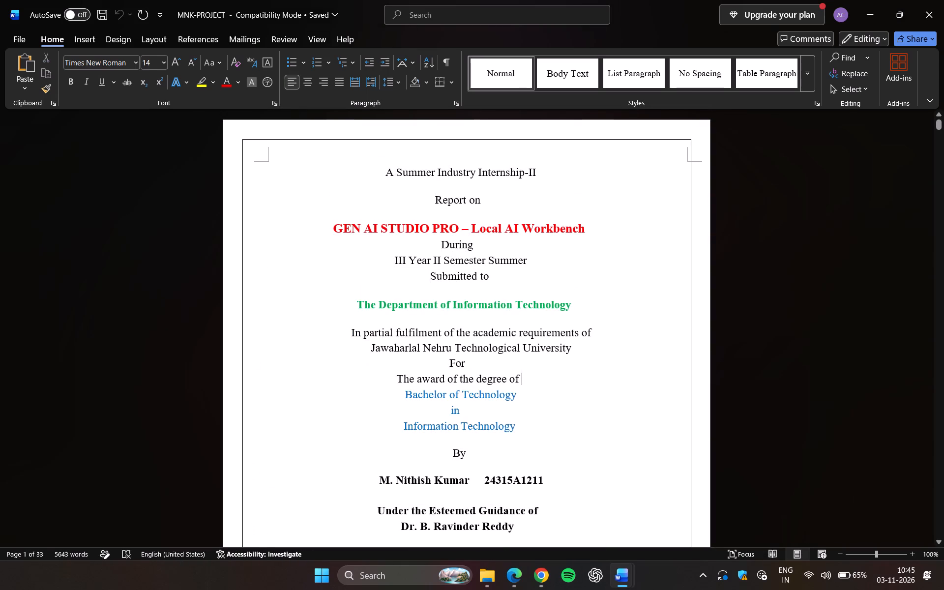
{"action": "left_click", "coordinate": [404, 260]}
{"action": "key", "text": "Delete"}
{"action": "key", "text": "Delete"}
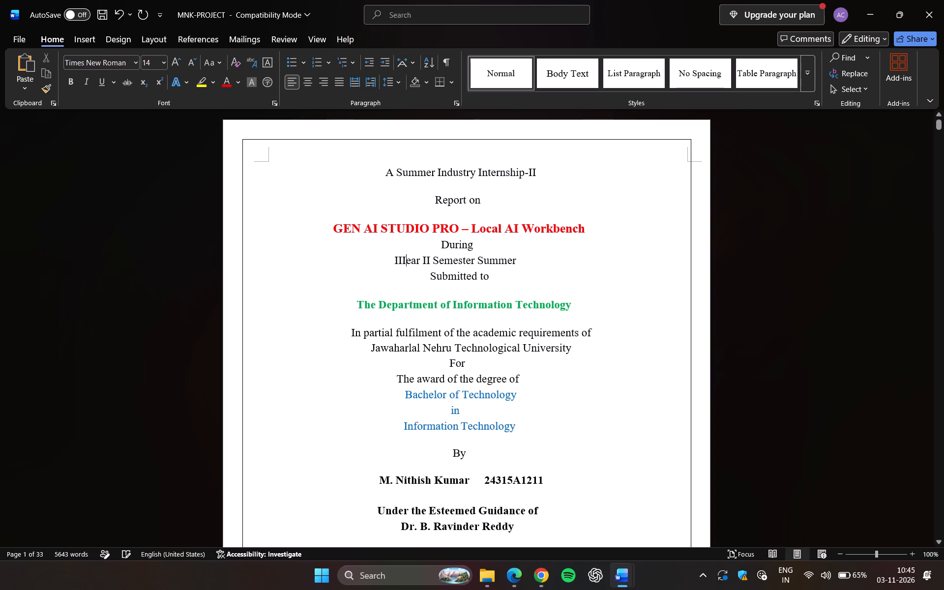
{"action": "key", "text": "BackSpace"}
{"action": "key", "text": "BackSpace"}
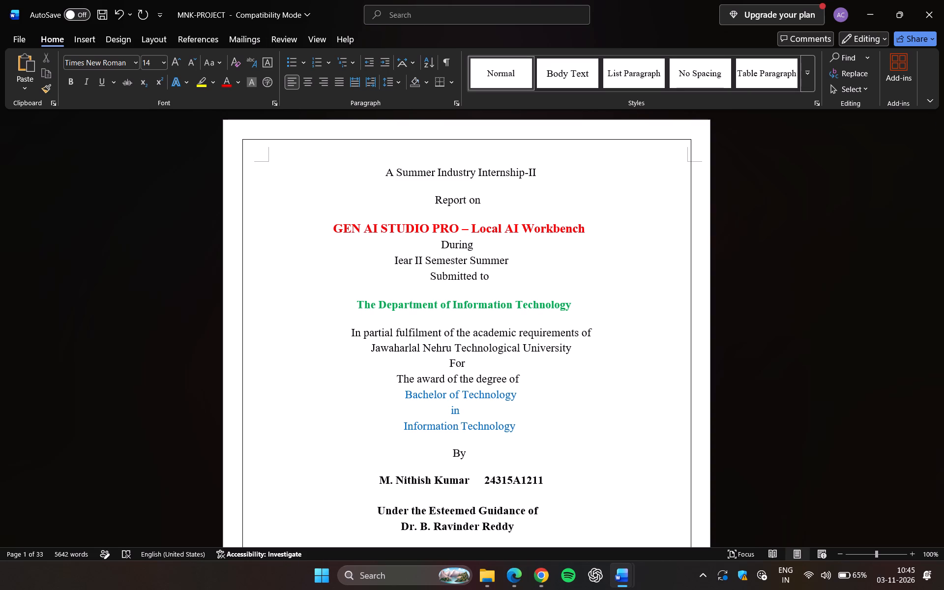
{"action": "type", "text": "V"}
{"action": "key", "text": "space"}
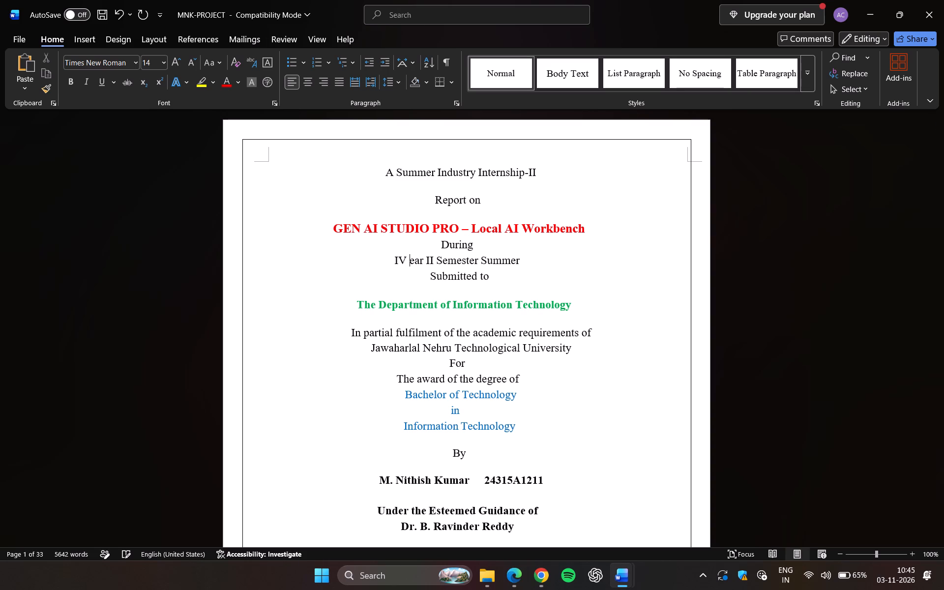
{"action": "key", "text": "shift+y"}
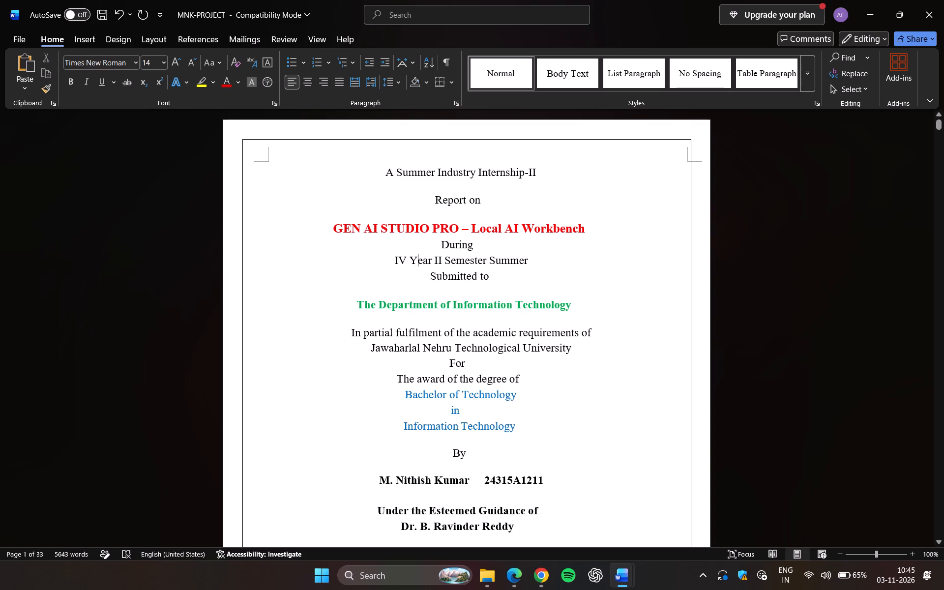
{"action": "left_click", "coordinate": [441, 260]}
{"action": "key", "text": "BackSpace"}
Using MNK-PROJECT's Certificate page as reference, replace all occurrences of "Assistant" with "Associate" in ANI-PJ.
{"action": "scroll", "coordinate": [484, 391], "scroll_direction": "down", "scroll_amount": 5}
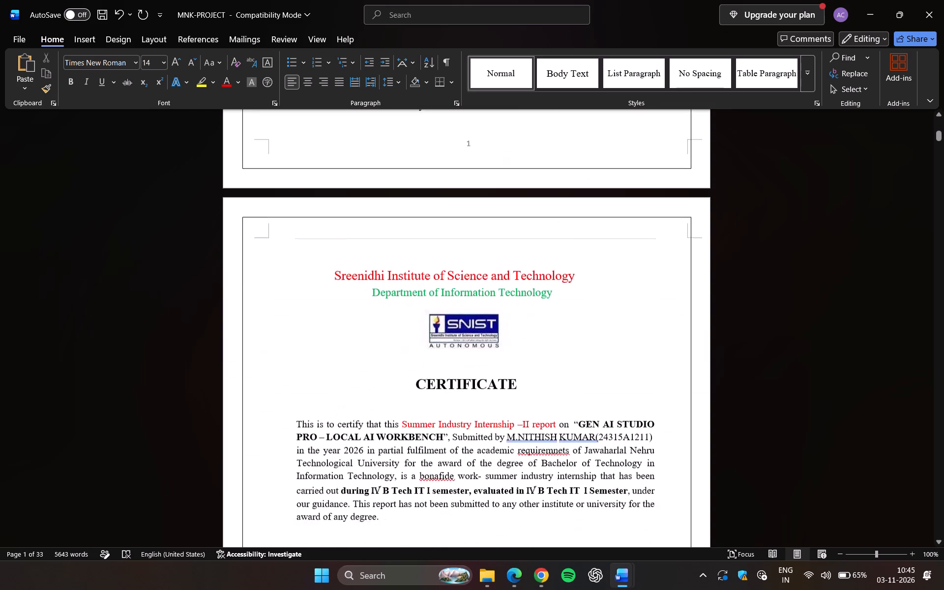
{"action": "scroll", "coordinate": [484, 391], "scroll_direction": "down", "scroll_amount": 1}
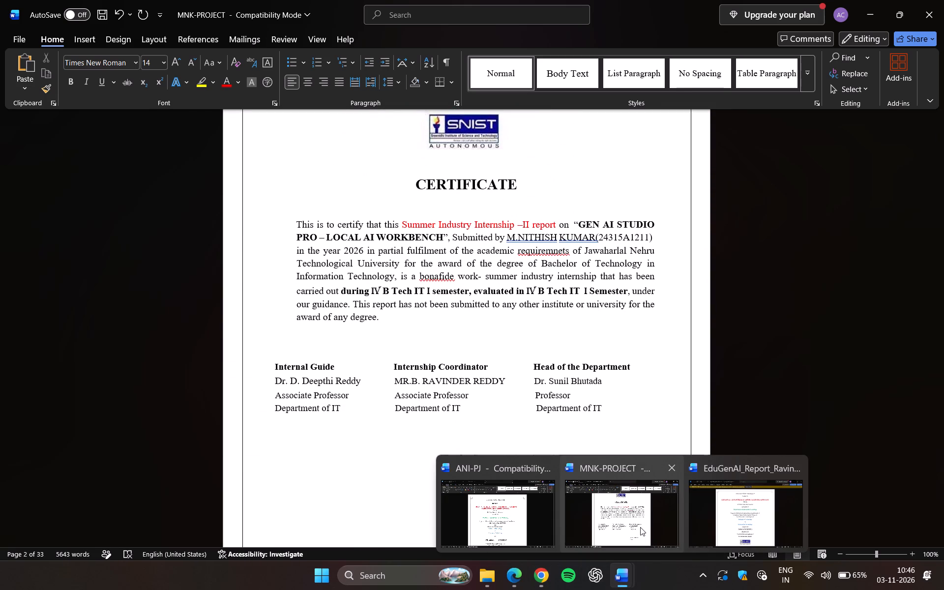
{"action": "left_click", "coordinate": [523, 514]}
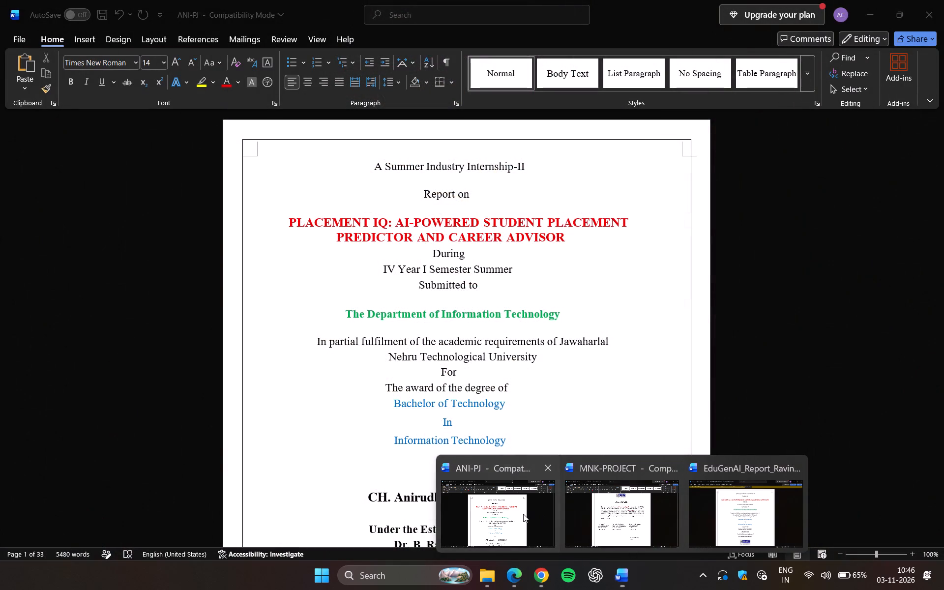
{"action": "scroll", "coordinate": [579, 423], "scroll_direction": "down", "scroll_amount": 5}
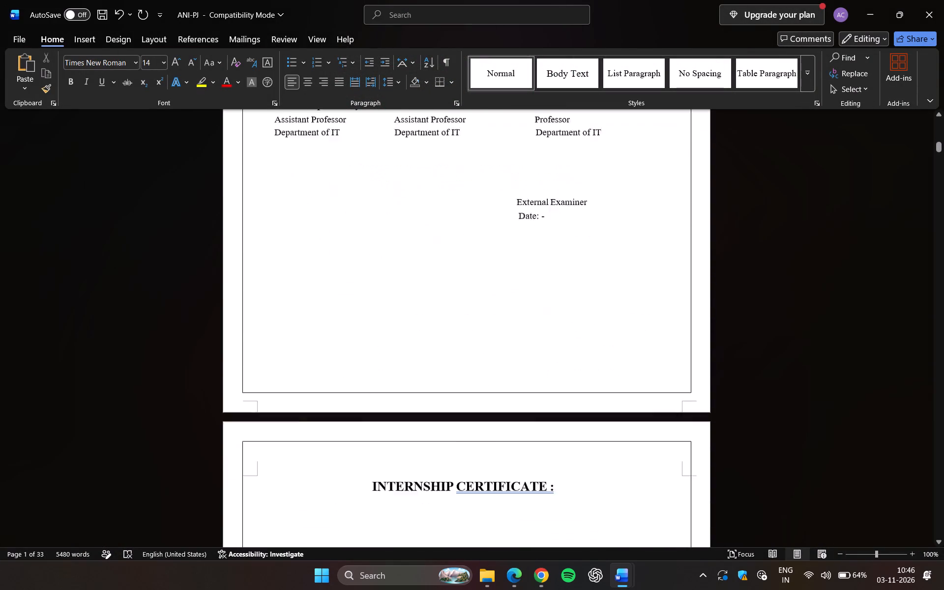
{"action": "scroll", "coordinate": [579, 423], "scroll_direction": "up", "scroll_amount": 1}
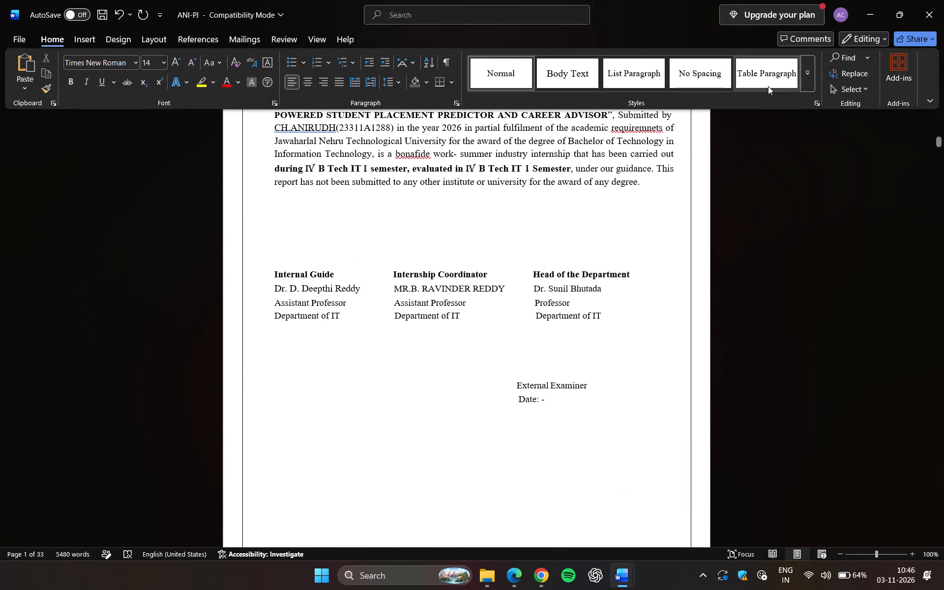
{"action": "left_click", "coordinate": [849, 76]}
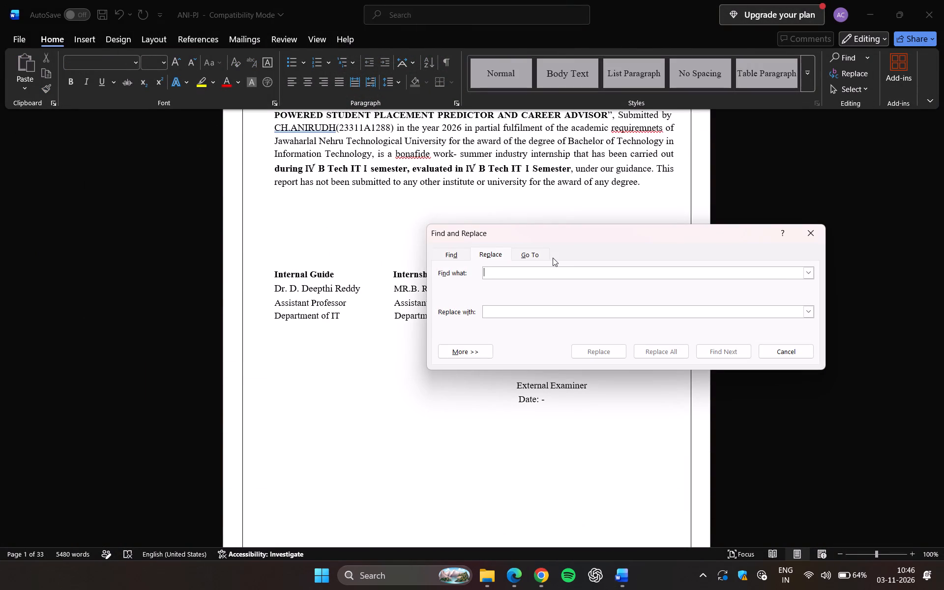
{"action": "type", "text": "Ass"}
{"action": "type", "text": "istant"}
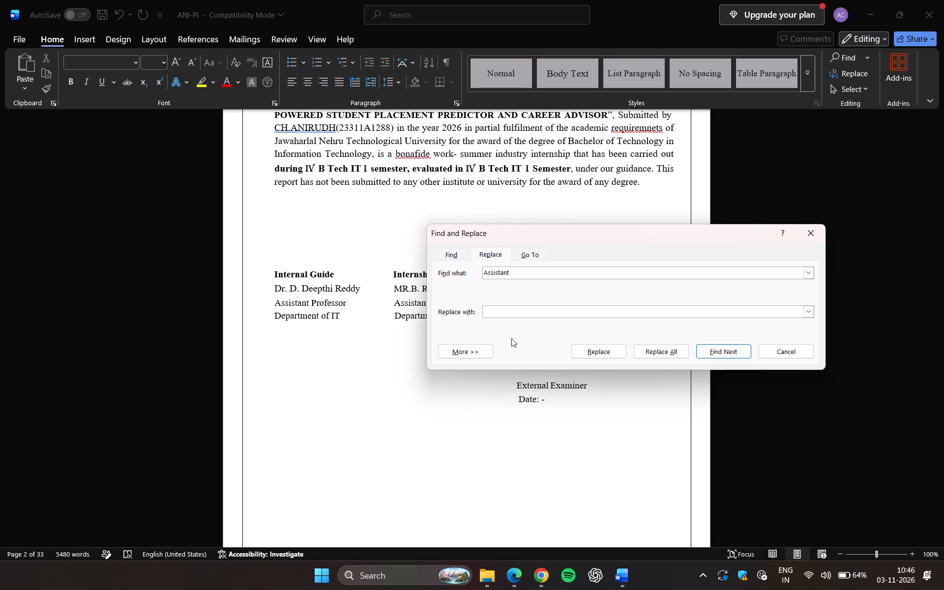
{"action": "left_click", "coordinate": [537, 310]}
{"action": "type", "text": "Associate"}
{"action": "left_click", "coordinate": [671, 354]}
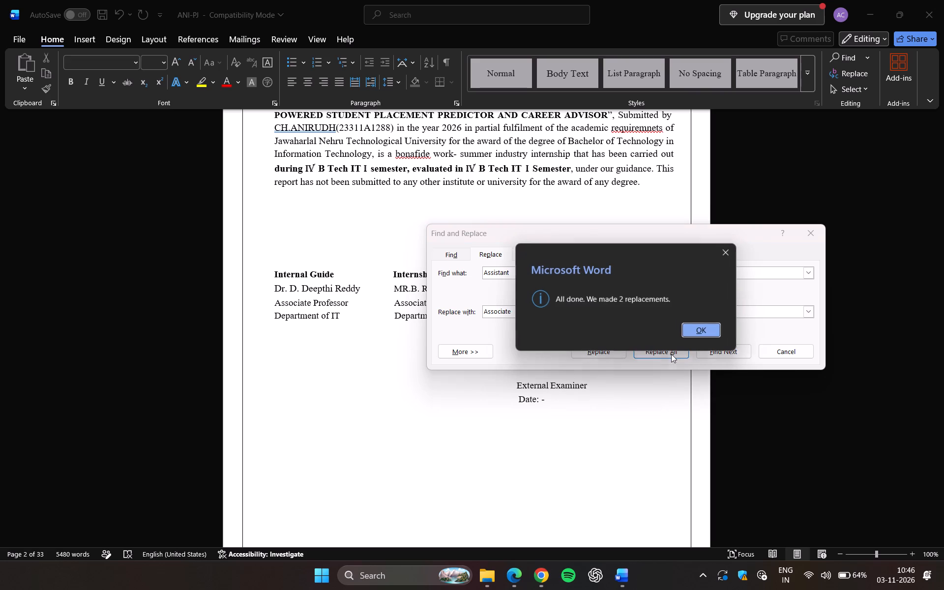
{"action": "left_click", "coordinate": [702, 324]}
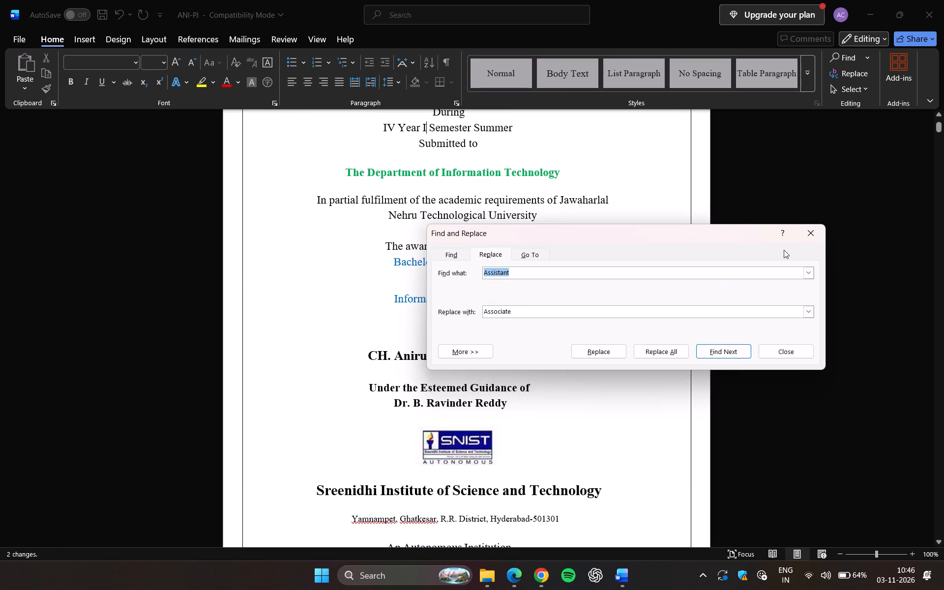
{"action": "left_click", "coordinate": [810, 234]}
Set the line spacing of the body paragraph on ANI-PJ's Certificate page to 1.5.
{"action": "scroll", "coordinate": [490, 419], "scroll_direction": "down", "scroll_amount": 3}
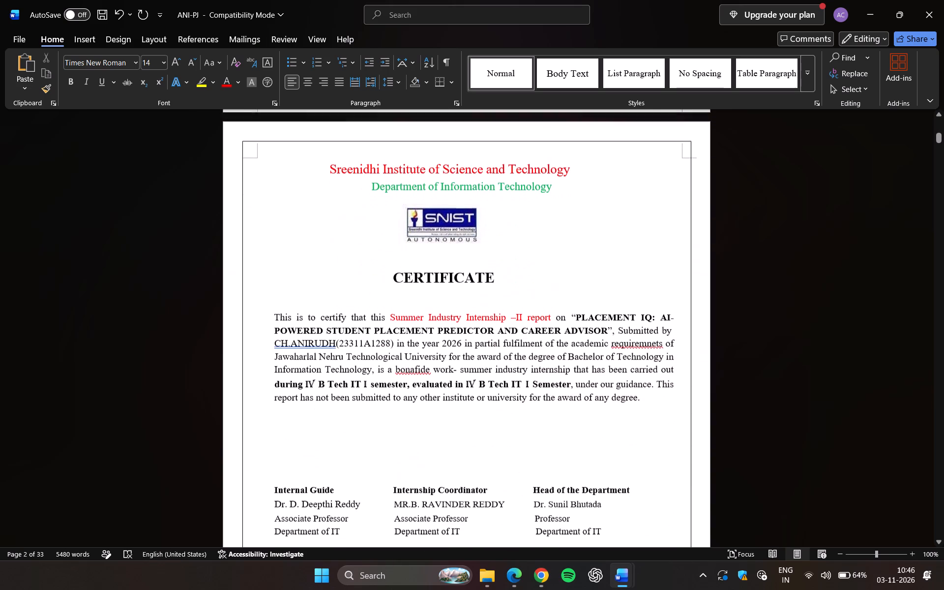
{"action": "left_click_drag", "start_coordinate": [270, 309], "coordinate": [682, 403]}
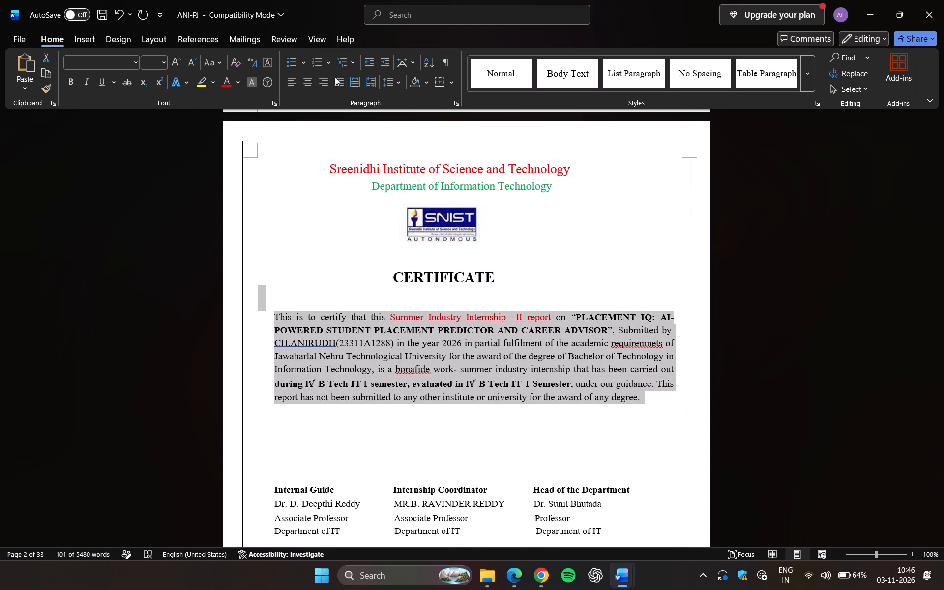
{"action": "left_click", "coordinate": [401, 82]}
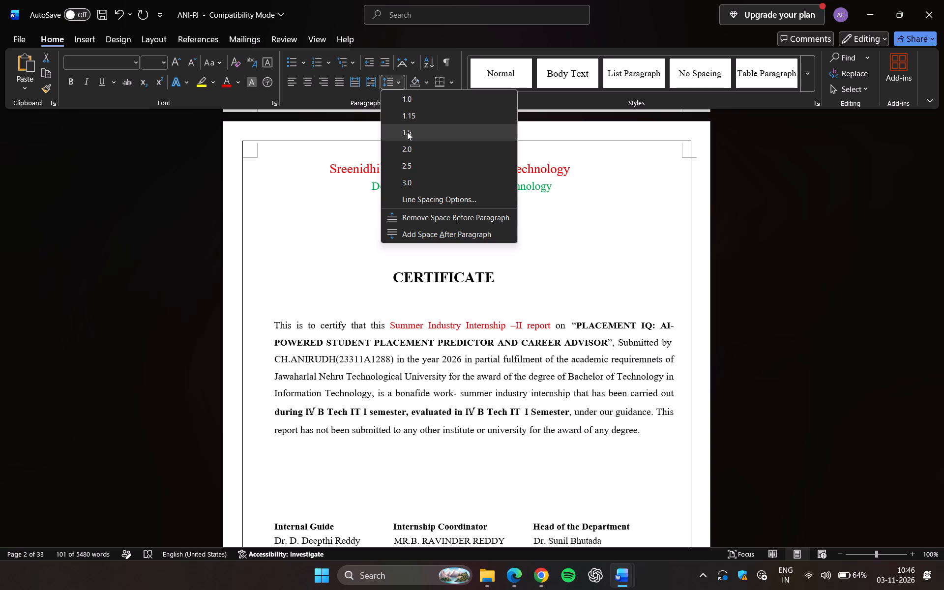
{"action": "left_click", "coordinate": [407, 132]}
{"action": "left_click", "coordinate": [359, 260]}
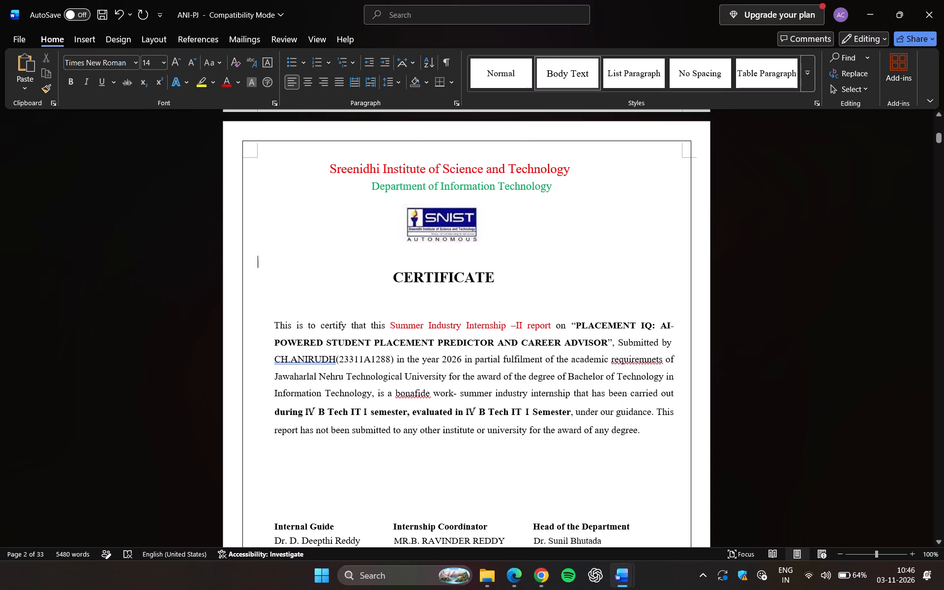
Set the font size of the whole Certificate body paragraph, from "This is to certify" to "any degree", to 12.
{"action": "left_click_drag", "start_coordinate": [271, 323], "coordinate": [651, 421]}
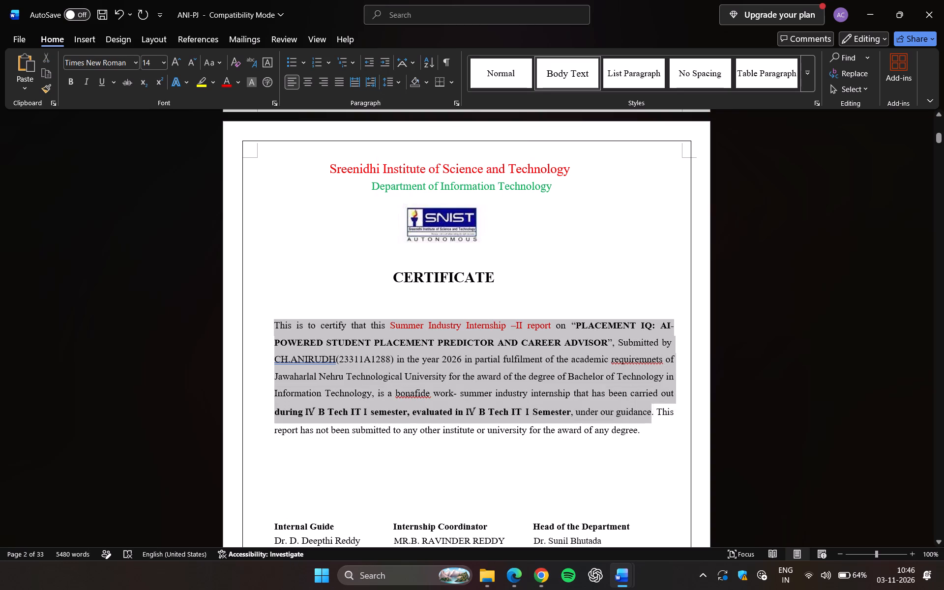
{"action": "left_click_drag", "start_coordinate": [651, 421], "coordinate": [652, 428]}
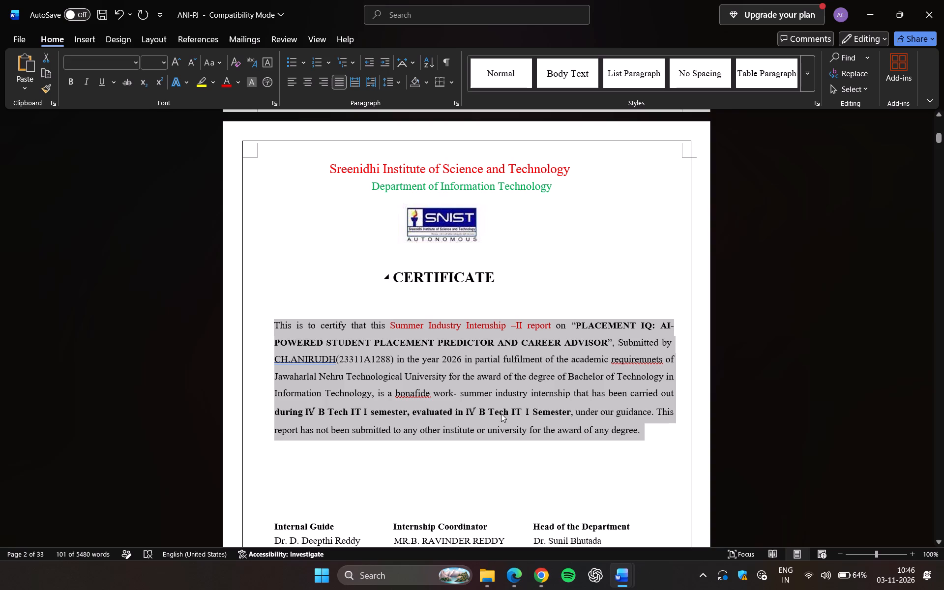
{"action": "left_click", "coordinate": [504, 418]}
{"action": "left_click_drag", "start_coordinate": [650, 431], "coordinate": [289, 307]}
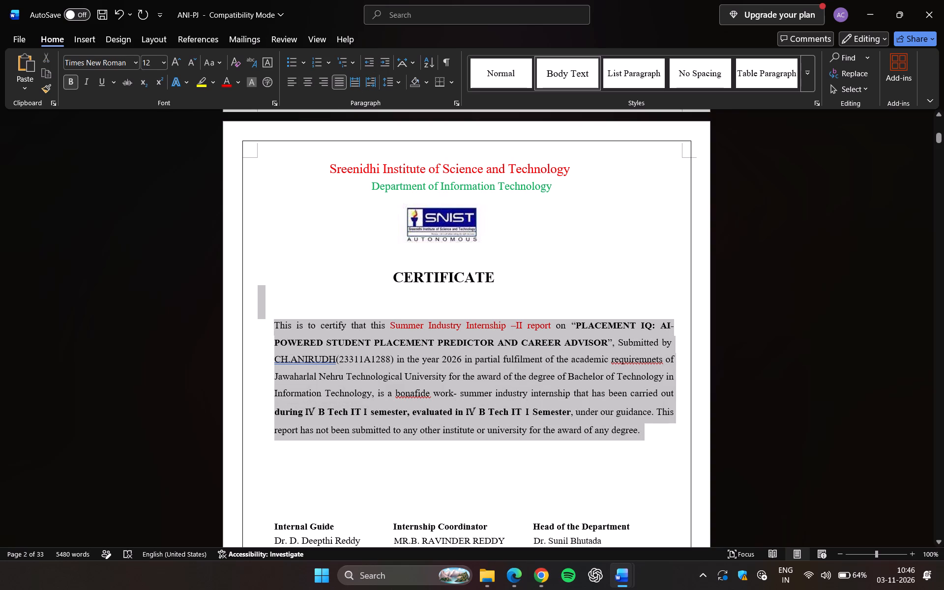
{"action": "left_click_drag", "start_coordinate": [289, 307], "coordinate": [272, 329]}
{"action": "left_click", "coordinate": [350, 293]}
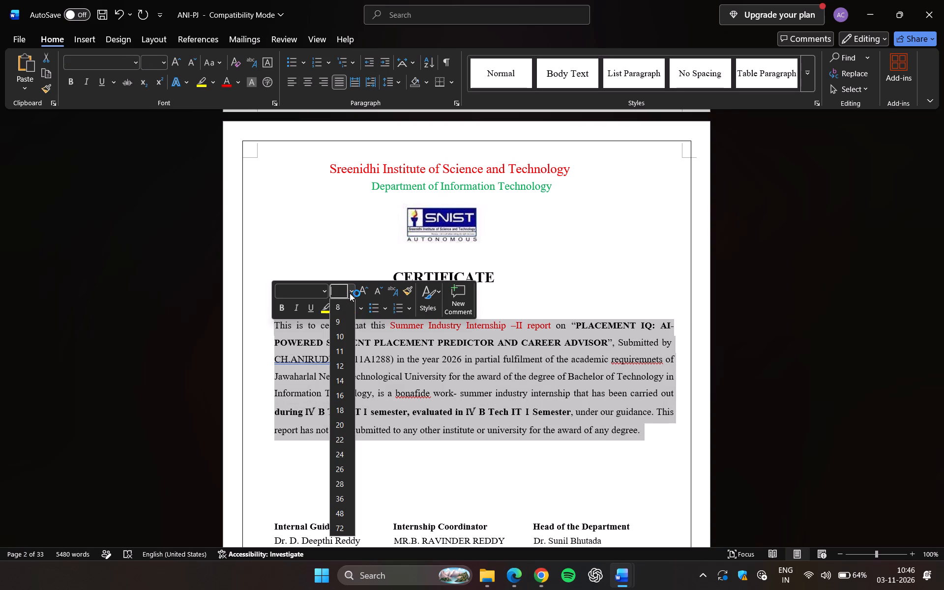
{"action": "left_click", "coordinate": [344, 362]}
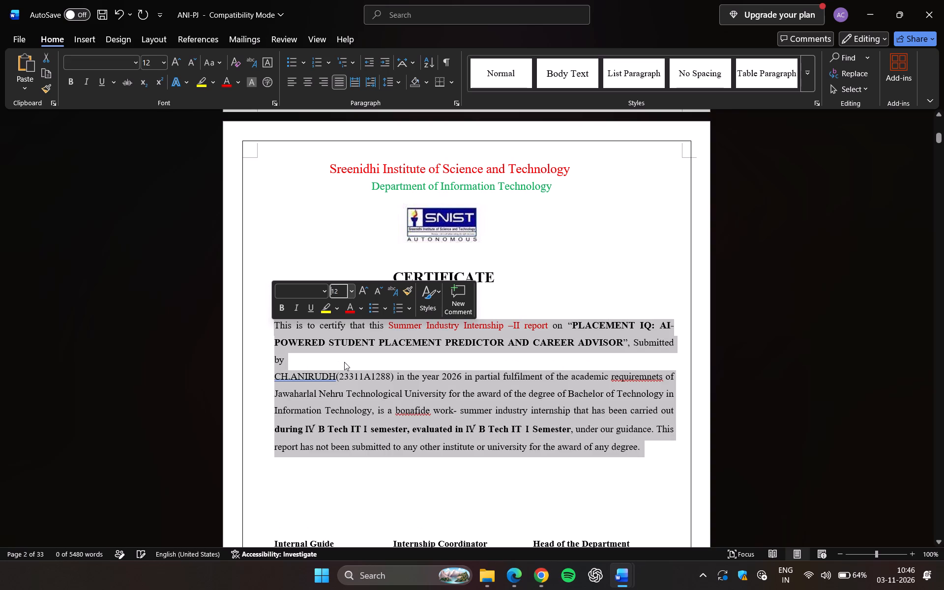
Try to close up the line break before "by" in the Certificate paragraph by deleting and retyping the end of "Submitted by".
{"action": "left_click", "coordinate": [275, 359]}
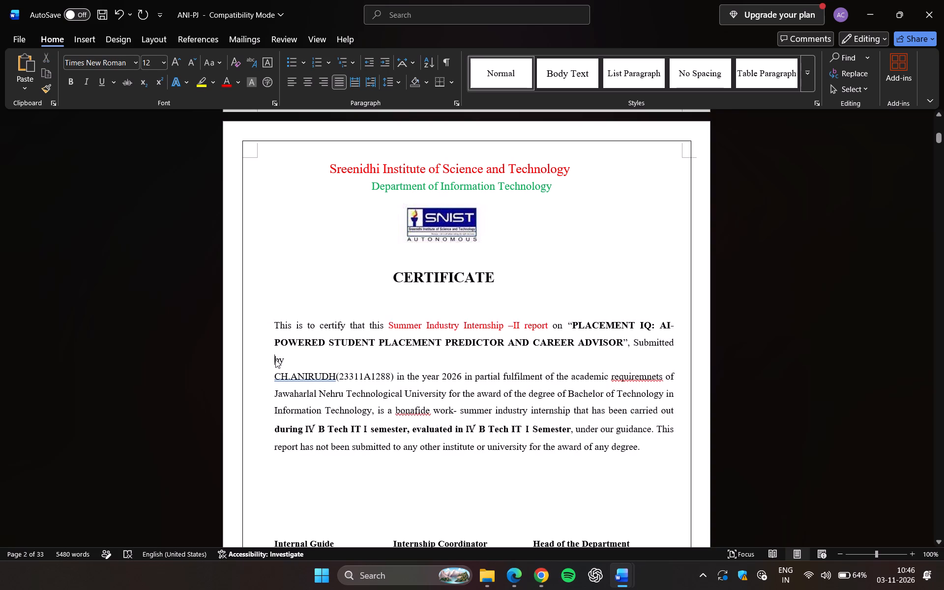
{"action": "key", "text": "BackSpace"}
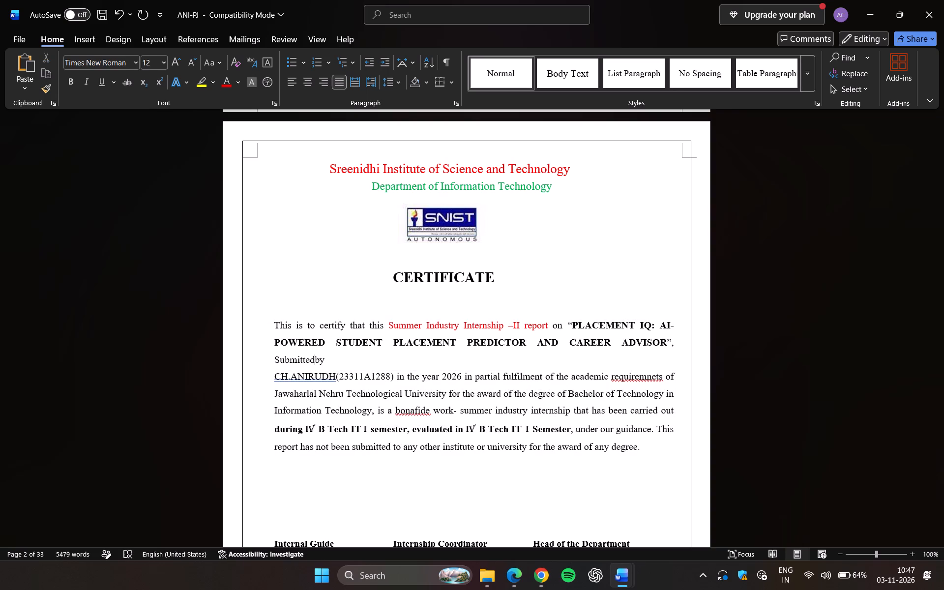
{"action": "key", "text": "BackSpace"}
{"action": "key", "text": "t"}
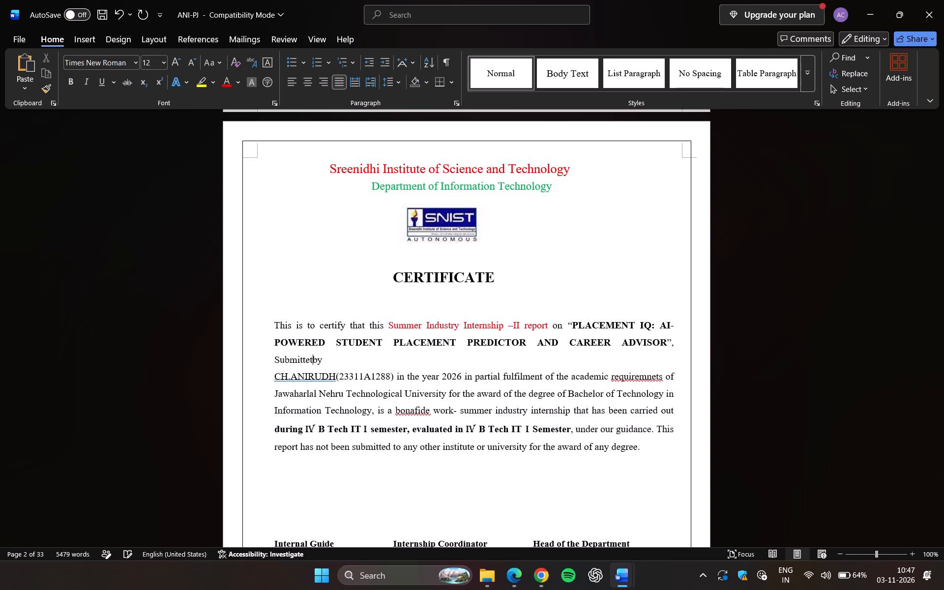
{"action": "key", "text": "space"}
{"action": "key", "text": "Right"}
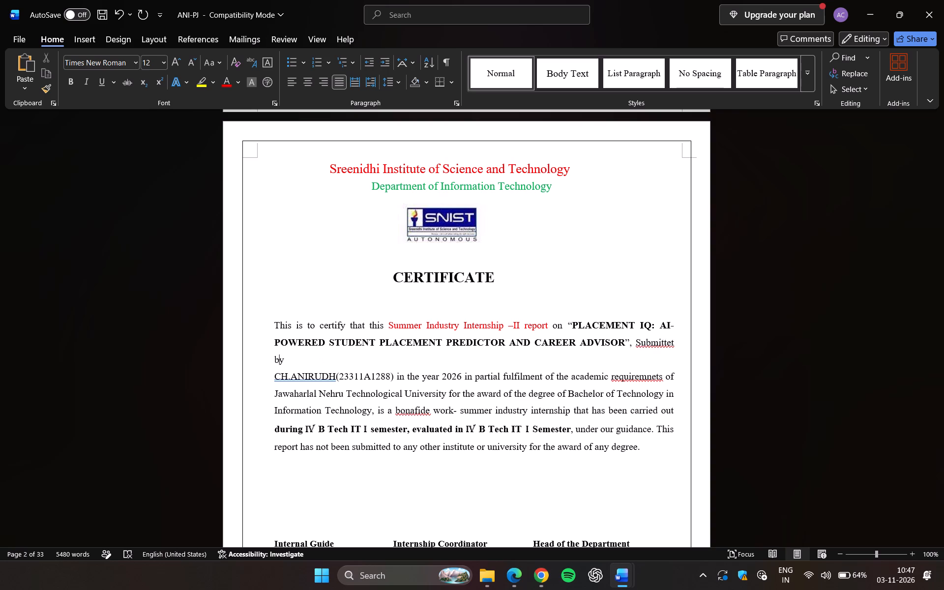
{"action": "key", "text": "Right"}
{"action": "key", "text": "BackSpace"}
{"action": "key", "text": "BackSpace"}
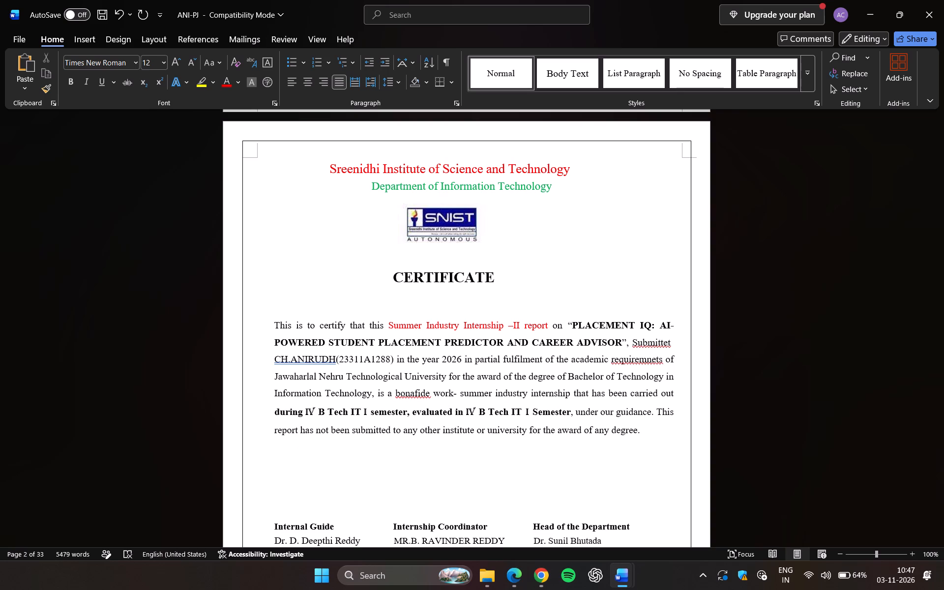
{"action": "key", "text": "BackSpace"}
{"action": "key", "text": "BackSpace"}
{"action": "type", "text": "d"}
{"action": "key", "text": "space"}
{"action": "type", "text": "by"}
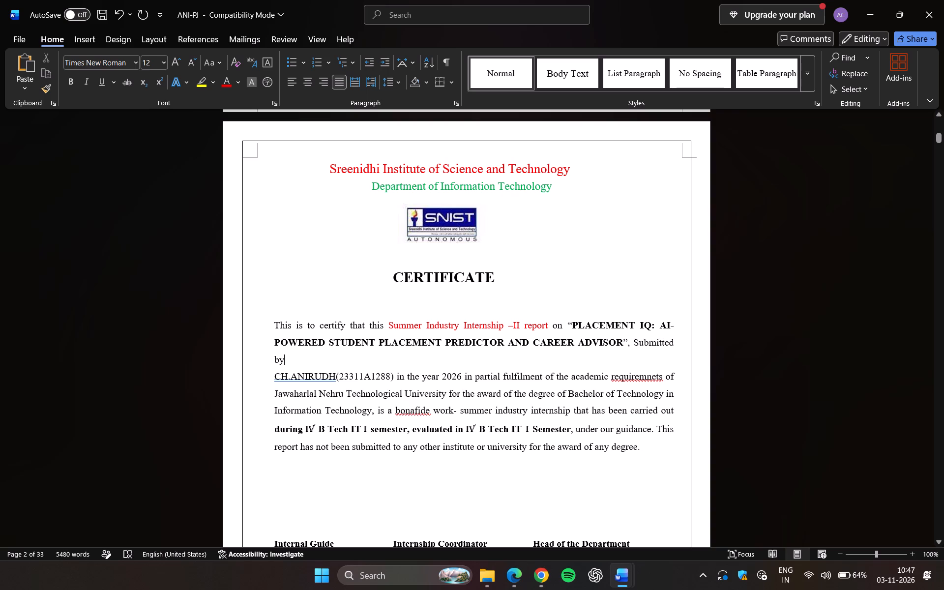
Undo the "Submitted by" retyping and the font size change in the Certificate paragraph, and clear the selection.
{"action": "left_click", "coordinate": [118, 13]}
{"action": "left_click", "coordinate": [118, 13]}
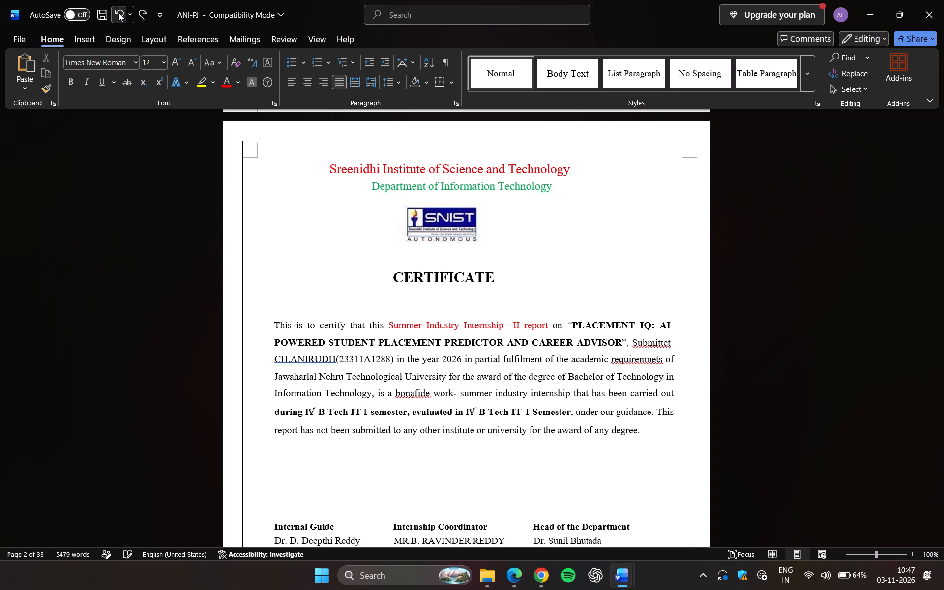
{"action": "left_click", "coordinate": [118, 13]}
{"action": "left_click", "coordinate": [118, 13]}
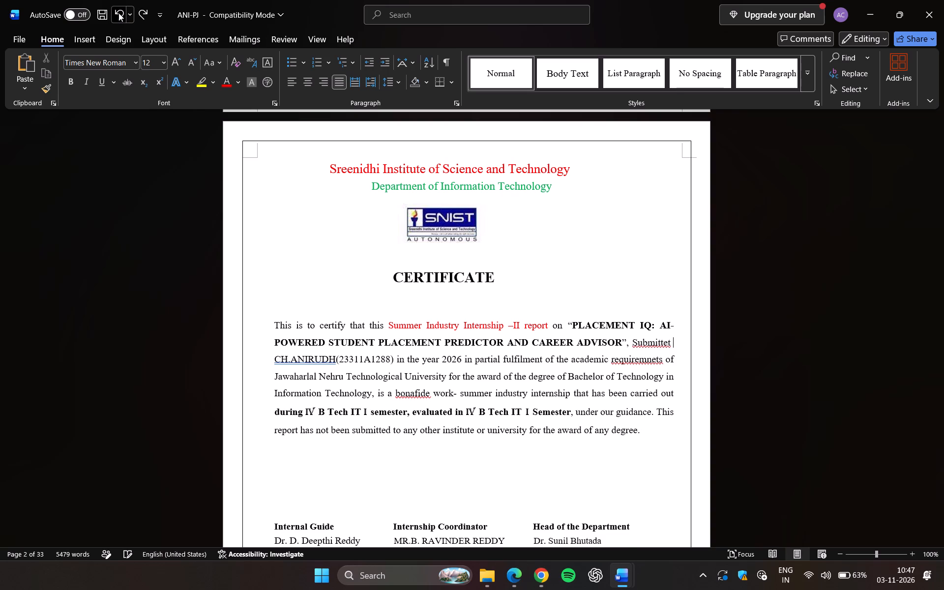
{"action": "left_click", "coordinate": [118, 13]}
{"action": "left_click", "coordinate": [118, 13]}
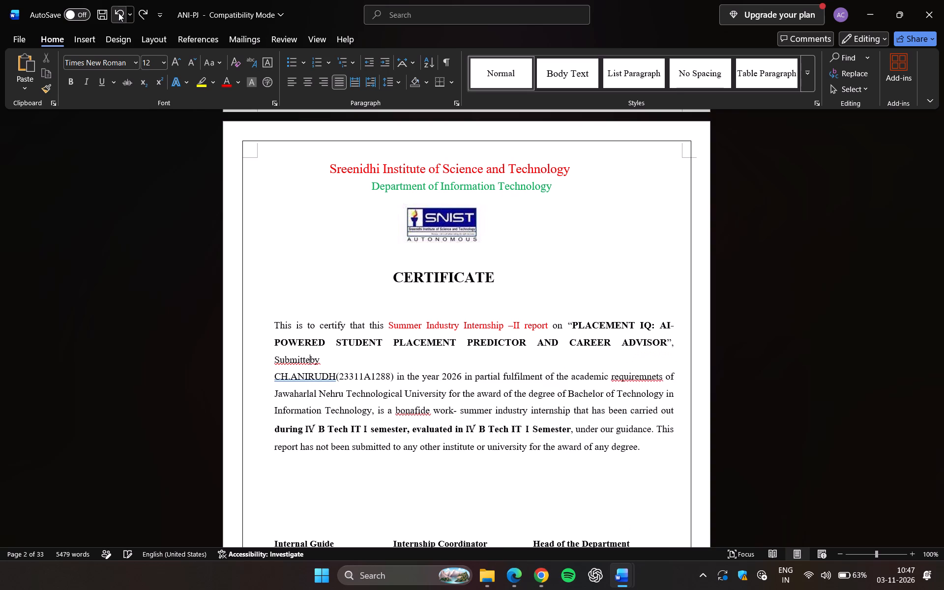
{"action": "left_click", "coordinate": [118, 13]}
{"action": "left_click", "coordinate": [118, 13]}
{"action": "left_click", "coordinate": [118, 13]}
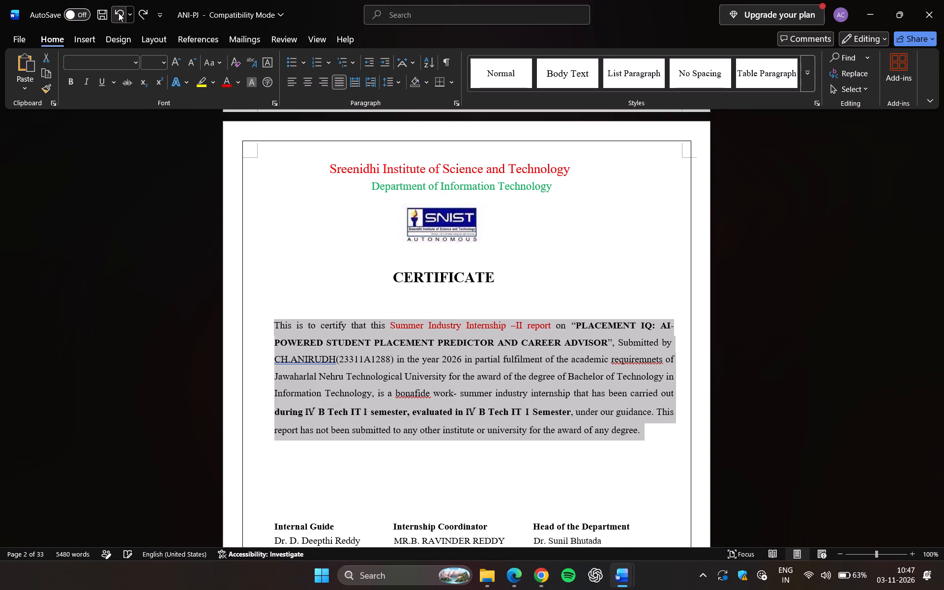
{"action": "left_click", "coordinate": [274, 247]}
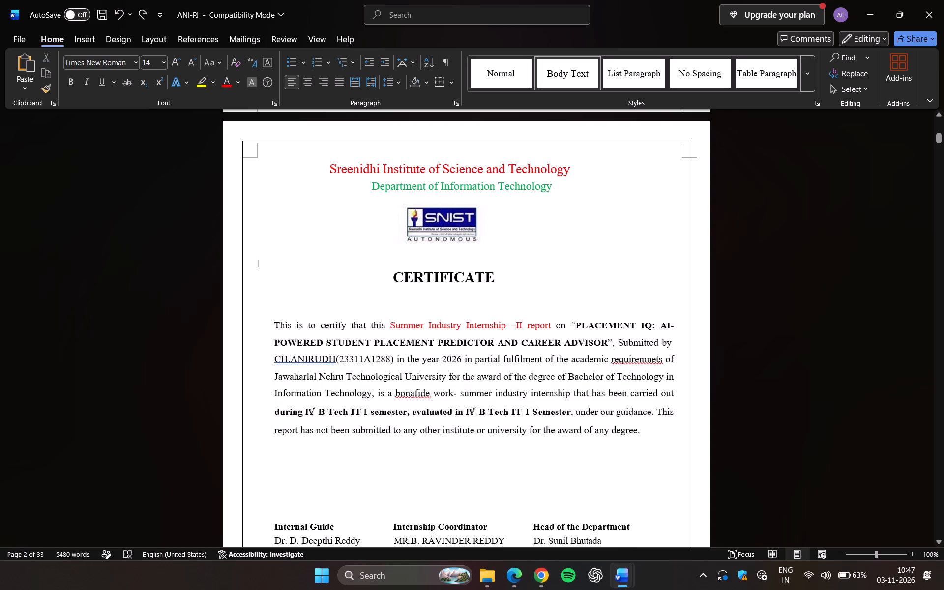
Go to the signature block with the "Asst. Professor" designations on page 26 and open Find and Replace.
{"action": "scroll", "coordinate": [274, 247], "scroll_direction": "down", "scroll_amount": 12}
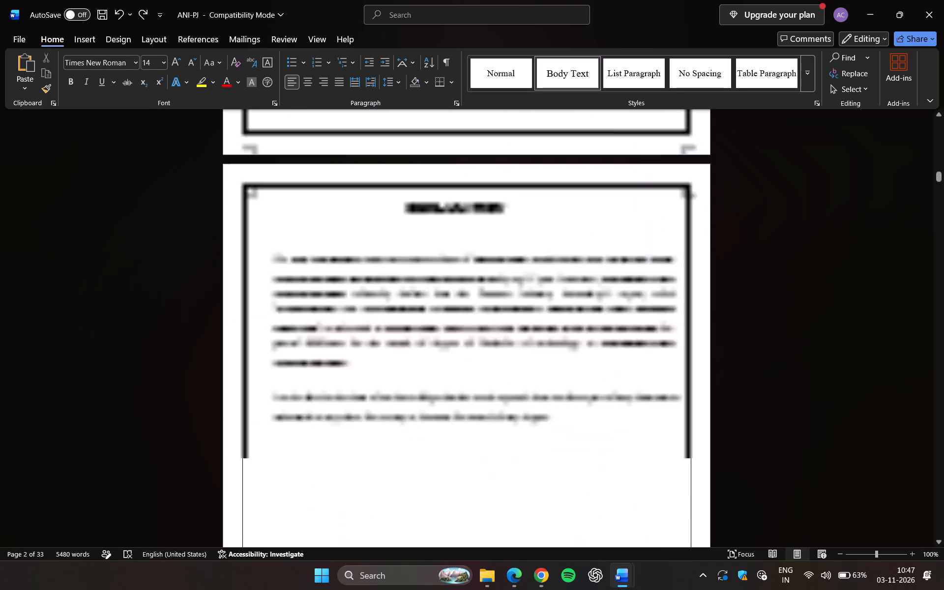
{"action": "scroll", "coordinate": [274, 247], "scroll_direction": "down", "scroll_amount": 12}
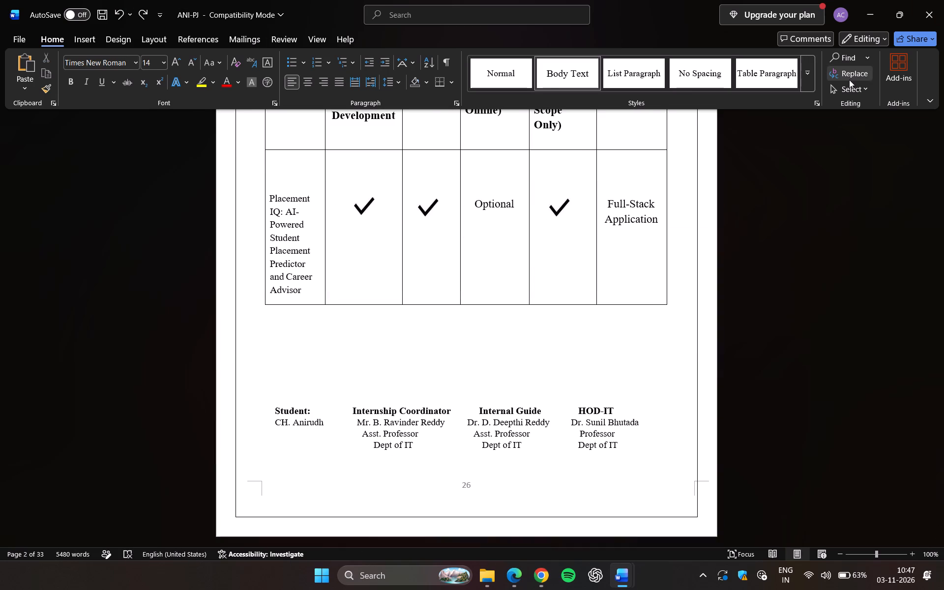
{"action": "left_click", "coordinate": [849, 79]}
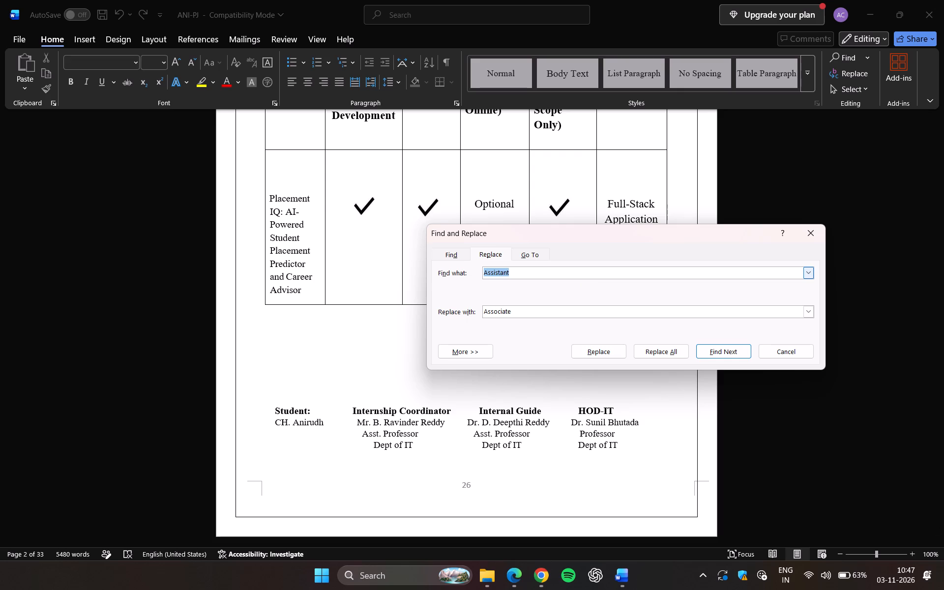
Replace all occurrences of "Asst." with "Associate" throughout ANI-PJ.
{"action": "left_click", "coordinate": [598, 269]}
{"action": "key", "text": "BackSpace"}
{"action": "key", "text": "BackSpace"}
{"action": "key", "text": "BackSpace"}
{"action": "key", "text": "BackSpace"}
{"action": "key", "text": "BackSpace"}
{"action": "key", "text": "BackSpace"}
{"action": "type", "text": "t."}
{"action": "left_click", "coordinate": [660, 354]}
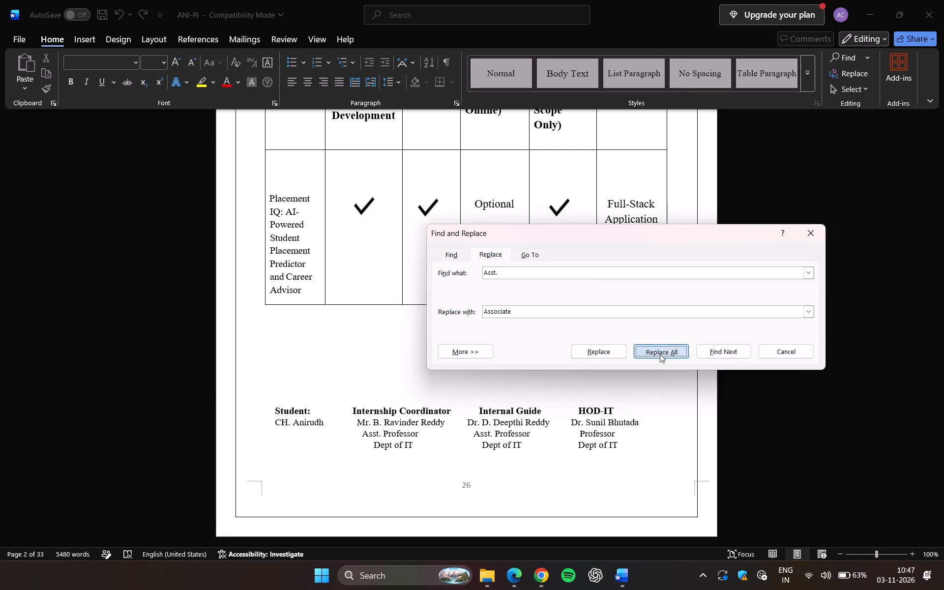
{"action": "left_click", "coordinate": [694, 334]}
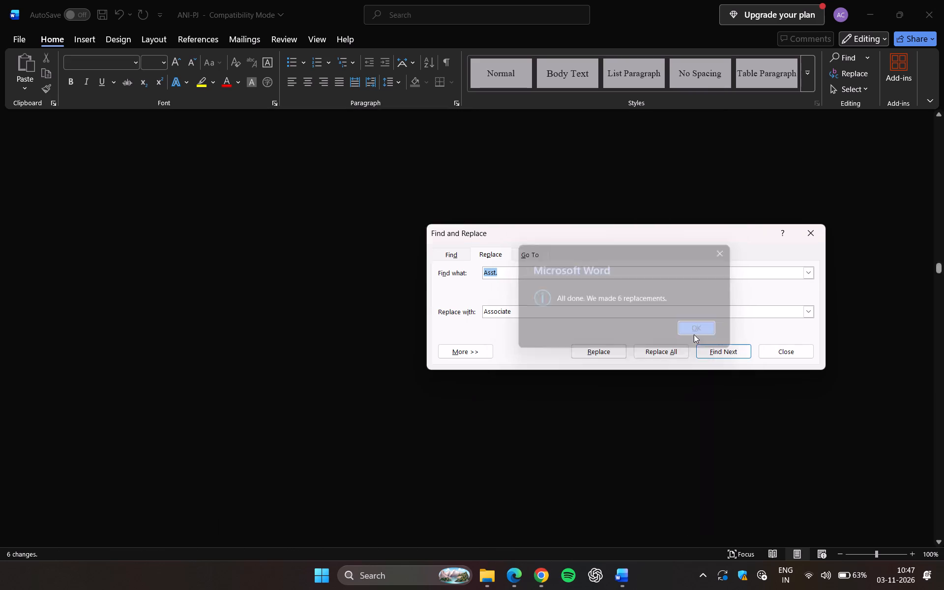
{"action": "left_click", "coordinate": [815, 226]}
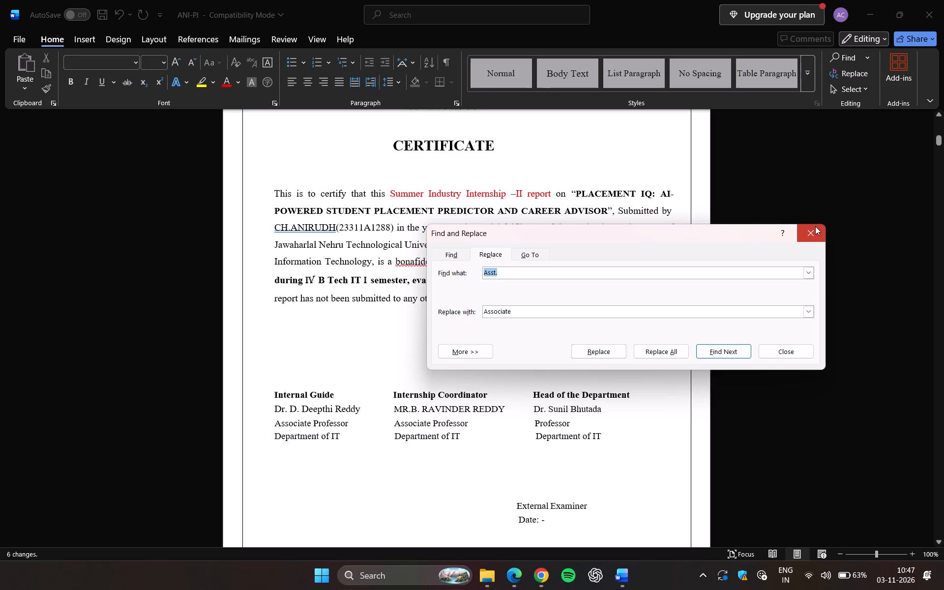
Check the professor designations and alignment in the signature block beneath Table 2 near the end of ANI-PJ.
{"action": "scroll", "coordinate": [671, 356], "scroll_direction": "down", "scroll_amount": 20}
{"action": "scroll", "coordinate": [671, 356], "scroll_direction": "down", "scroll_amount": 11}
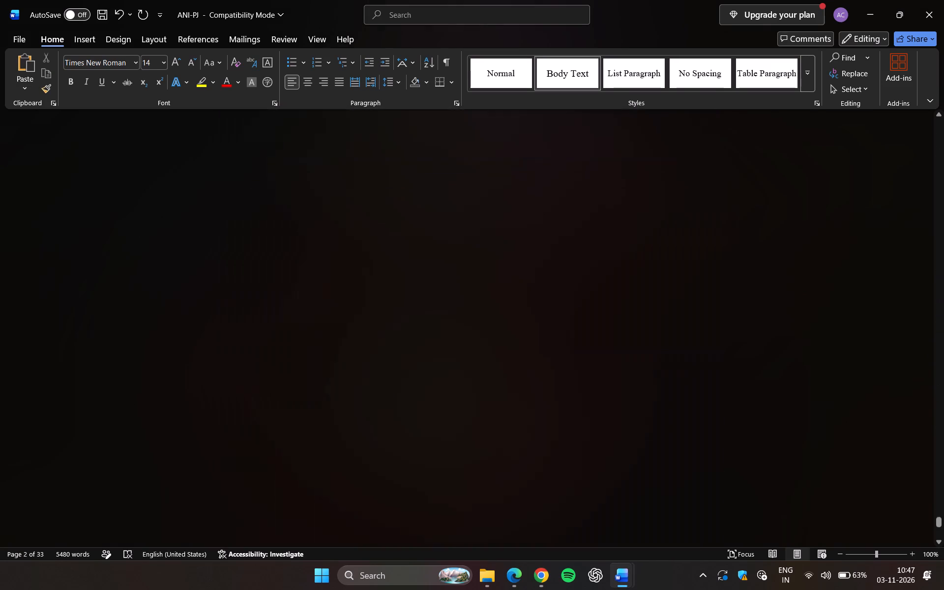
{"action": "scroll", "coordinate": [671, 356], "scroll_direction": "down", "scroll_amount": 10}
{"action": "scroll", "coordinate": [671, 356], "scroll_direction": "up", "scroll_amount": 2}
{"action": "scroll", "coordinate": [671, 356], "scroll_direction": "down", "scroll_amount": 1}
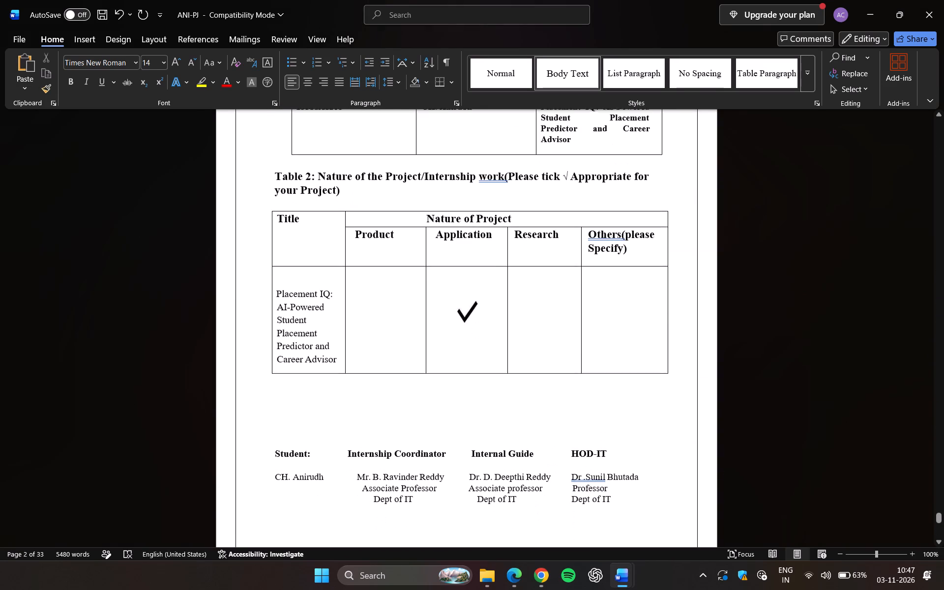
{"action": "scroll", "coordinate": [671, 356], "scroll_direction": "down", "scroll_amount": 1}
{"action": "left_click", "coordinate": [343, 422]}
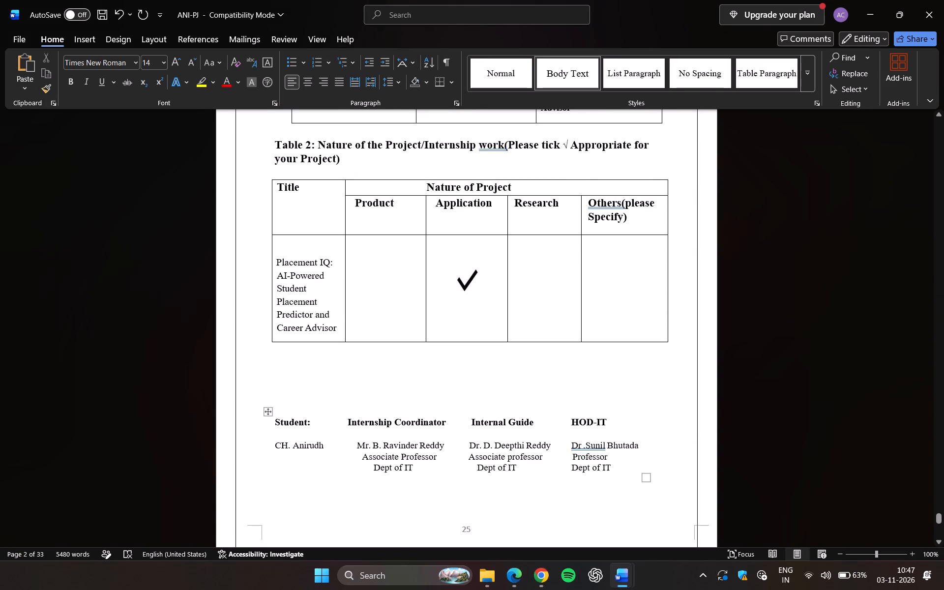
Shift the "Internship Coordinator" and "Internal Guide" headings with leading spaces so they sit centred above the names in the signature block.
{"action": "key", "text": "space"}
{"action": "key", "text": "space"}
{"action": "key", "text": "space"}
{"action": "key", "text": "space"}
{"action": "key", "text": "space"}
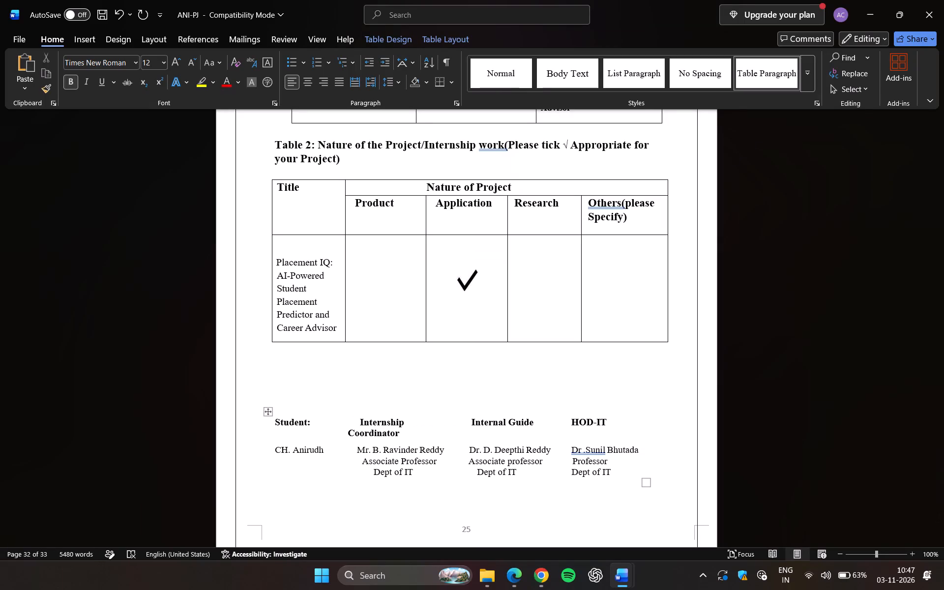
{"action": "key", "text": "BackSpace"}
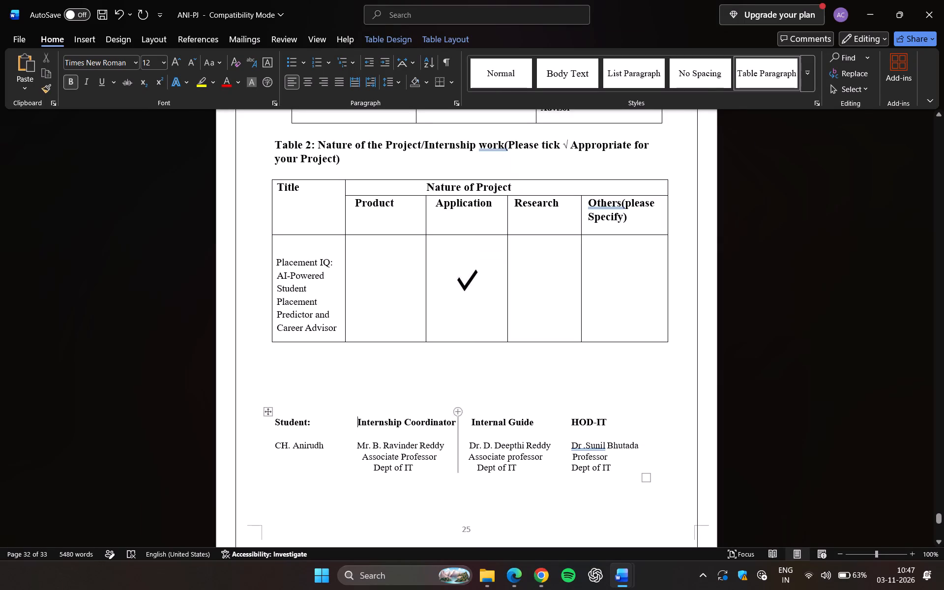
{"action": "left_click", "coordinate": [468, 421]}
{"action": "key", "text": "space"}
{"action": "key", "text": "space"}
{"action": "left_click", "coordinate": [357, 423]}
{"action": "key", "text": "BackSpace"}
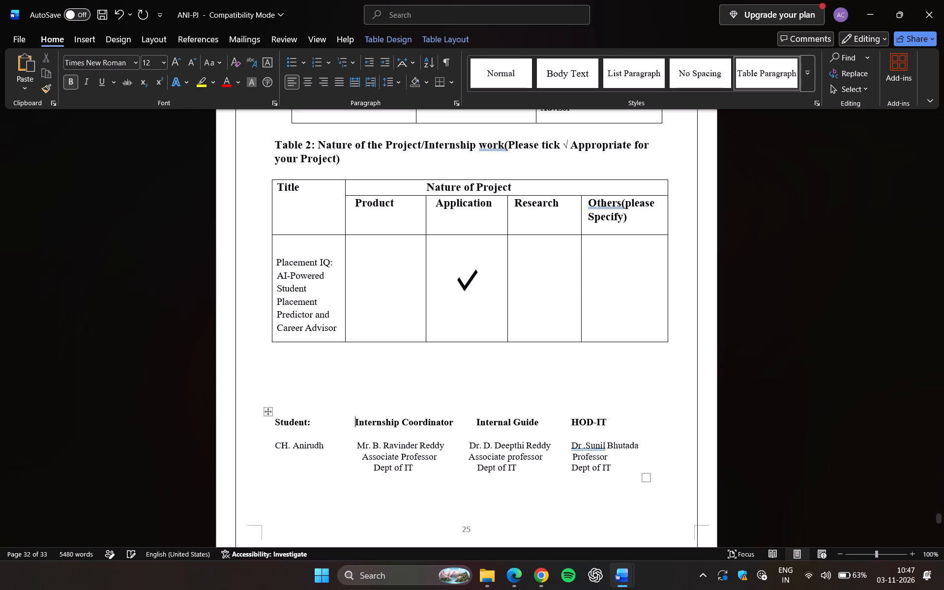
Reduce the height of the signature block's heading row so the names sit closer beneath the headings.
{"action": "left_click", "coordinate": [304, 434]}
{"action": "left_click_drag", "start_coordinate": [294, 434], "coordinate": [297, 419]}
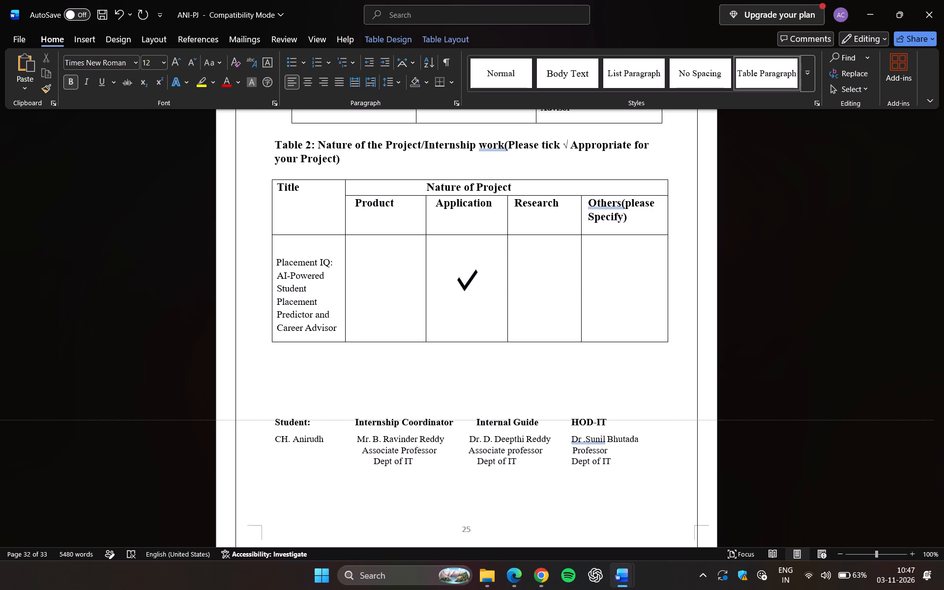
{"action": "left_click_drag", "start_coordinate": [297, 419], "coordinate": [299, 413]}
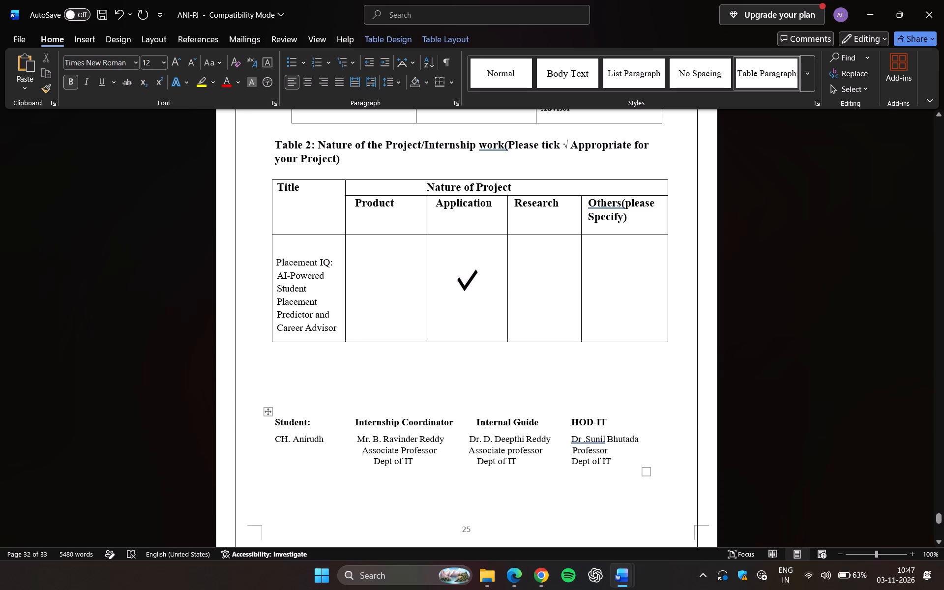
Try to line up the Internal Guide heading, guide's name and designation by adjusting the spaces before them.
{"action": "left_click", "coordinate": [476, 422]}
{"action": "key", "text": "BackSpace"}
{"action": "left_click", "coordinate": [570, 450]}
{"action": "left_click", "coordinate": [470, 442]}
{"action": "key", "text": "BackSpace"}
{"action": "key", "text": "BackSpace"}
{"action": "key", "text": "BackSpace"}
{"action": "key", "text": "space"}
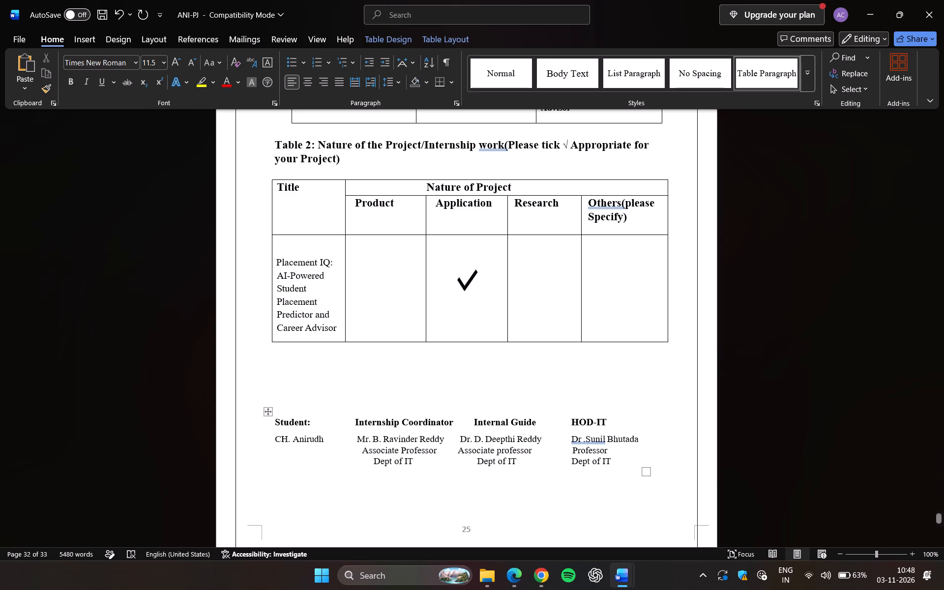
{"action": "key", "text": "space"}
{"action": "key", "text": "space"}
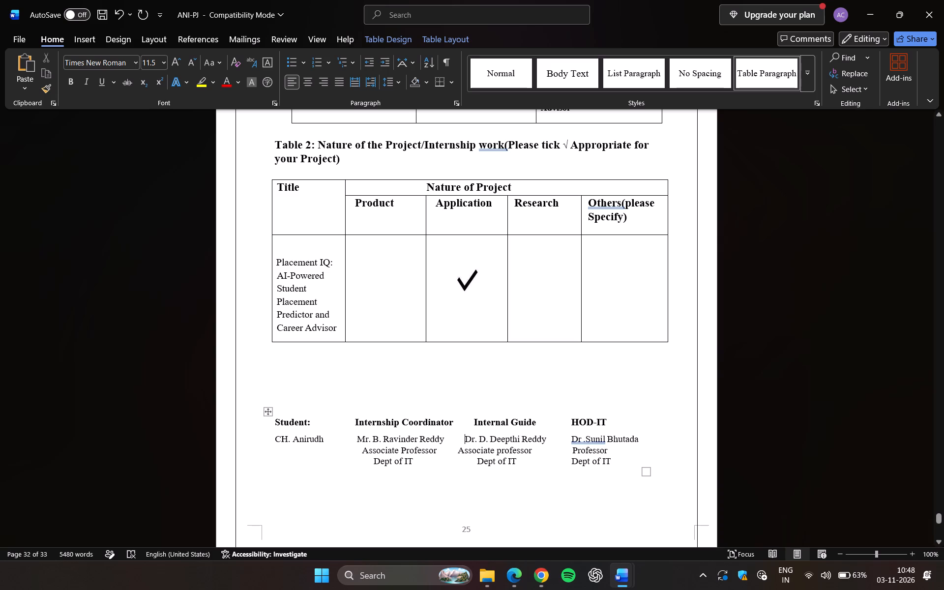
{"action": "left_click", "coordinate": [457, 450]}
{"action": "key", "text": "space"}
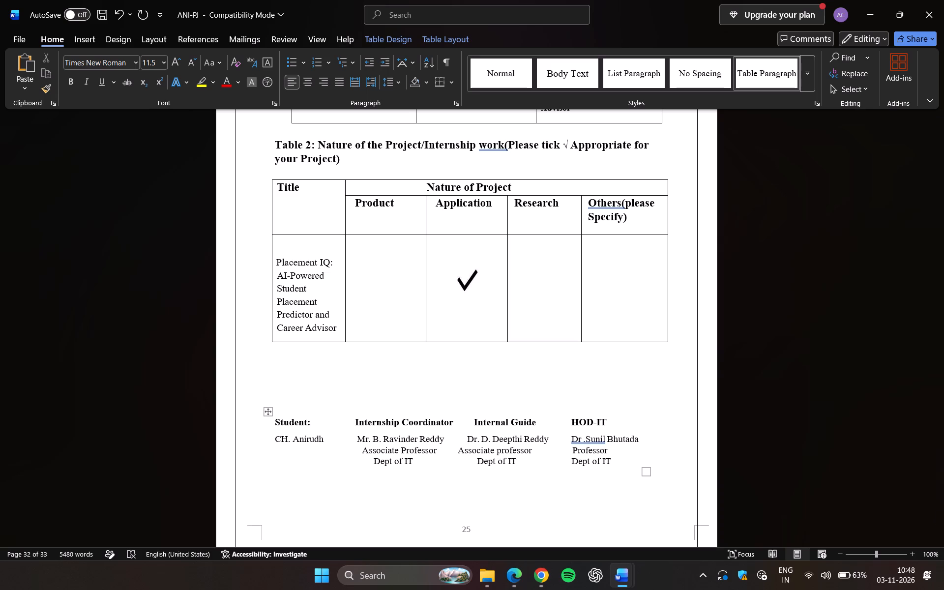
Remove a space before the internal guide's name to adjust its position beneath the Internal Guide heading.
{"action": "key", "text": "BackSpace"}
{"action": "left_click", "coordinate": [456, 448]}
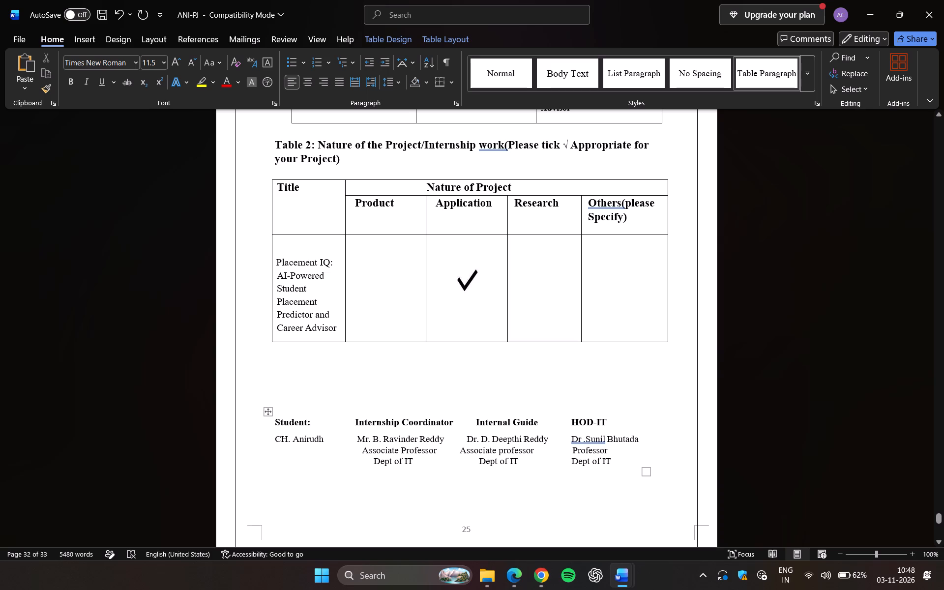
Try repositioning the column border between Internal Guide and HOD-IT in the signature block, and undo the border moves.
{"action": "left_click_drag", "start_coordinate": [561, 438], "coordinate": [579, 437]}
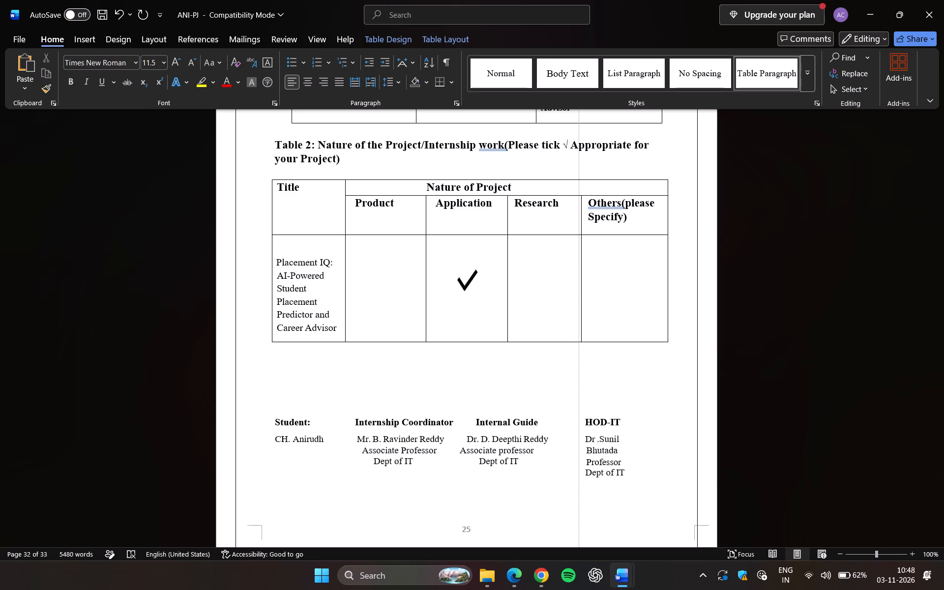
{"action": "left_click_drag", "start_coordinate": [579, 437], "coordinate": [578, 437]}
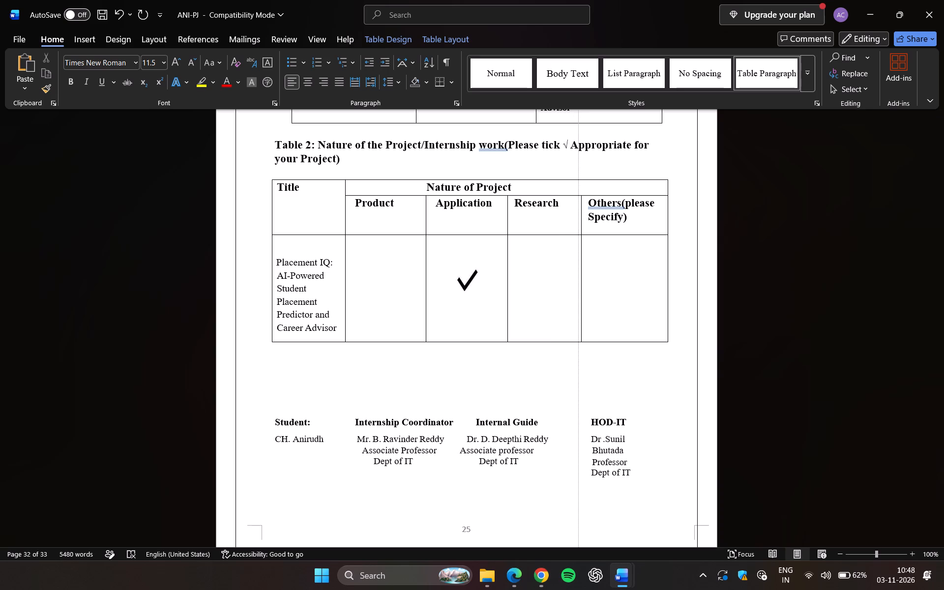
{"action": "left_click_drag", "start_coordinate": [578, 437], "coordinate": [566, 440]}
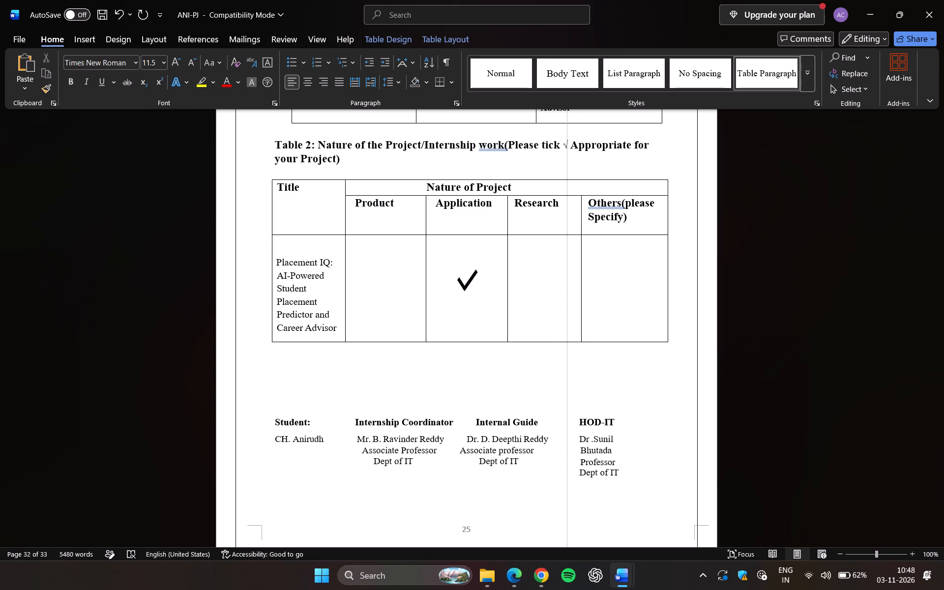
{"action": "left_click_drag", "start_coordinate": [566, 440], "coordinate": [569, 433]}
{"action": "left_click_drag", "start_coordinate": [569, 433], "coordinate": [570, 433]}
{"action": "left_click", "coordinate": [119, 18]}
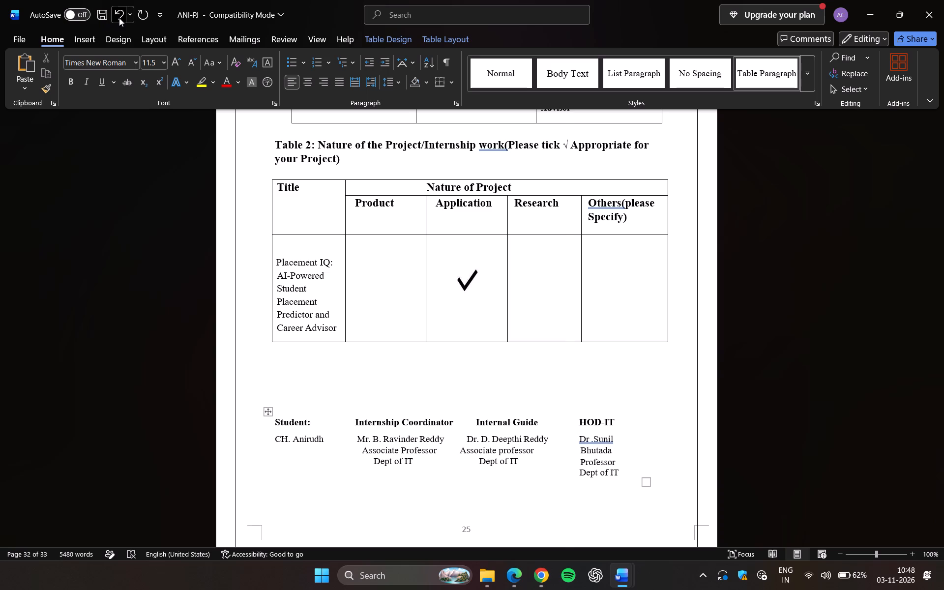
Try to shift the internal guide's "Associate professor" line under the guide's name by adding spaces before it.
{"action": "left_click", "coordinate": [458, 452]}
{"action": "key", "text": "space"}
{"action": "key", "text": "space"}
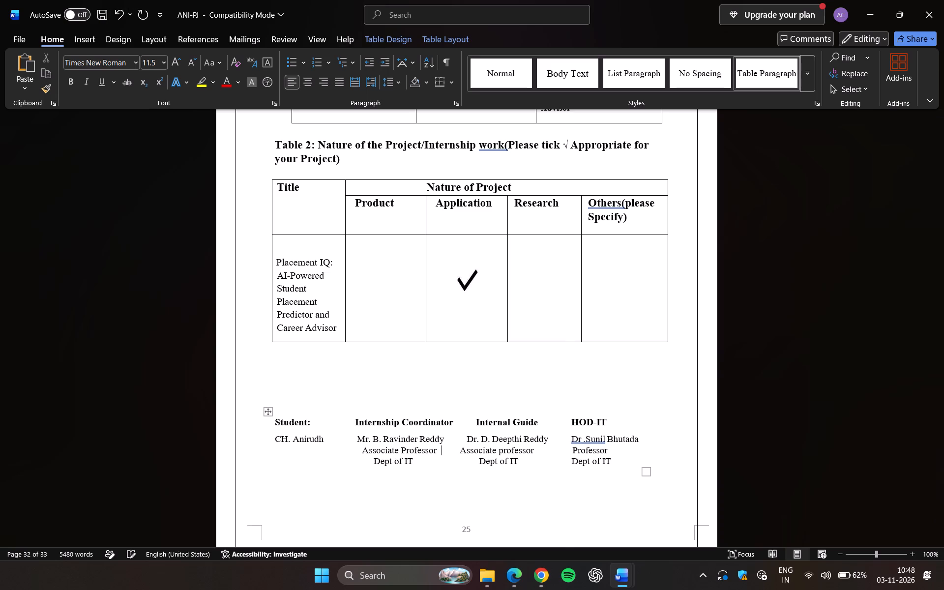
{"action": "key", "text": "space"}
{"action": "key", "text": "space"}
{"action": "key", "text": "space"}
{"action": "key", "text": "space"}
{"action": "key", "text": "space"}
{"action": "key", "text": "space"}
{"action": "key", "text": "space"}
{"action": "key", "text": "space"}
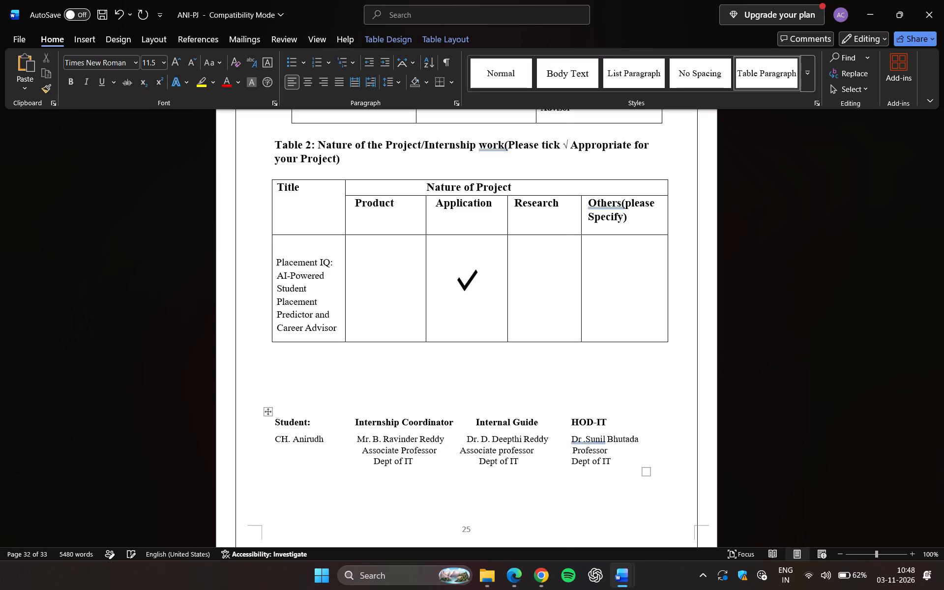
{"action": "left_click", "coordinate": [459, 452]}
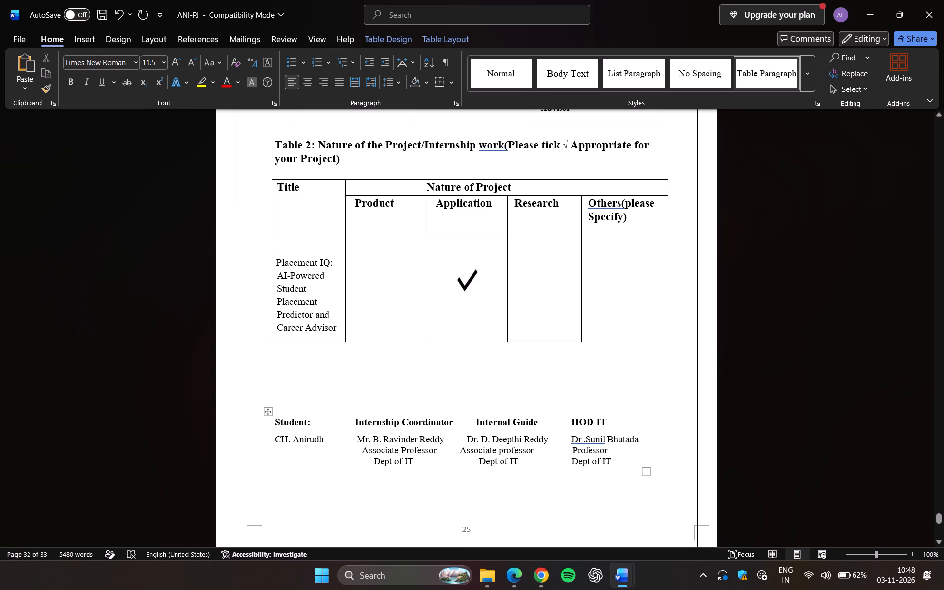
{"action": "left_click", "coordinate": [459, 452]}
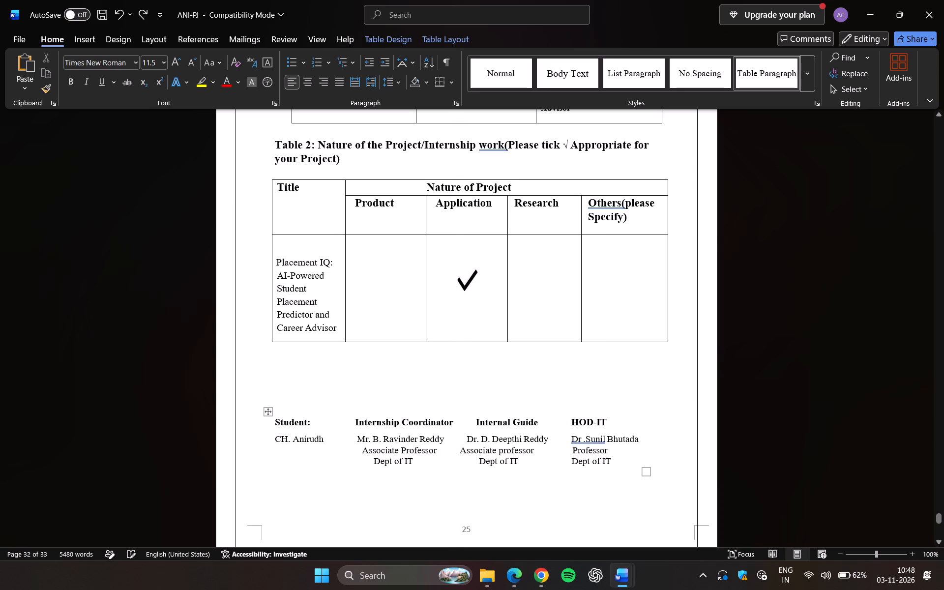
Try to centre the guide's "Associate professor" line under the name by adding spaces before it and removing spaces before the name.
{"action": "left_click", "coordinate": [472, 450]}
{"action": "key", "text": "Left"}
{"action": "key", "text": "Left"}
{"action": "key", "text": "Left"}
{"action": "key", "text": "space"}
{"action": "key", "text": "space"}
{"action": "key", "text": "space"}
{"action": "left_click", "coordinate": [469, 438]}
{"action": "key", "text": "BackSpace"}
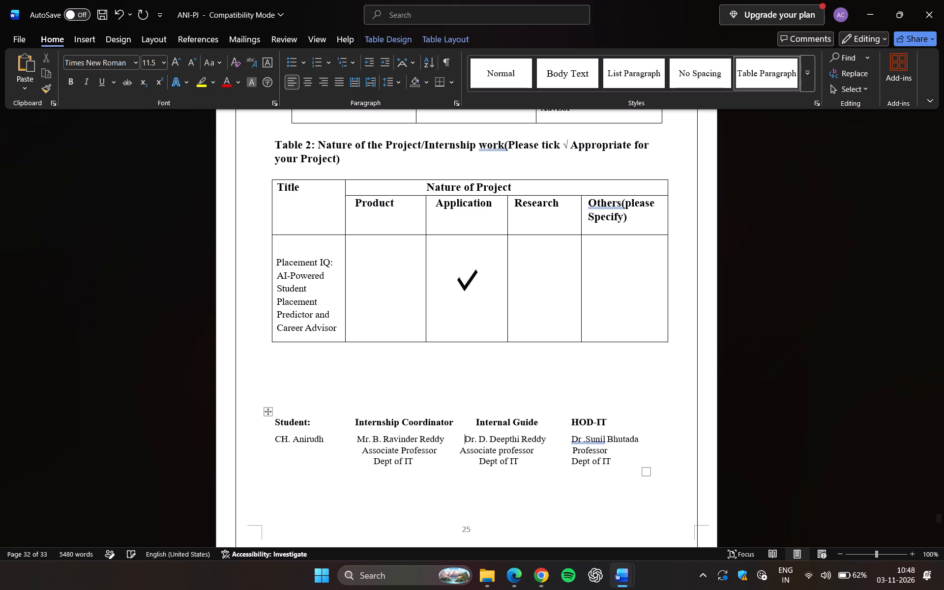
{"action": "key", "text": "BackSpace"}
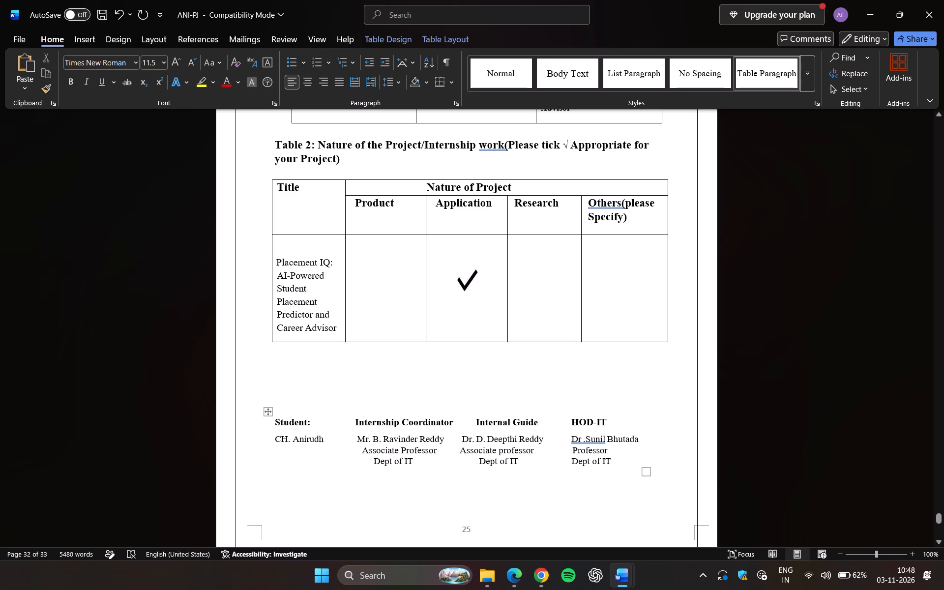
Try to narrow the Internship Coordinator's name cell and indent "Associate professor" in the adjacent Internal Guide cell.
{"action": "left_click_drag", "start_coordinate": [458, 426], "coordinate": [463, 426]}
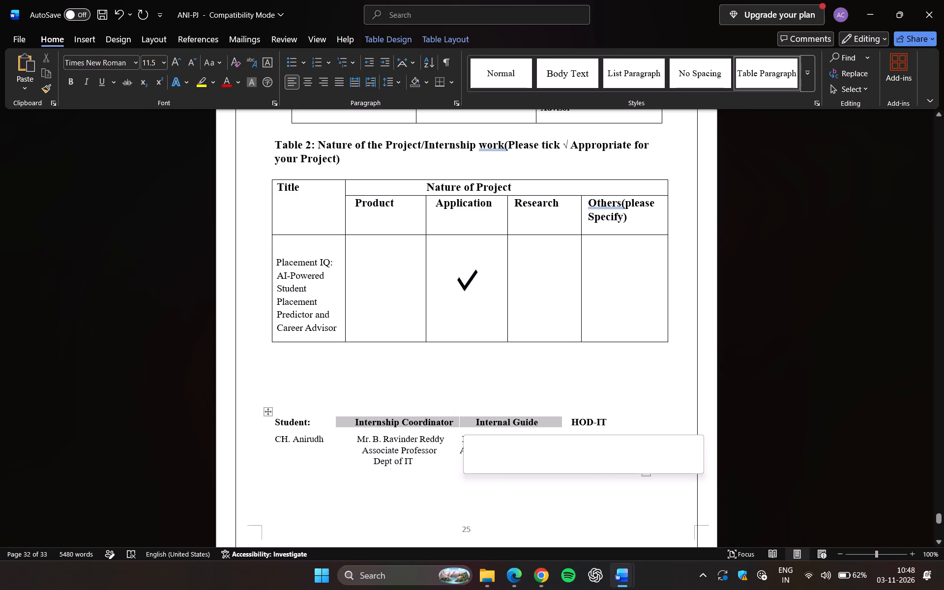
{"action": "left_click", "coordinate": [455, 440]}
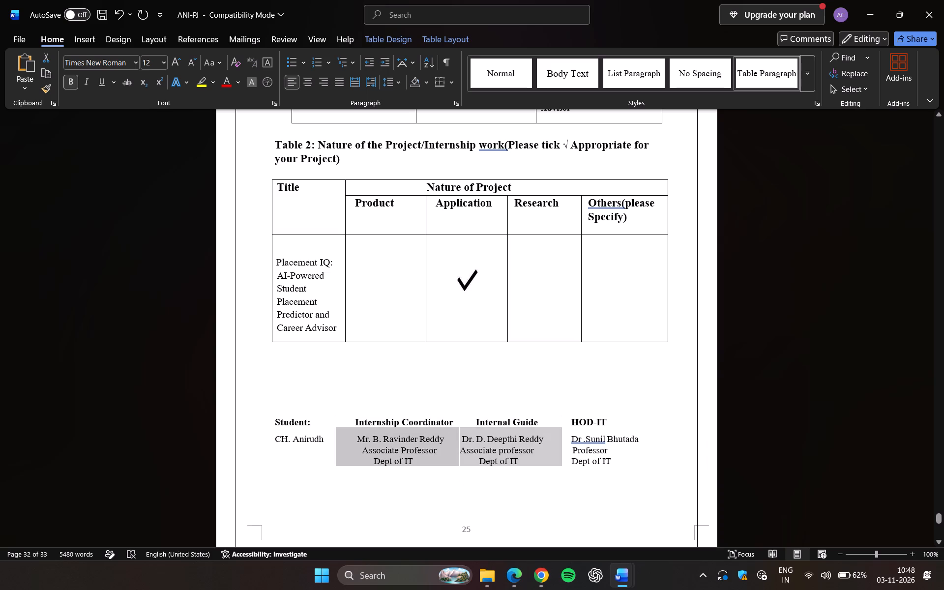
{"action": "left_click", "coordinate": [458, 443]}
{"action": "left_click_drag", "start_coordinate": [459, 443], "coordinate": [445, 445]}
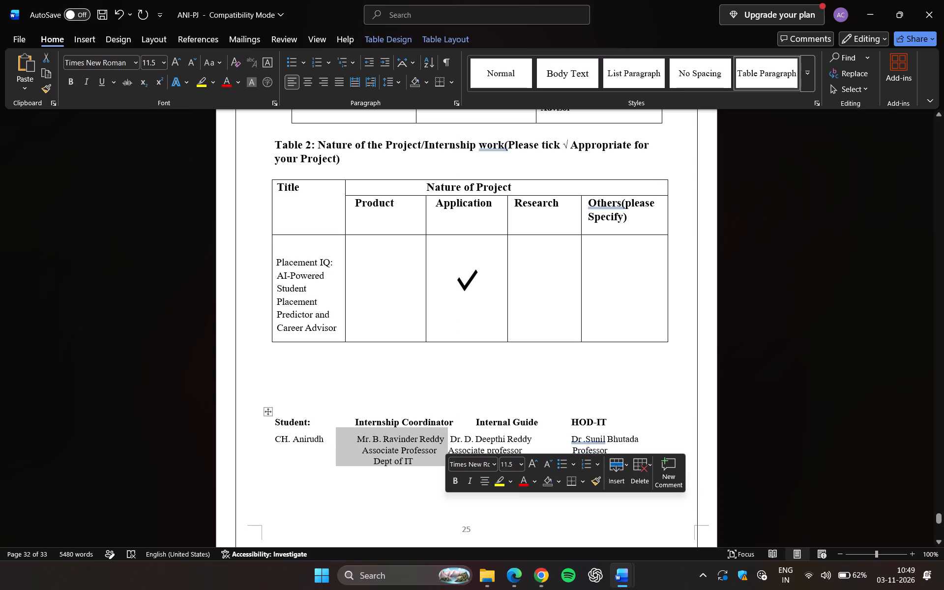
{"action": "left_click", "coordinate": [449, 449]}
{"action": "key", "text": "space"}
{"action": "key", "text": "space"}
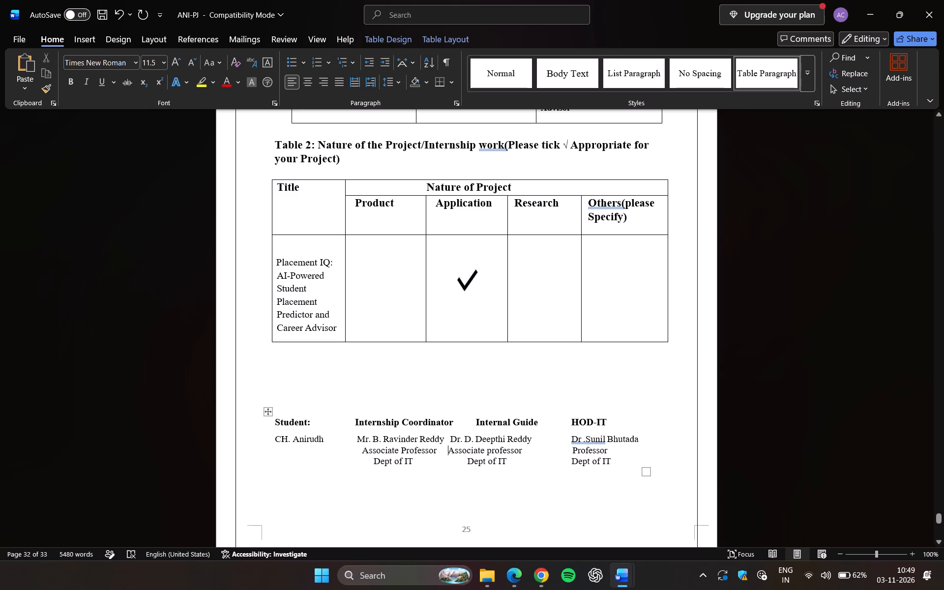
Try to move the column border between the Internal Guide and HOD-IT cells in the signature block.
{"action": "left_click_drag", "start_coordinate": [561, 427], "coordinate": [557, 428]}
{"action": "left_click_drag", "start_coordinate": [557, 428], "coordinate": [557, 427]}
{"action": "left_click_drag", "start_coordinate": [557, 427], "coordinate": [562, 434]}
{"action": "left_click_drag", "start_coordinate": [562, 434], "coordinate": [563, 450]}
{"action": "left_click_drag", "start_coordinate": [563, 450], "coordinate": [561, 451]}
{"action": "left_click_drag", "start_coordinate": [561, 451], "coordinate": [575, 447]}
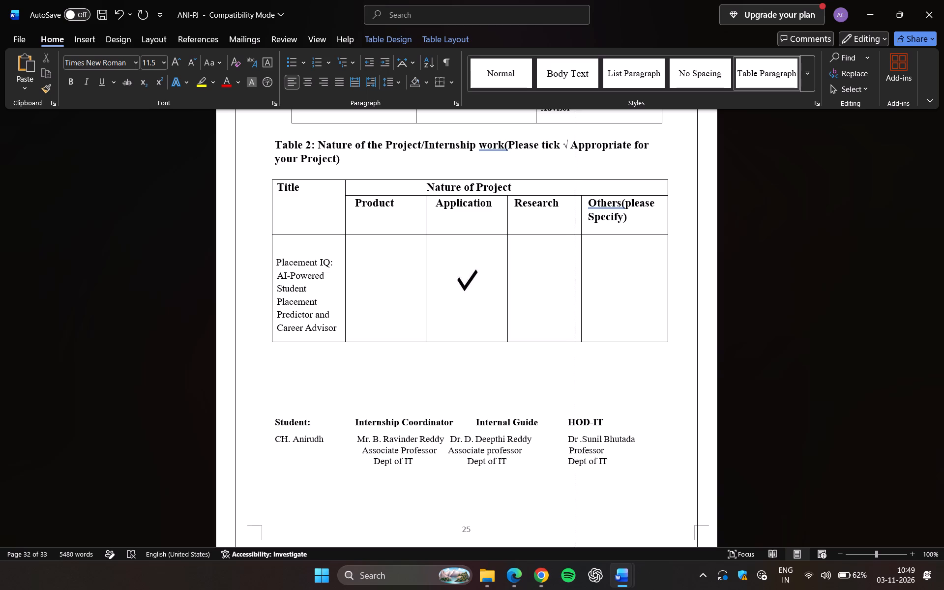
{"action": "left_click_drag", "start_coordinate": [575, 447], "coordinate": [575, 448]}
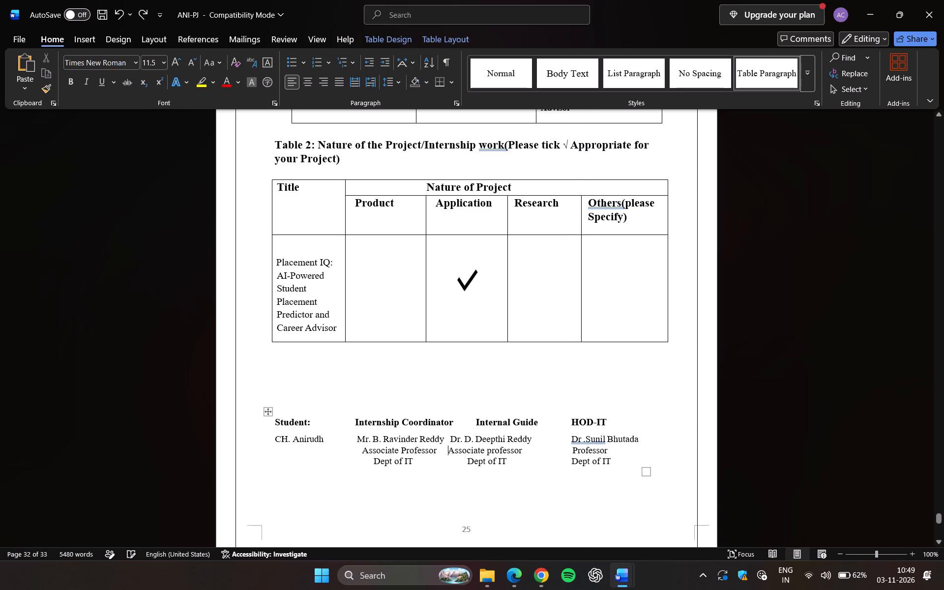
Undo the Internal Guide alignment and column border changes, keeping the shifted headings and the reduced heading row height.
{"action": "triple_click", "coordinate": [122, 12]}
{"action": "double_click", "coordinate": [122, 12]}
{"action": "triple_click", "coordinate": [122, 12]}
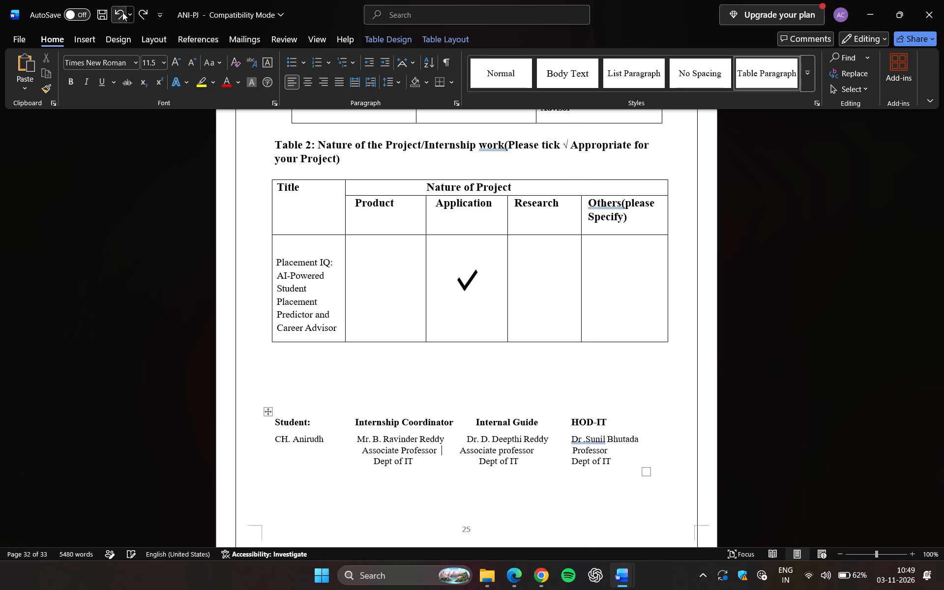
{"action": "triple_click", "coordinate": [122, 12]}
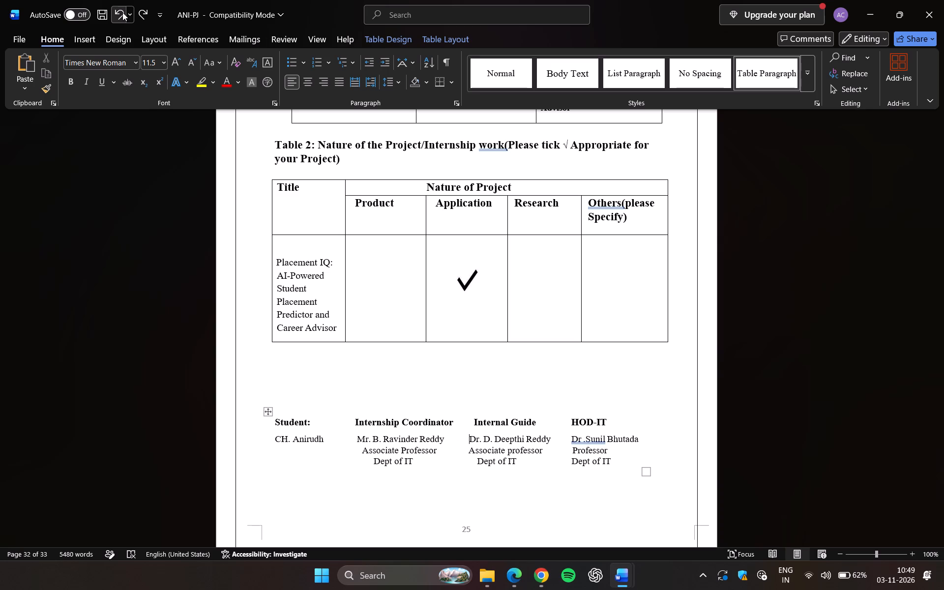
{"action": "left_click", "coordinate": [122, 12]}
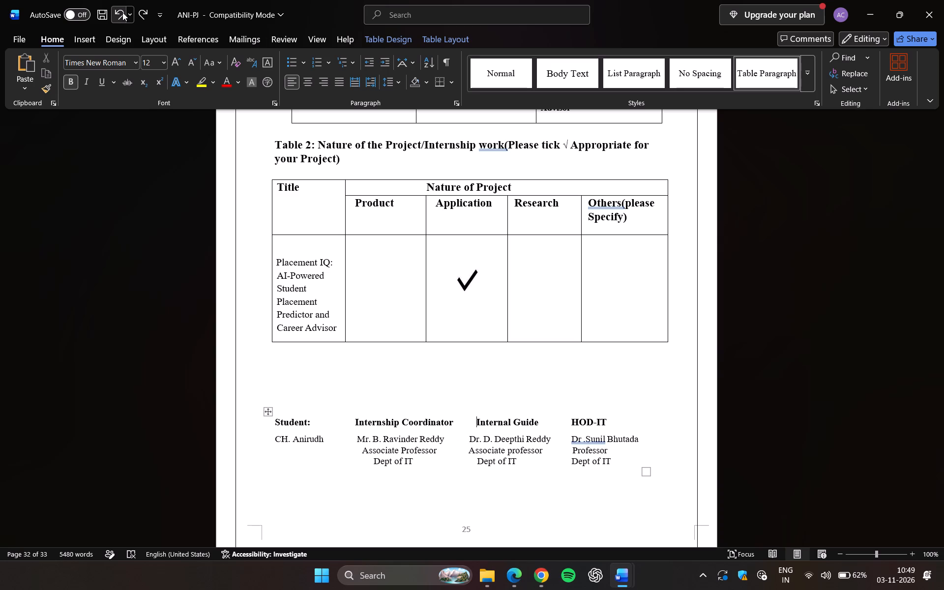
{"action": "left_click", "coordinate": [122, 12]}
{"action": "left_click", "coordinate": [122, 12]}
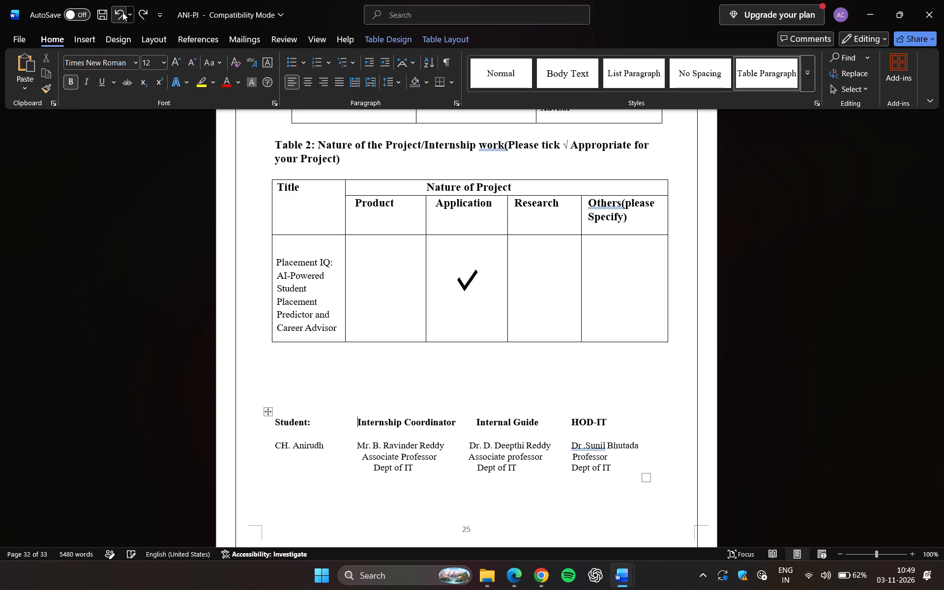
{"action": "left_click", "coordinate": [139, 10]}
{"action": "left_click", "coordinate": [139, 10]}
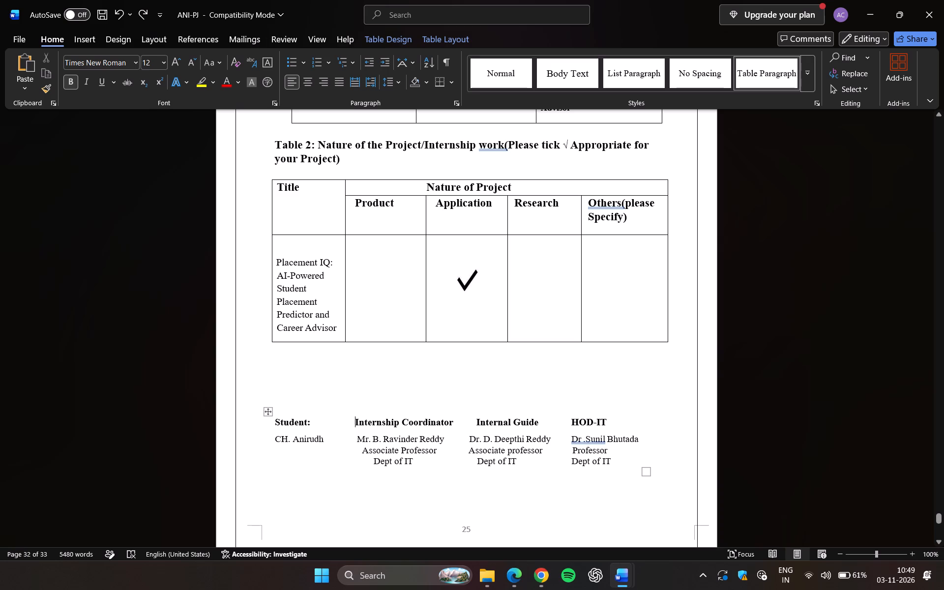
Try to indent the "Associate professor" line in the Internal Guide cell by adding spaces before it.
{"action": "left_click", "coordinate": [466, 455]}
{"action": "key", "text": "space"}
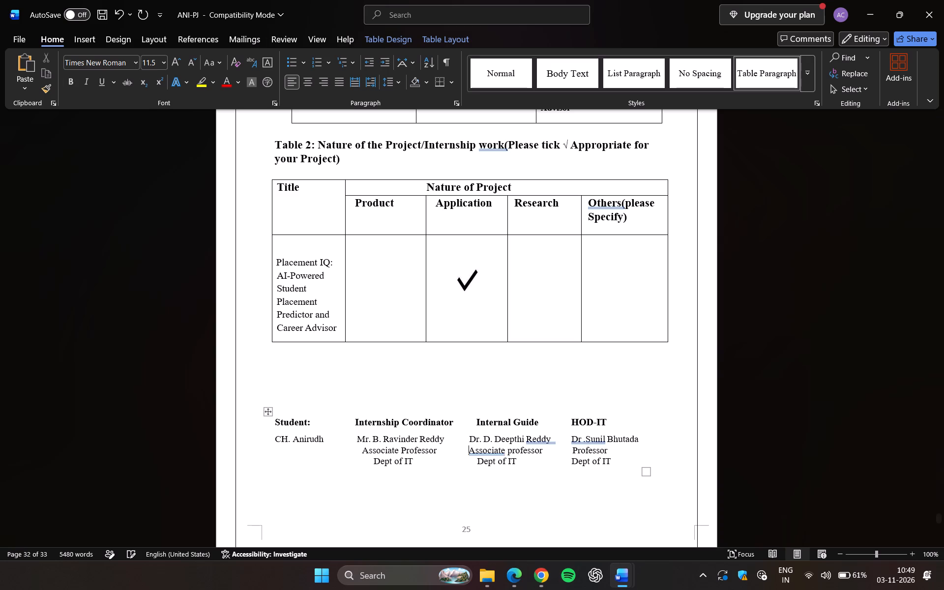
{"action": "key", "text": "space"}
{"action": "key", "text": "space"}
{"action": "key", "text": "space"}
{"action": "key", "text": "space"}
{"action": "key", "text": "space"}
{"action": "key", "text": "space"}
{"action": "key", "text": "space"}
{"action": "key", "text": "space"}
{"action": "key", "text": "space"}
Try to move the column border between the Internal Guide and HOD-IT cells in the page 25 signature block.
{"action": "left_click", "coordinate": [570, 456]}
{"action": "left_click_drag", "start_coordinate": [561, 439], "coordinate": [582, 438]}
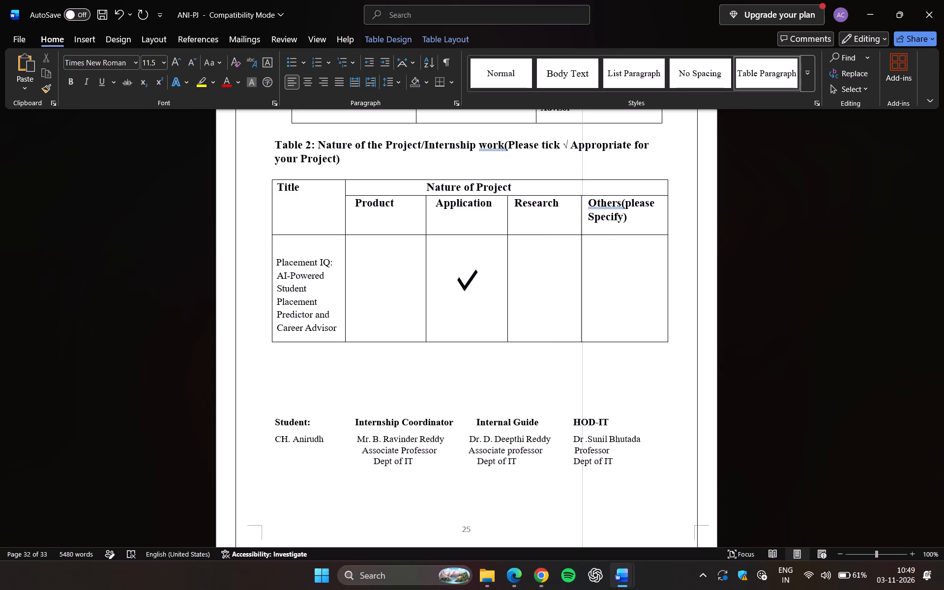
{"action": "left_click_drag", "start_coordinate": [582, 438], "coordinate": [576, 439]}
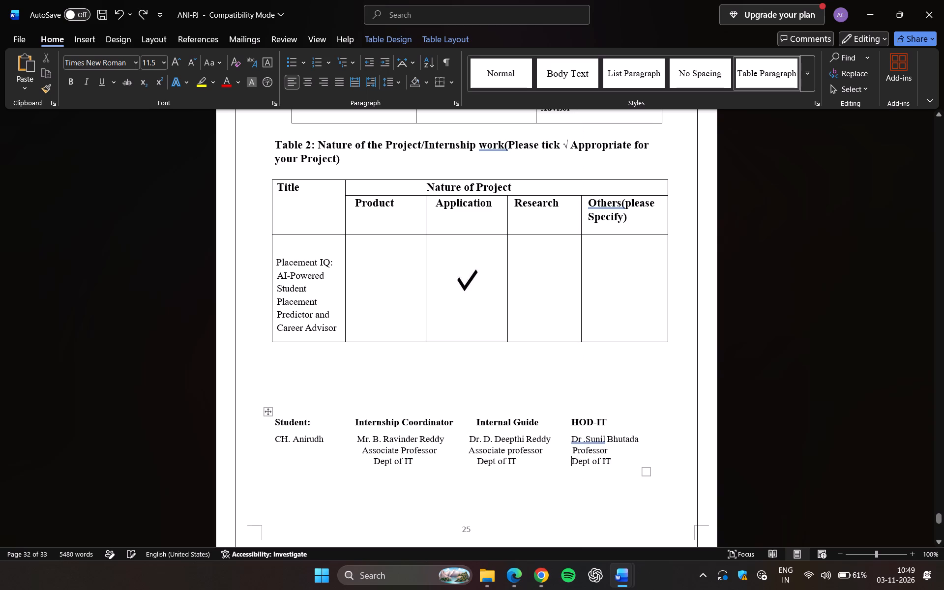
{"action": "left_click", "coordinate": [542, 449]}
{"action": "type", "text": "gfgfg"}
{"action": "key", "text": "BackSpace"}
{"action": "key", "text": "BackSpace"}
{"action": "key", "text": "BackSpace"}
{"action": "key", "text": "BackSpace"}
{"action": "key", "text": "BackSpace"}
Add an extra space between "Associate" and "professor" in the Internal Guide cell of the page 25 signature block.
{"action": "key", "text": "Left"}
{"action": "key", "text": "Left"}
{"action": "key", "text": "Left"}
{"action": "key", "text": "Left"}
{"action": "key", "text": "Left"}
{"action": "key", "text": "Left"}
{"action": "key", "text": "Left"}
{"action": "key", "text": "Left"}
{"action": "key", "text": "Left"}
{"action": "key", "text": "space"}
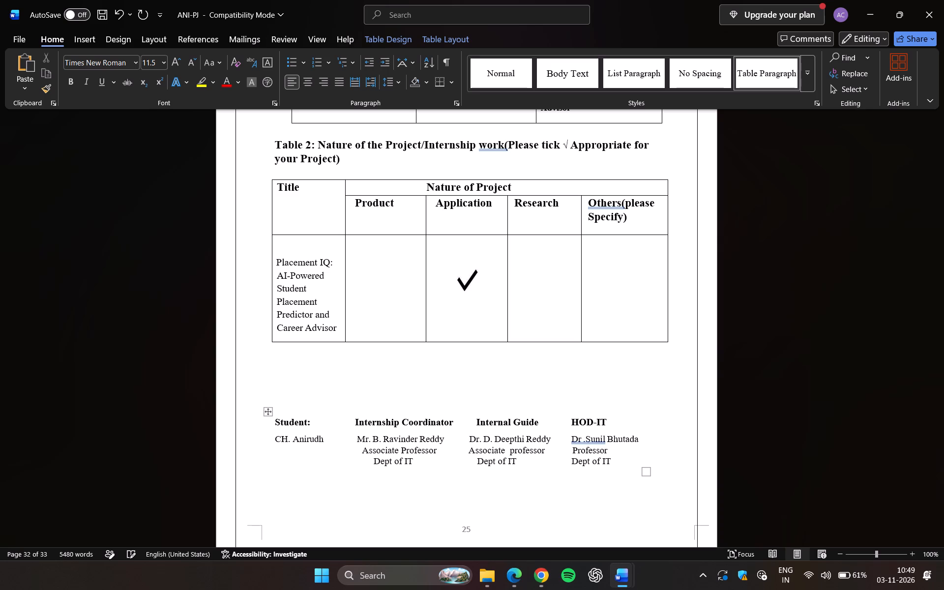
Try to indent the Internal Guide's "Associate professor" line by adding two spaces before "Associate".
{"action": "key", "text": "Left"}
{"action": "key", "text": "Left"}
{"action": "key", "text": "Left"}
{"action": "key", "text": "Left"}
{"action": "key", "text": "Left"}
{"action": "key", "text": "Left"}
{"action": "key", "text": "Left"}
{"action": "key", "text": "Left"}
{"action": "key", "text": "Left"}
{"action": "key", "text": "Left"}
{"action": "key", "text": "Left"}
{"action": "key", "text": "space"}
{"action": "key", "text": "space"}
Add one more space between "Associate" and "professor" in the Internal Guide cell.
{"action": "key", "text": "Right"}
{"action": "key", "text": "Right"}
{"action": "key", "text": "Right"}
{"action": "key", "text": "Right"}
{"action": "key", "text": "Right"}
{"action": "key", "text": "Right"}
{"action": "key", "text": "Right"}
{"action": "key", "text": "Right"}
{"action": "key", "text": "Right"}
{"action": "key", "text": "Right"}
{"action": "key", "text": "space"}
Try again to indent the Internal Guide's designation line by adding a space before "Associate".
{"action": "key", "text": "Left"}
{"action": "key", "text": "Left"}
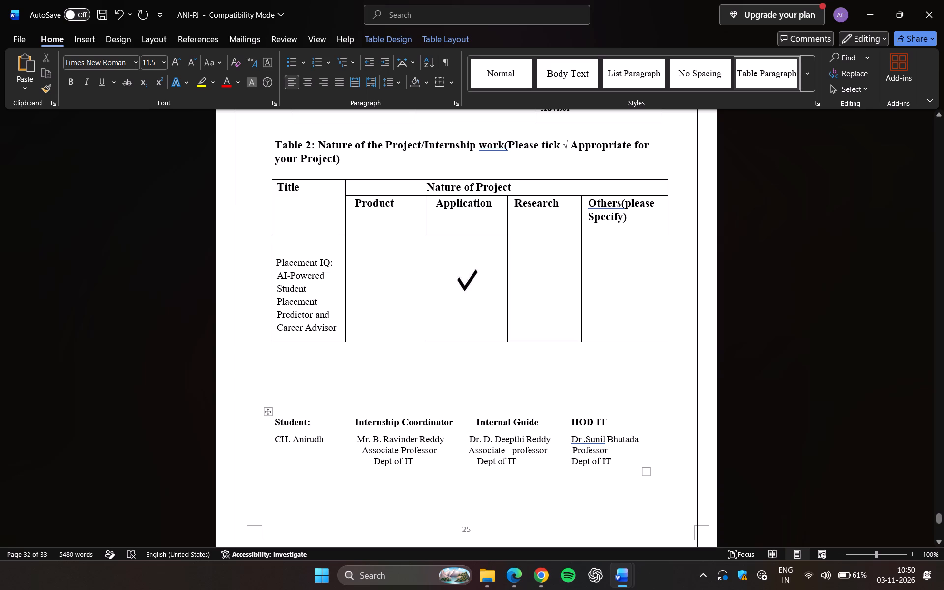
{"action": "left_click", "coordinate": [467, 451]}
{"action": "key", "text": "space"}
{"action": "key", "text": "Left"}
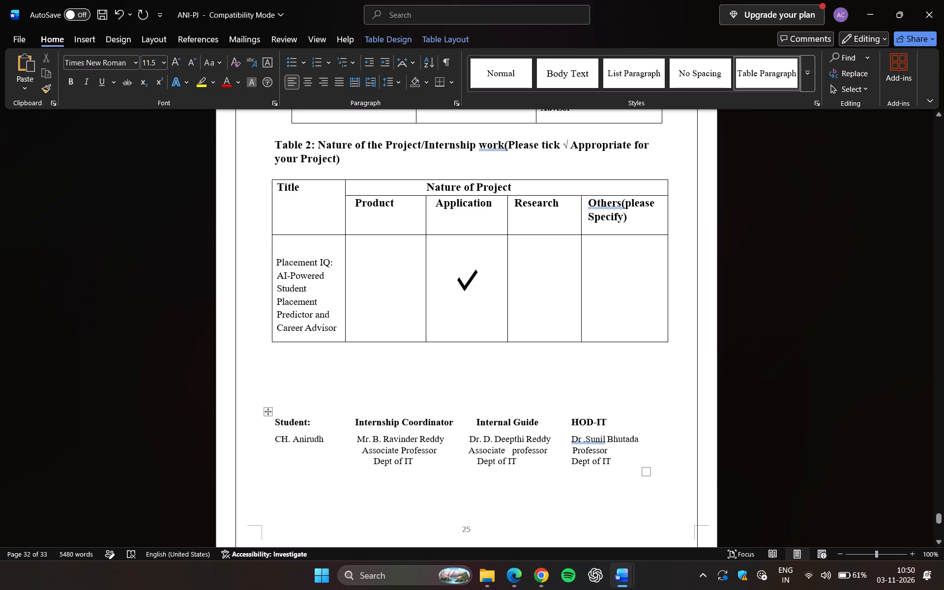
Retype the first word of the Internal Guide's designation as "Assosciate" in front of "professor" and delete the original "Associate".
{"action": "double_click", "coordinate": [515, 452]}
{"action": "left_click", "coordinate": [509, 452]}
{"action": "key", "text": "Left"}
{"action": "key", "text": "e"}
{"action": "key", "text": "Left"}
{"action": "type", "text": "Assosciat"}
{"action": "key", "text": "Left"}
{"action": "key", "text": "Left"}
{"action": "key", "text": "Left"}
{"action": "key", "text": "Left"}
{"action": "key", "text": "Left"}
{"action": "key", "text": "Left"}
{"action": "key", "text": "Left"}
{"action": "key", "text": "Left"}
{"action": "key", "text": "Left"}
{"action": "key", "text": "Left"}
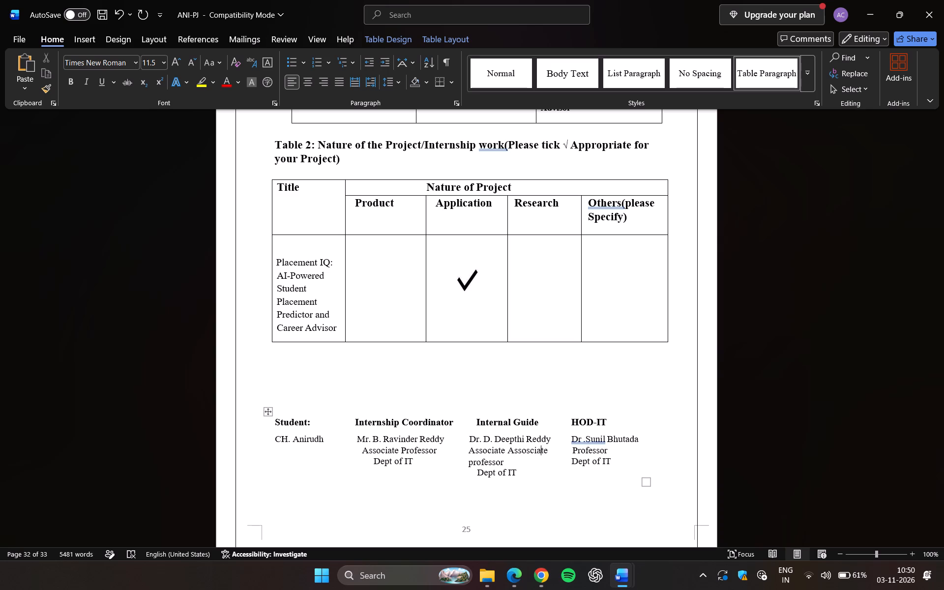
{"action": "key", "text": "BackSpace"}
{"action": "key", "text": "BackSpace"}
{"action": "key", "text": "BackSpace"}
{"action": "key", "text": "BackSpace"}
{"action": "key", "text": "BackSpace"}
{"action": "key", "text": "BackSpace"}
{"action": "key", "text": "BackSpace"}
{"action": "key", "text": "BackSpace"}
{"action": "key", "text": "BackSpace"}
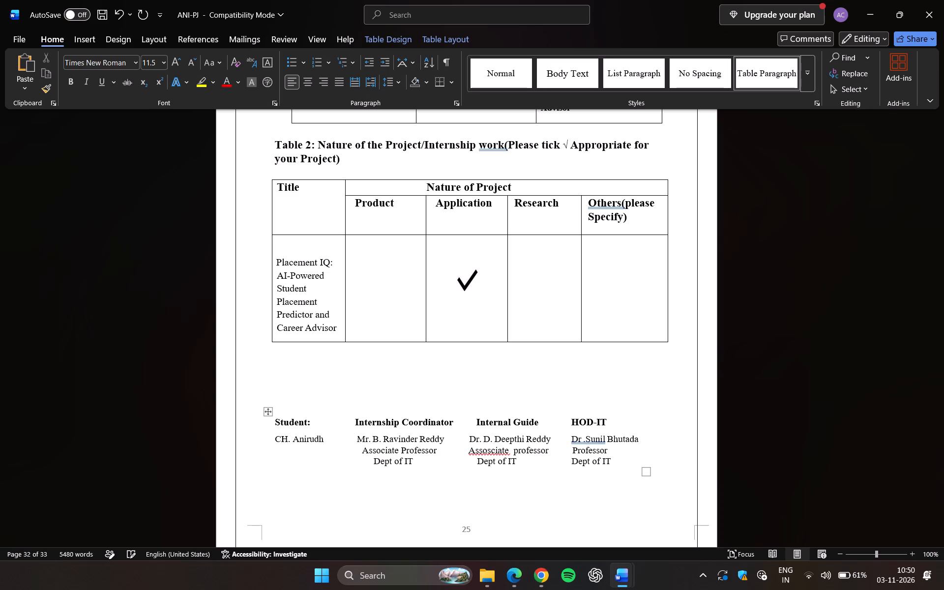
Indent the "Dept of IT" line in the Internal Guide cell further by adding two spaces before it.
{"action": "left_click", "coordinate": [474, 461]}
{"action": "key", "text": "space"}
{"action": "key", "text": "space"}
{"action": "left_click", "coordinate": [526, 480]}
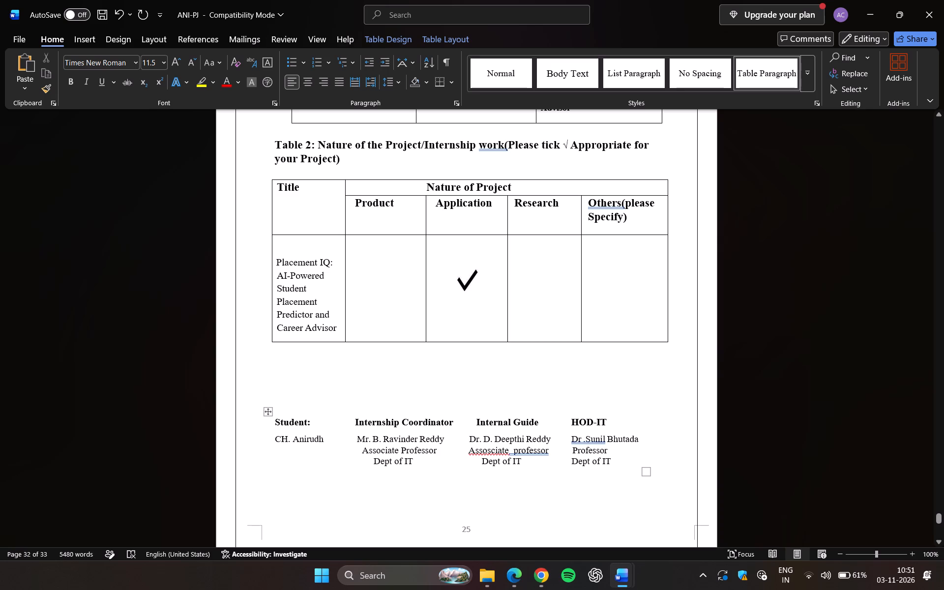
Correct the misspelled "Assosciate" to "Associate" in the Internal Guide cell.
{"action": "left_click", "coordinate": [489, 451]}
{"action": "key", "text": "BackSpace"}
{"action": "left_click", "coordinate": [526, 513]}
Replace the indent before "Associate professor" in the Internal Guide cell of the page 24 signature block with six spaces.
{"action": "scroll", "coordinate": [526, 513], "scroll_direction": "down", "scroll_amount": 1}
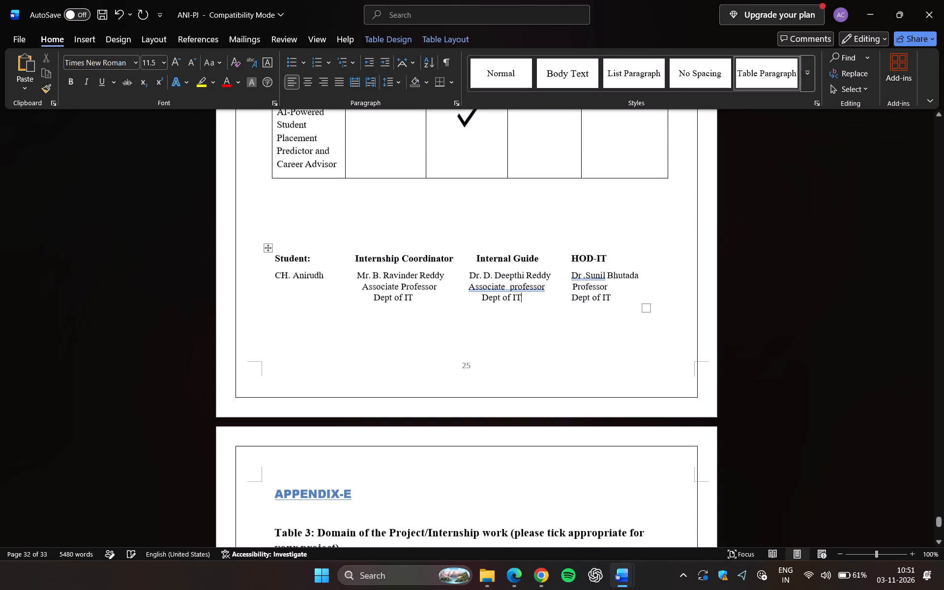
{"action": "scroll", "coordinate": [526, 513], "scroll_direction": "down", "scroll_amount": 5}
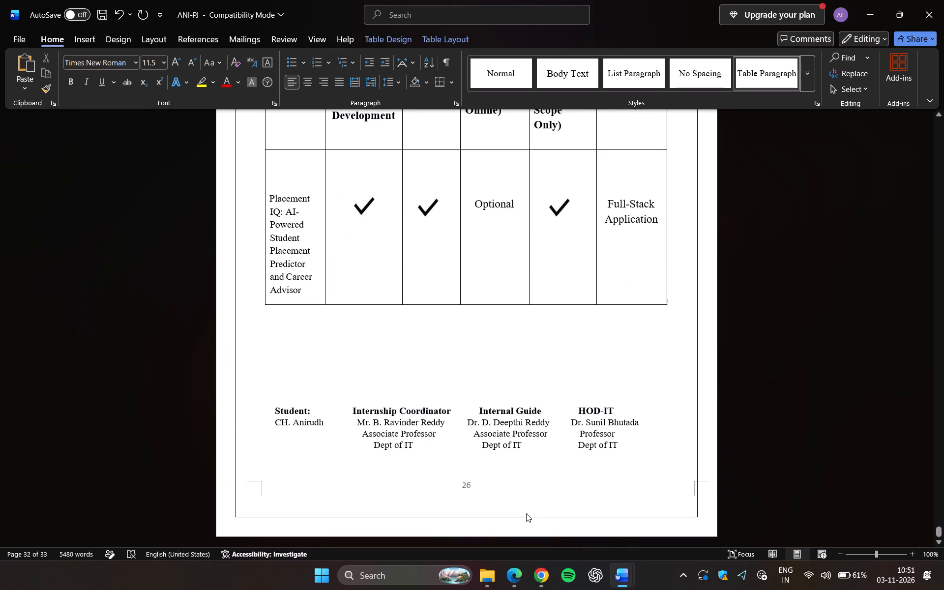
{"action": "scroll", "coordinate": [526, 513], "scroll_direction": "down", "scroll_amount": 3}
{"action": "scroll", "coordinate": [526, 513], "scroll_direction": "up", "scroll_amount": 4}
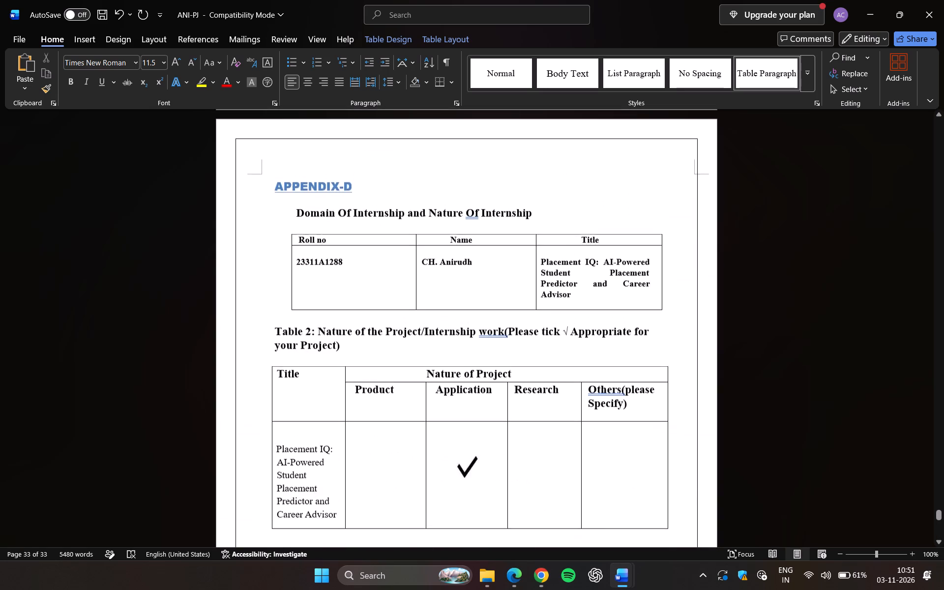
{"action": "scroll", "coordinate": [526, 513], "scroll_direction": "up", "scroll_amount": 1}
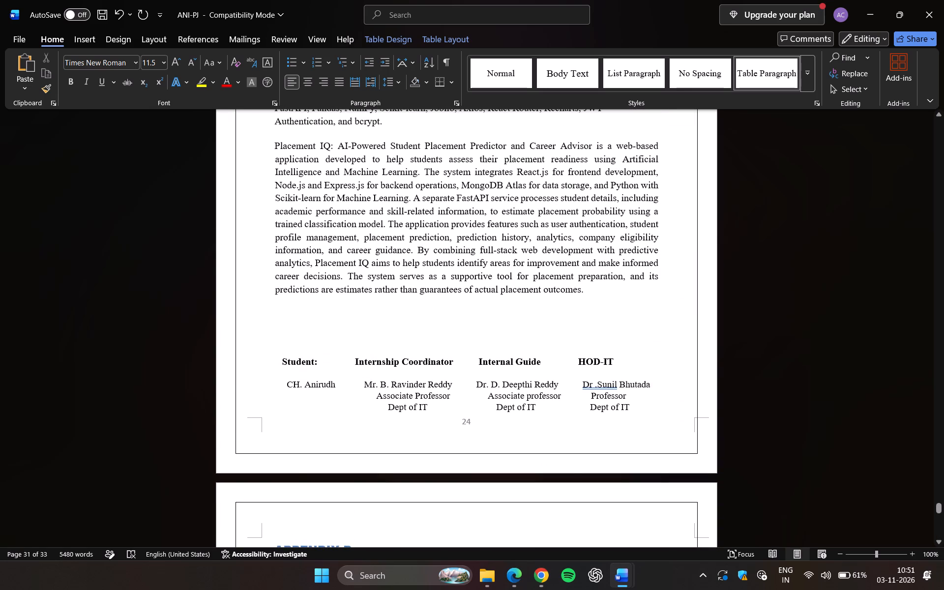
{"action": "left_click", "coordinate": [490, 398]}
{"action": "key", "text": "BackSpace"}
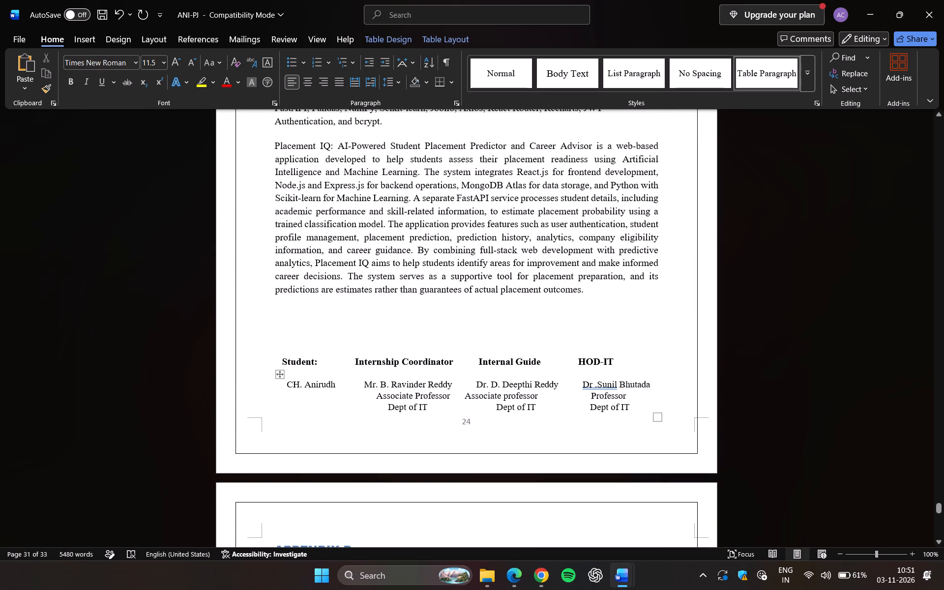
{"action": "key", "text": "space"}
{"action": "key", "text": "space"}
{"action": "key", "text": "space"}
{"action": "key", "text": "space"}
{"action": "key", "text": "space"}
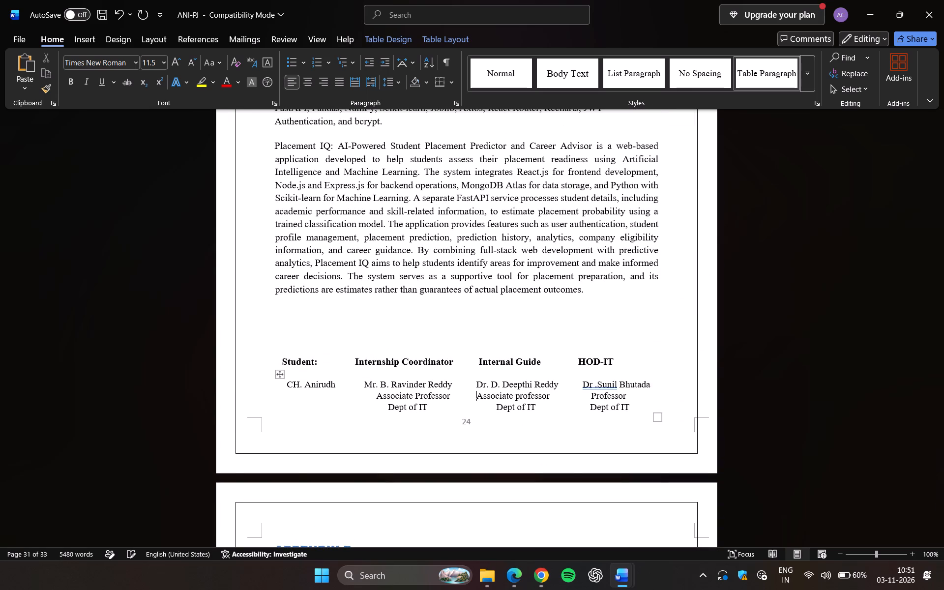
{"action": "key", "text": "space"}
Replace the indent before "Associate Professor" in the Internship Coordinator cell of the page 24 signature block with seven spaces.
{"action": "left_click", "coordinate": [376, 399]}
{"action": "key", "text": "space"}
{"action": "key", "text": "BackSpace"}
{"action": "key", "text": "BackSpace"}
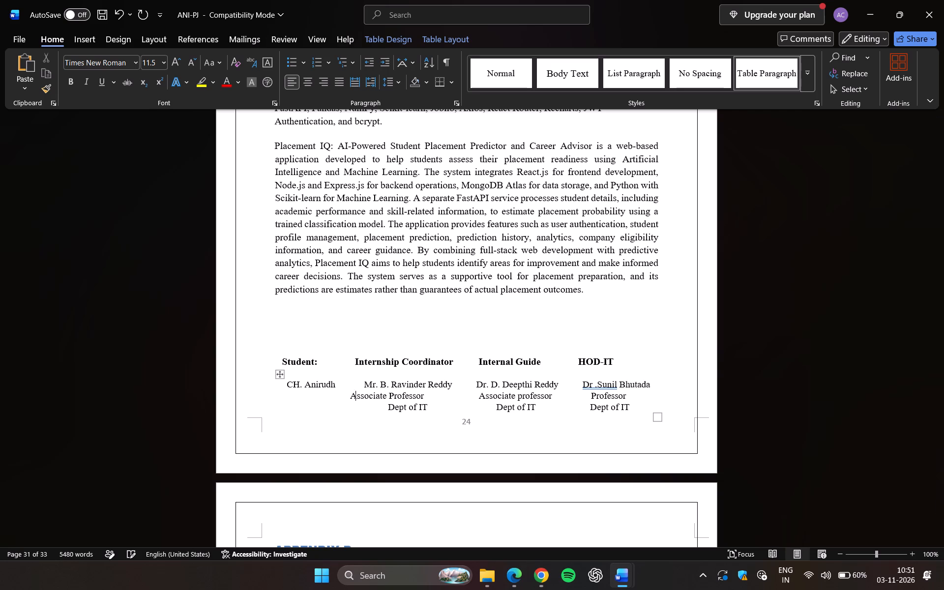
{"action": "key", "text": "space"}
{"action": "key", "text": "space"}
{"action": "key", "text": "space"}
{"action": "key", "text": "space"}
{"action": "key", "text": "space"}
{"action": "key", "text": "space"}
{"action": "key", "text": "space"}
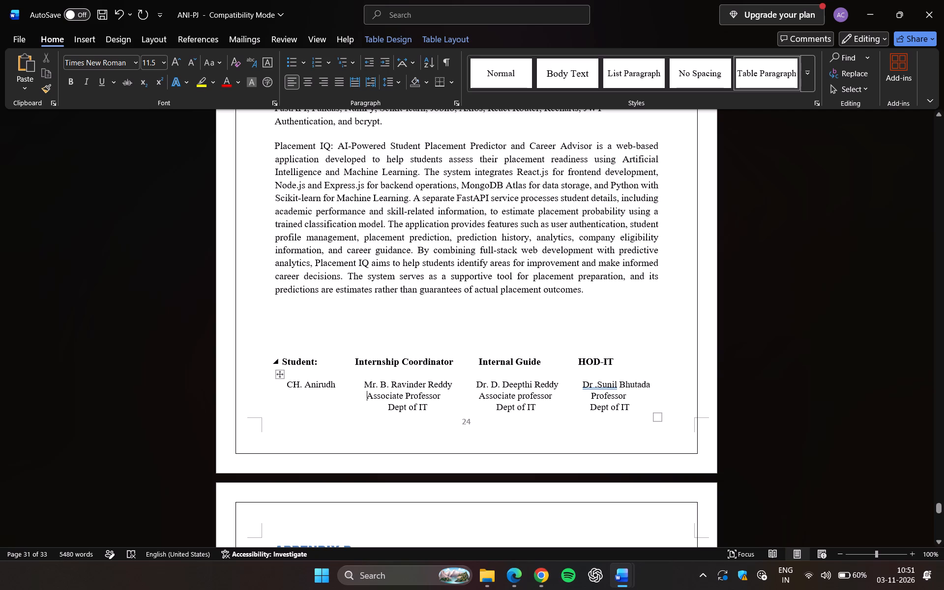
Reduce the indent before "Dept of IT" in the page 24 Internship Coordinator cell so the line sits centred beneath "Associate Professor".
{"action": "left_click", "coordinate": [386, 407]}
{"action": "key", "text": "BackSpace"}
{"action": "key", "text": "space"}
{"action": "key", "text": "space"}
{"action": "key", "text": "space"}
{"action": "key", "text": "space"}
{"action": "key", "text": "space"}
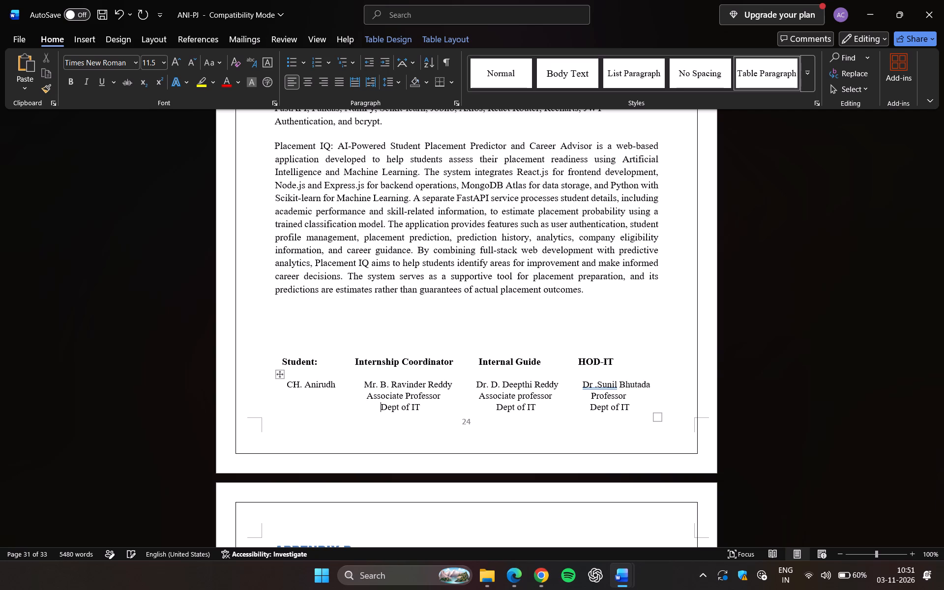
Replace the indent before "Dept of IT" in the page 24 Internal Guide cell with eleven spaces.
{"action": "left_click", "coordinate": [498, 410]}
{"action": "key", "text": "BackSpace"}
{"action": "key", "text": "space"}
{"action": "key", "text": "space"}
{"action": "key", "text": "space"}
{"action": "key", "text": "space"}
{"action": "key", "text": "space"}
{"action": "key", "text": "space"}
{"action": "key", "text": "space"}
{"action": "key", "text": "space"}
{"action": "key", "text": "space"}
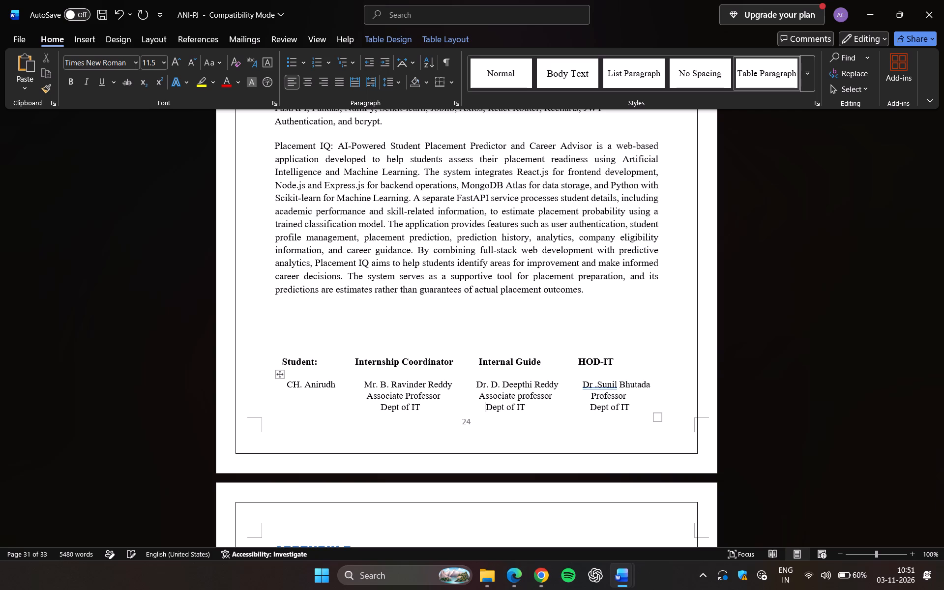
{"action": "key", "text": "space"}
{"action": "key", "text": "space"}
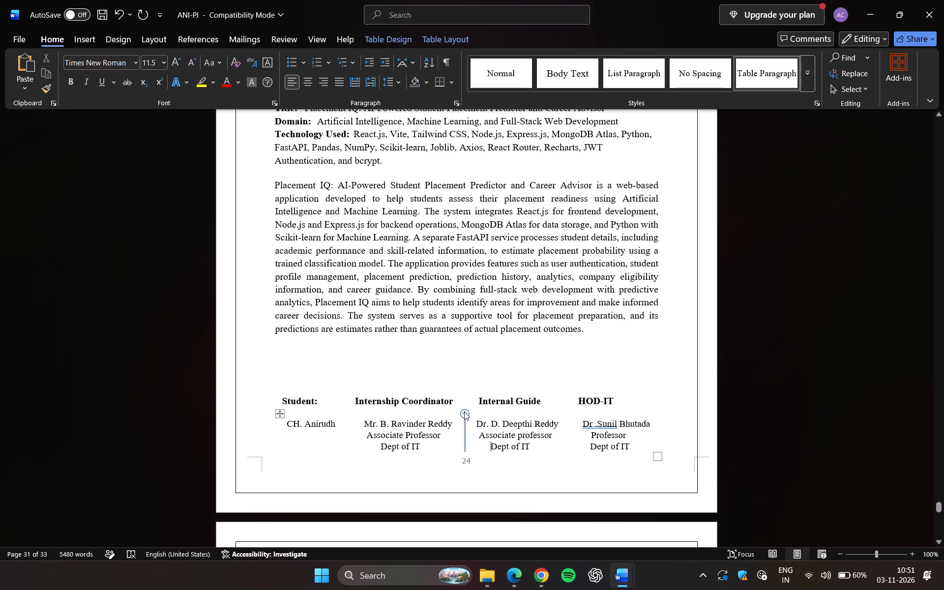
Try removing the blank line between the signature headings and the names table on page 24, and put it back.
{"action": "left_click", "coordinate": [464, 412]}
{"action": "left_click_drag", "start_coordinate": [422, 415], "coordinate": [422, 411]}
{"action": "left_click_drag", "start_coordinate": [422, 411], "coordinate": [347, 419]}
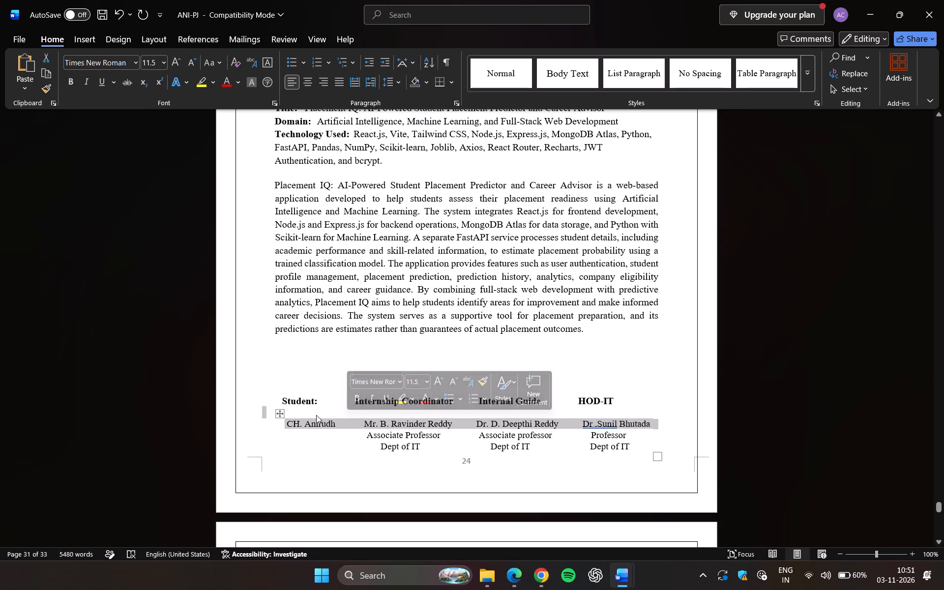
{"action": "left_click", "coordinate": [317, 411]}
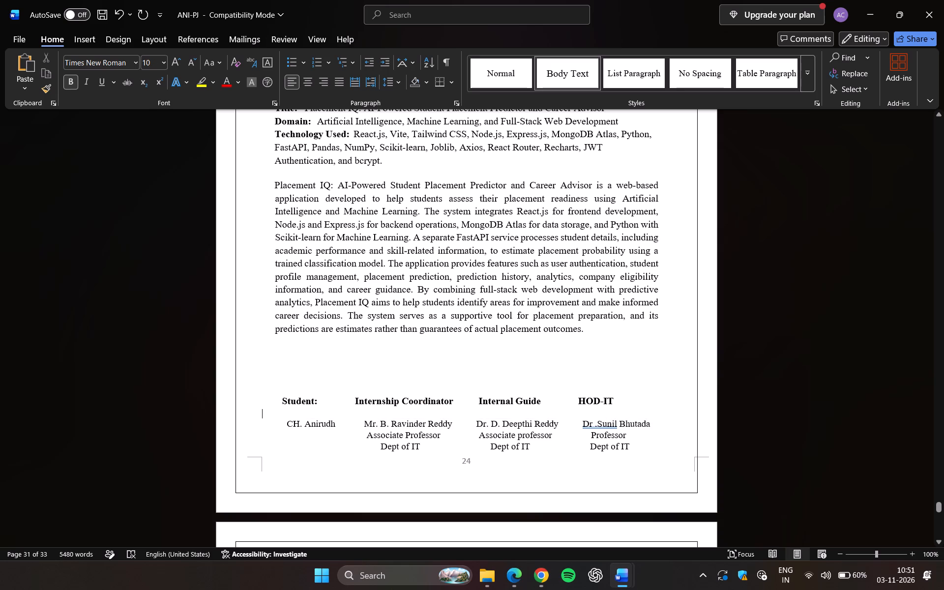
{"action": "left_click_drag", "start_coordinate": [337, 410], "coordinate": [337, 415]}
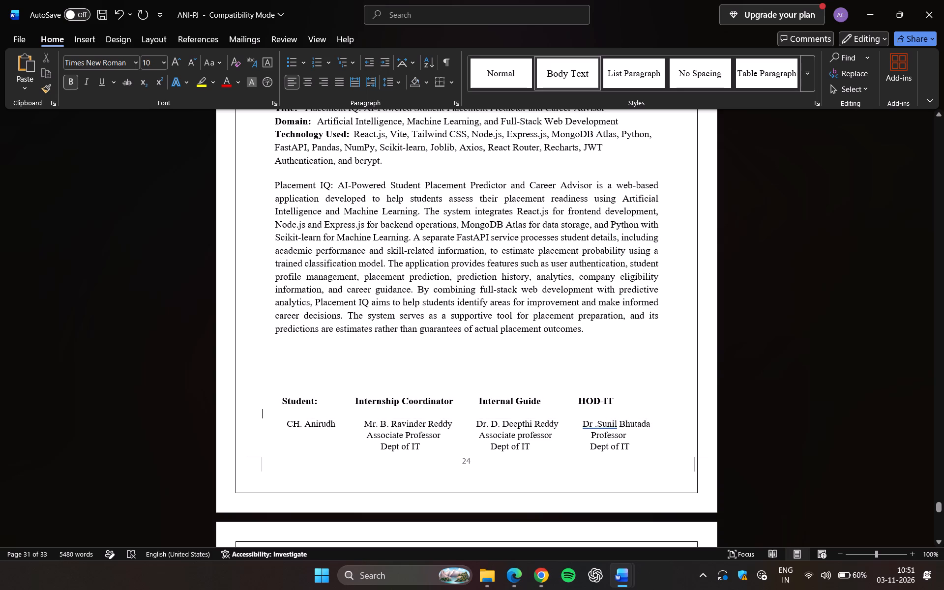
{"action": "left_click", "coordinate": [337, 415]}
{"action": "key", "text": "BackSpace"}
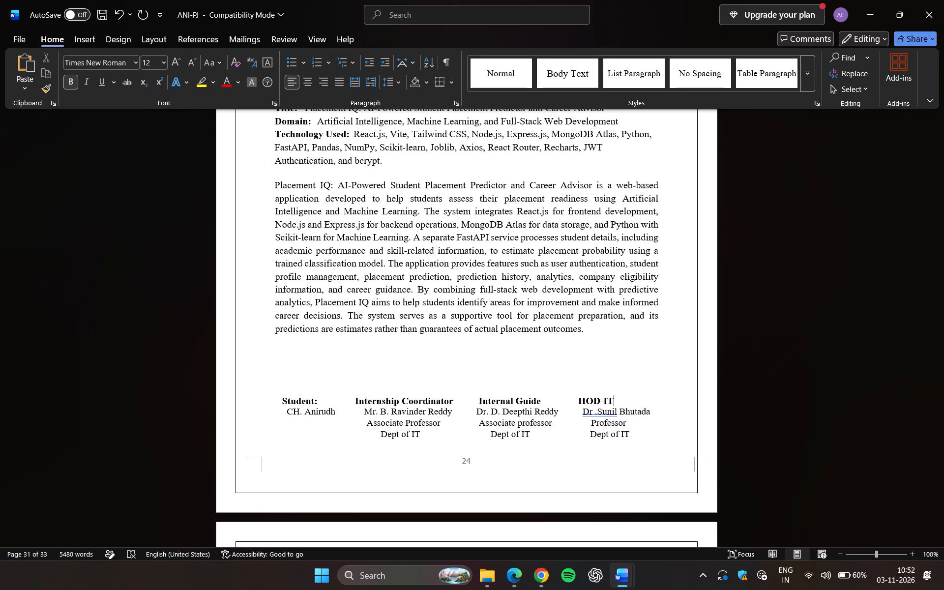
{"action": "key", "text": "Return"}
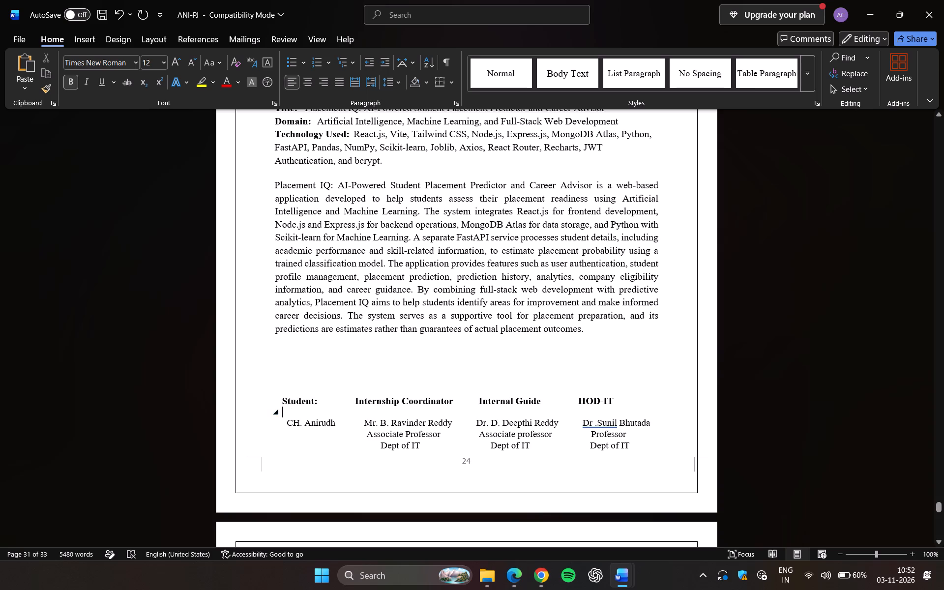
Delete the leading space before the student's name in the page 24 signature block.
{"action": "left_click", "coordinate": [284, 425]}
{"action": "left_click", "coordinate": [288, 424]}
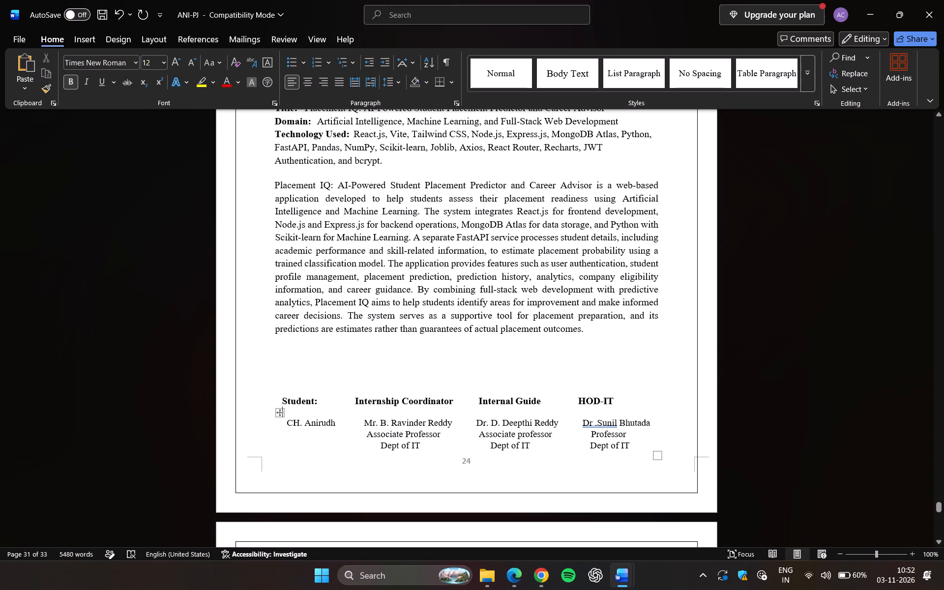
{"action": "key", "text": "BackSpace"}
{"action": "key", "text": "BackSpace"}
{"action": "key", "text": "BackSpace"}
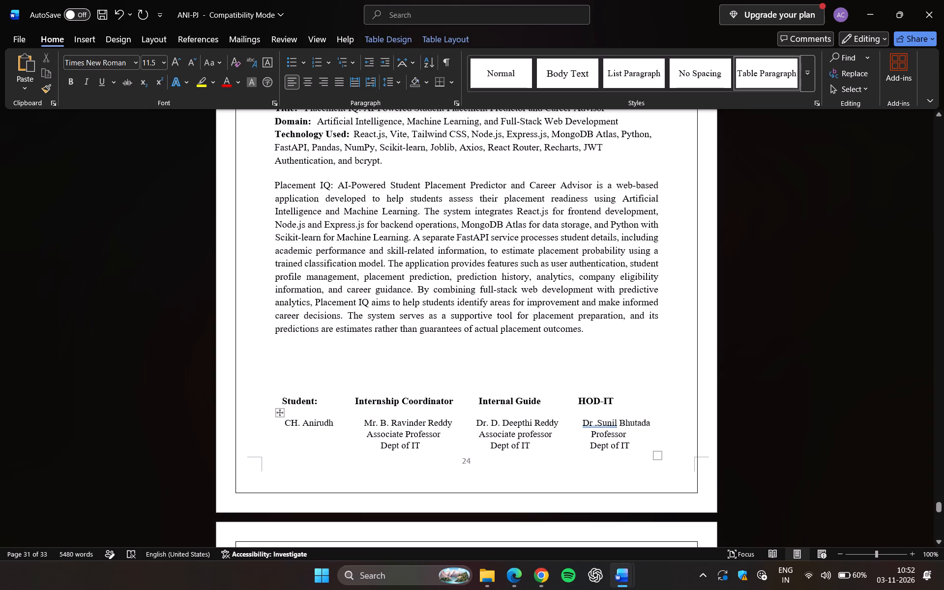
{"action": "key", "text": "BackSpace"}
{"action": "key", "text": "BackSpace"}
{"action": "key", "text": "BackSpace"}
{"action": "key", "text": "BackSpace"}
{"action": "key", "text": "BackSpace"}
{"action": "key", "text": "BackSpace"}
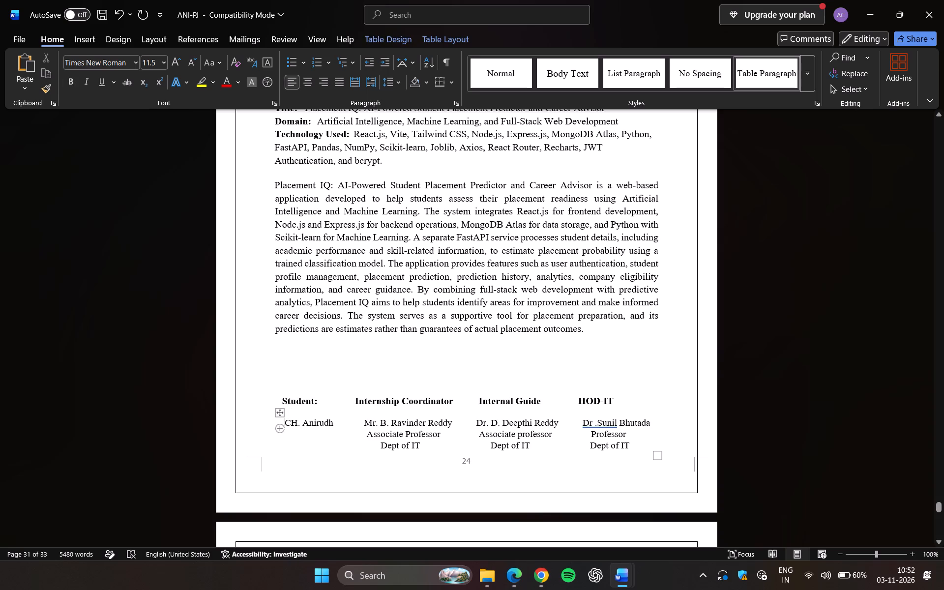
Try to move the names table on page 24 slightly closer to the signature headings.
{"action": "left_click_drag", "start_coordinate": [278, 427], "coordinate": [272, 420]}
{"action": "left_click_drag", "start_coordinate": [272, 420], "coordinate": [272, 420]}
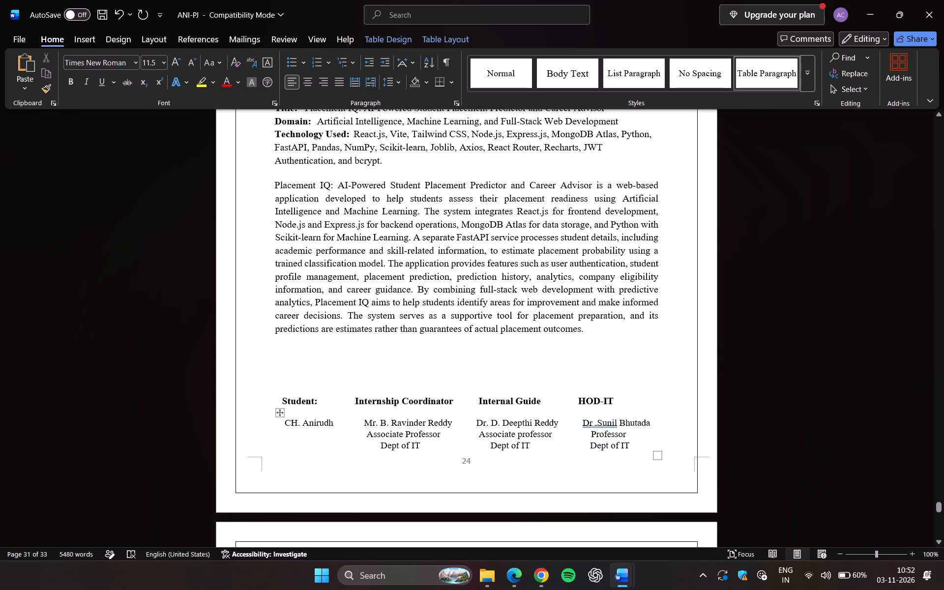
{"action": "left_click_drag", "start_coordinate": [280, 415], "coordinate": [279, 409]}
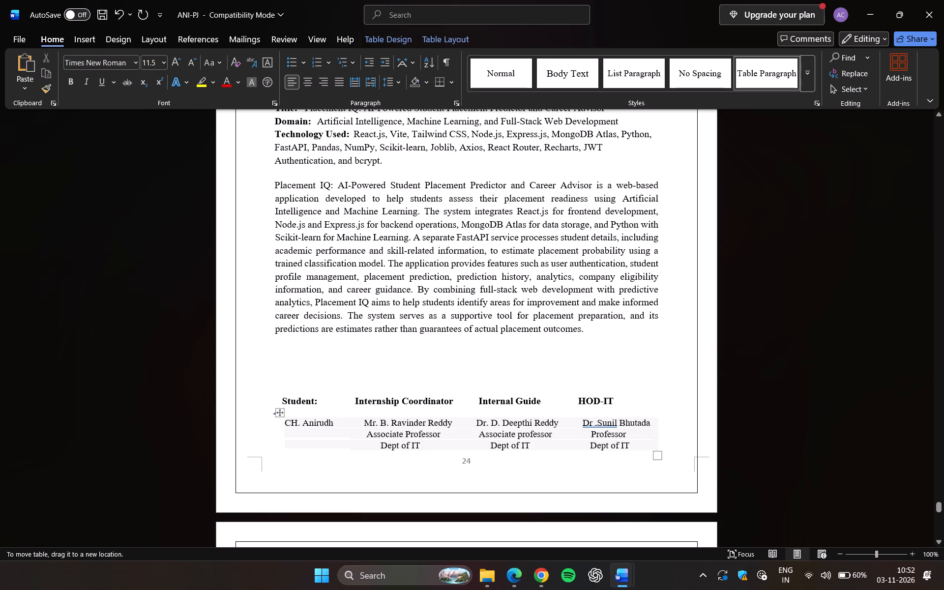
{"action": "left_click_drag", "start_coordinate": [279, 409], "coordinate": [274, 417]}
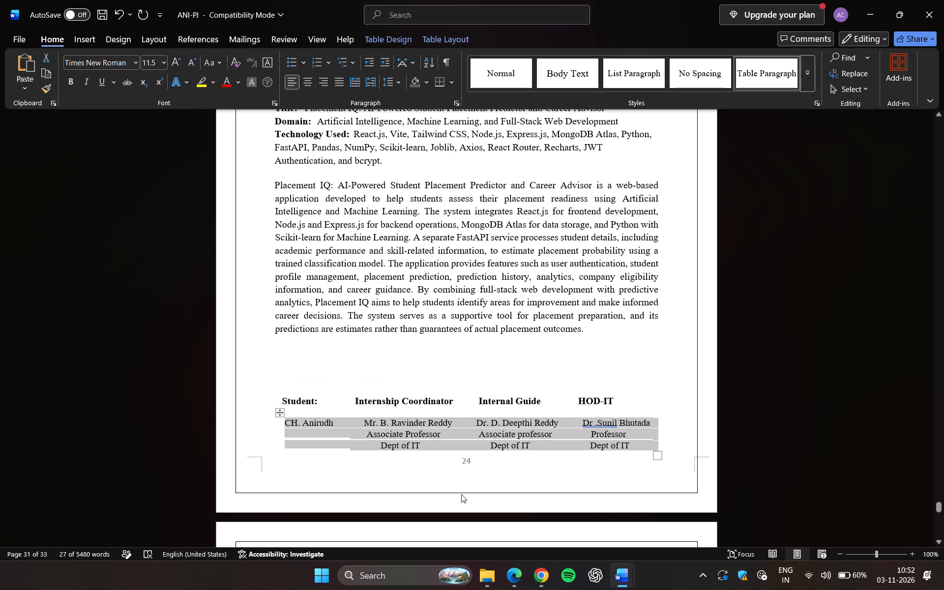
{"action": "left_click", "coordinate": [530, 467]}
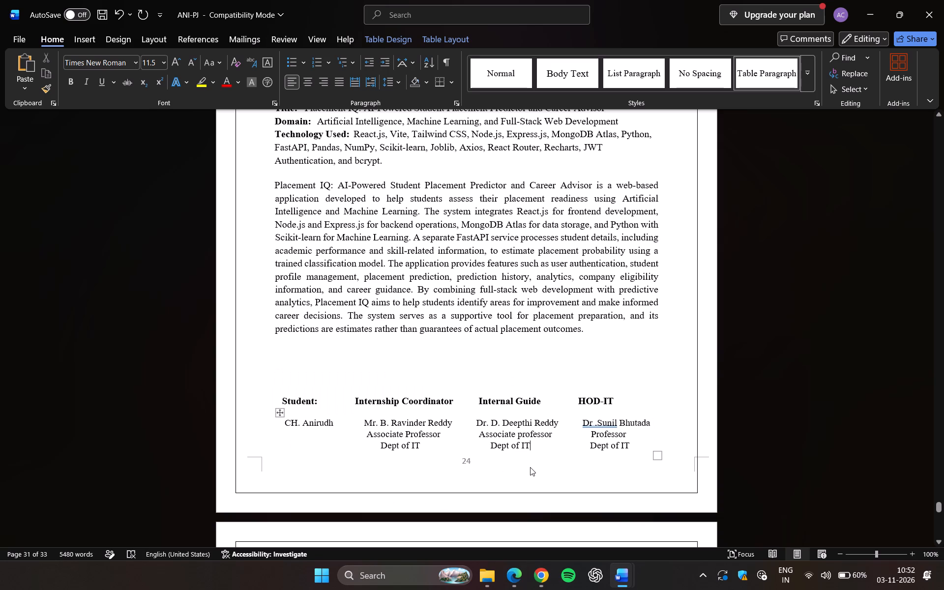
Add one space before the Internal Guide's name in the page 26 signature block under Table 3.
{"action": "scroll", "coordinate": [530, 467], "scroll_direction": "down", "scroll_amount": 5}
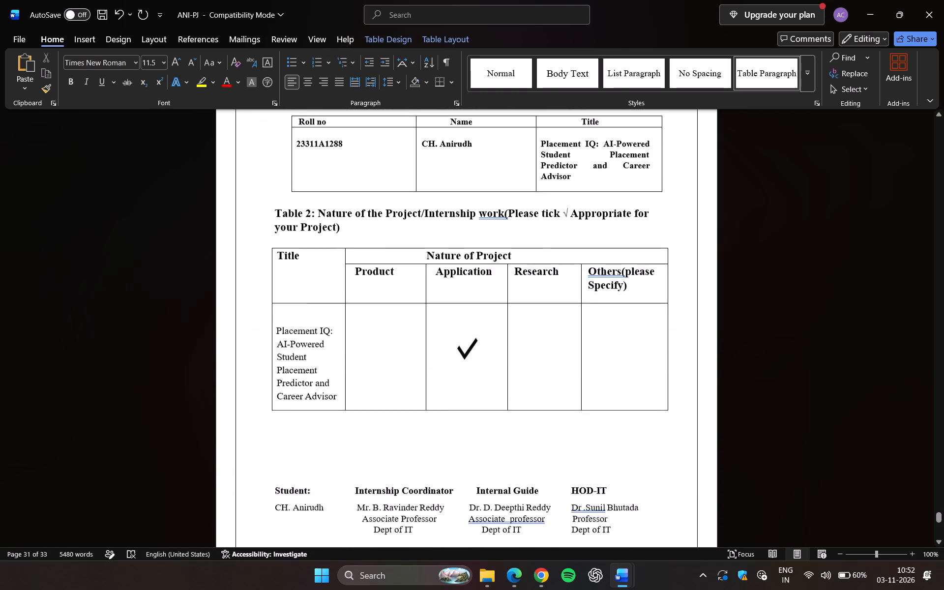
{"action": "scroll", "coordinate": [530, 467], "scroll_direction": "up", "scroll_amount": 4}
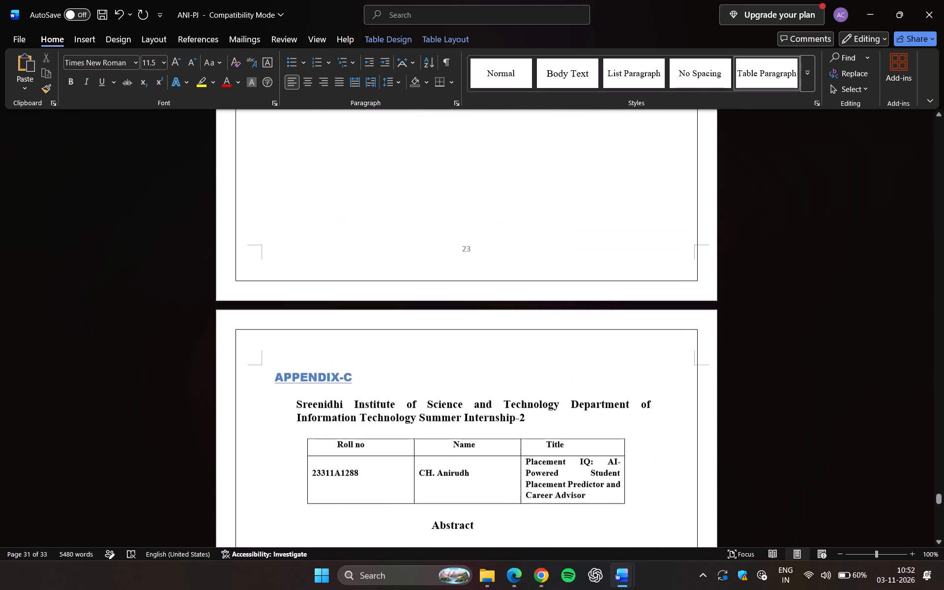
{"action": "scroll", "coordinate": [530, 467], "scroll_direction": "up", "scroll_amount": 7}
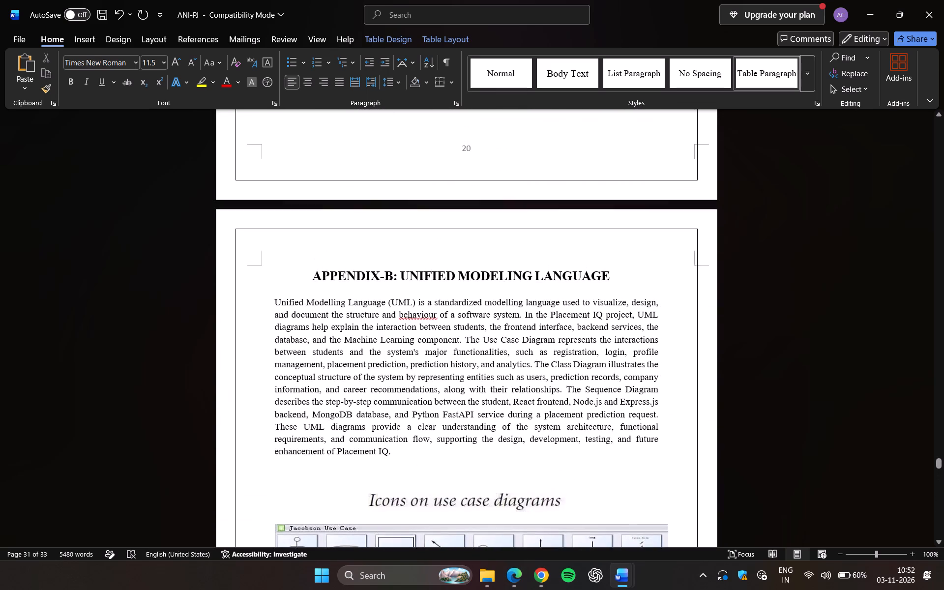
{"action": "scroll", "coordinate": [530, 467], "scroll_direction": "down", "scroll_amount": 13}
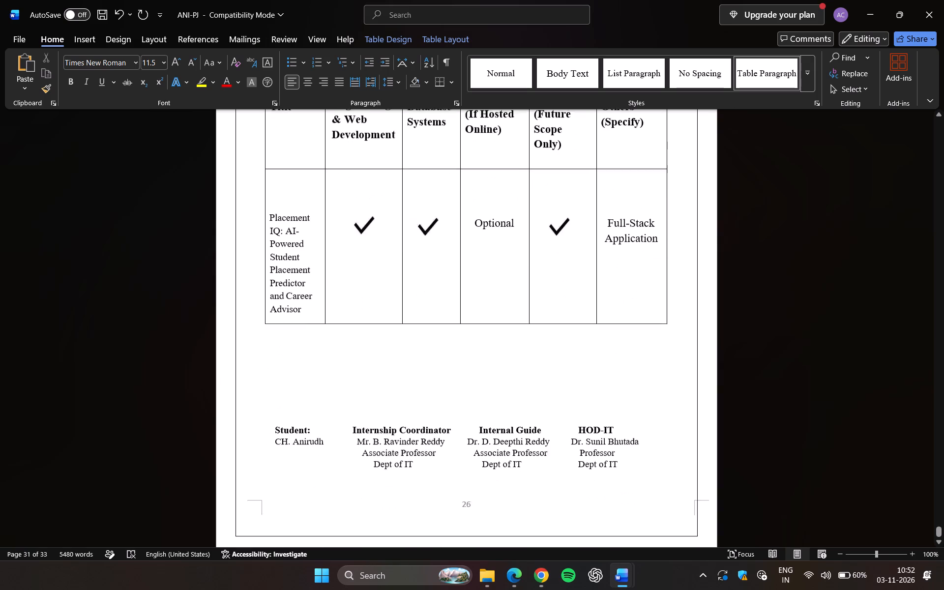
{"action": "scroll", "coordinate": [530, 467], "scroll_direction": "down", "scroll_amount": 2}
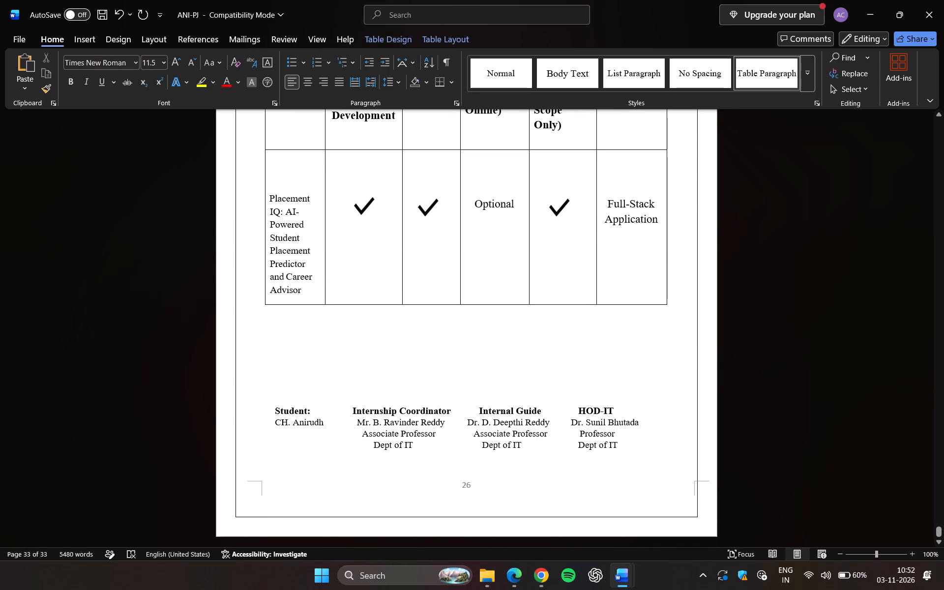
{"action": "left_click", "coordinate": [469, 425]}
{"action": "key", "text": "space"}
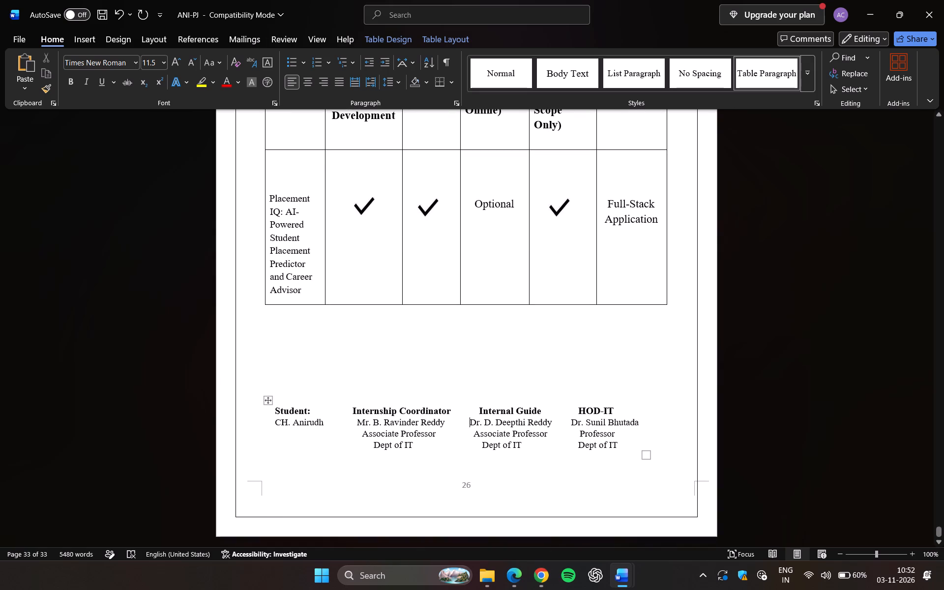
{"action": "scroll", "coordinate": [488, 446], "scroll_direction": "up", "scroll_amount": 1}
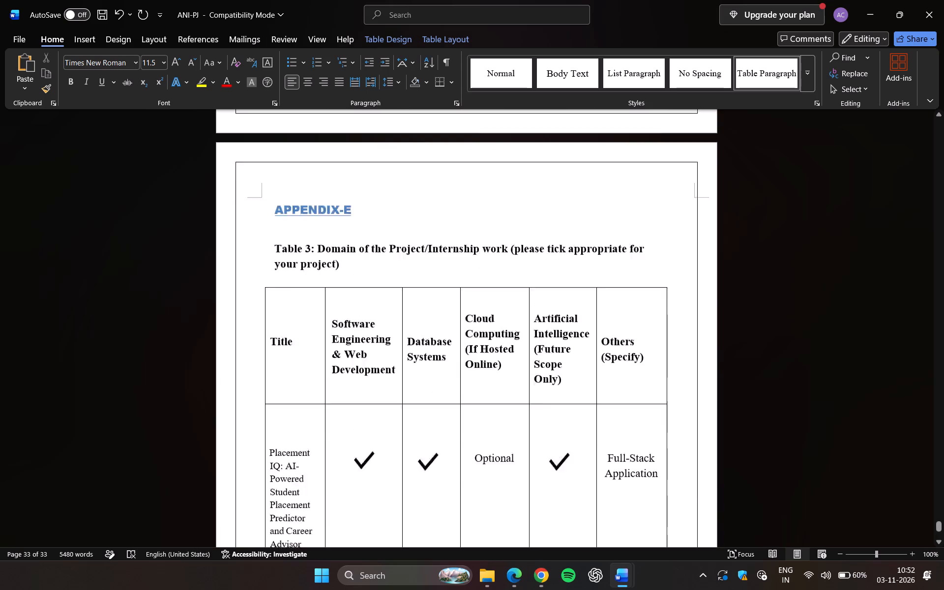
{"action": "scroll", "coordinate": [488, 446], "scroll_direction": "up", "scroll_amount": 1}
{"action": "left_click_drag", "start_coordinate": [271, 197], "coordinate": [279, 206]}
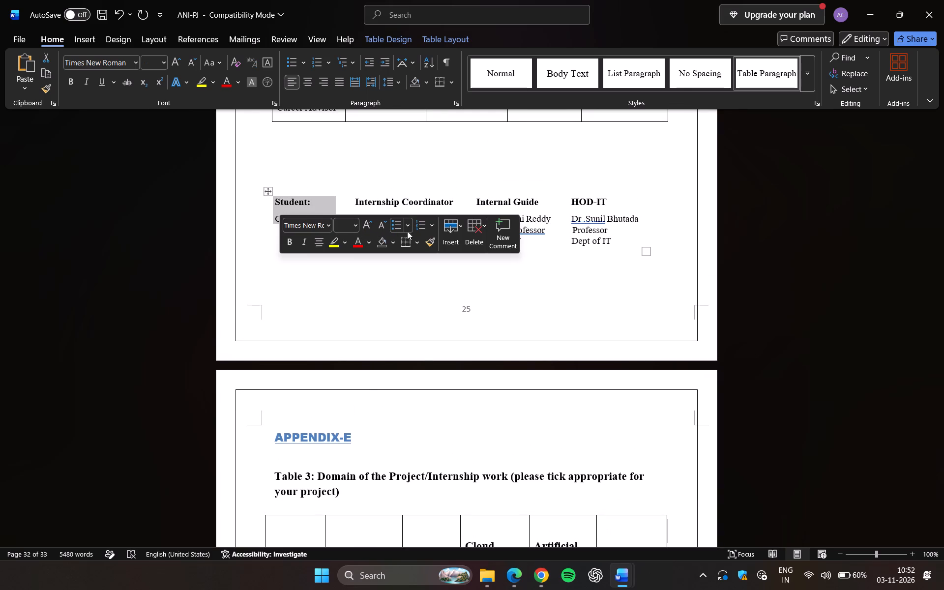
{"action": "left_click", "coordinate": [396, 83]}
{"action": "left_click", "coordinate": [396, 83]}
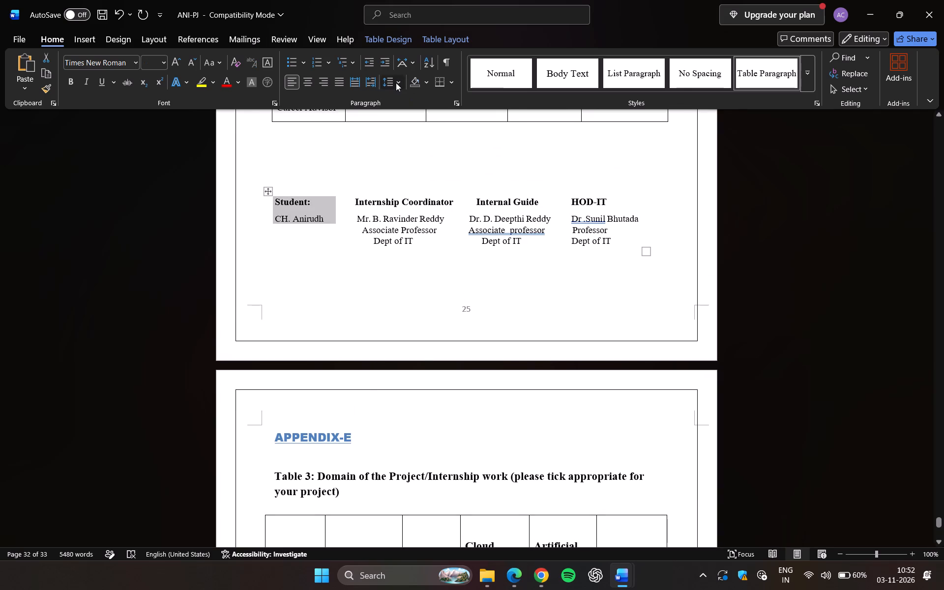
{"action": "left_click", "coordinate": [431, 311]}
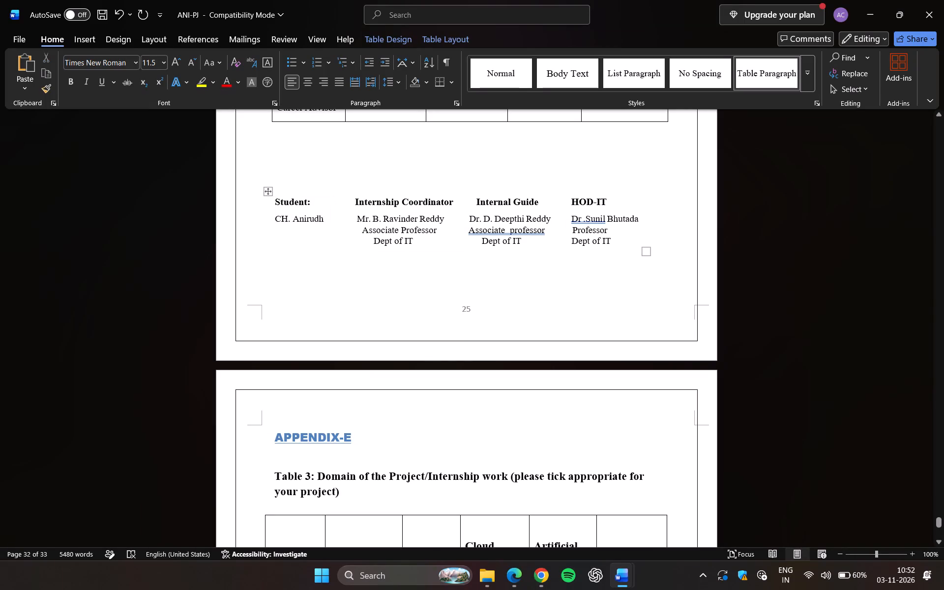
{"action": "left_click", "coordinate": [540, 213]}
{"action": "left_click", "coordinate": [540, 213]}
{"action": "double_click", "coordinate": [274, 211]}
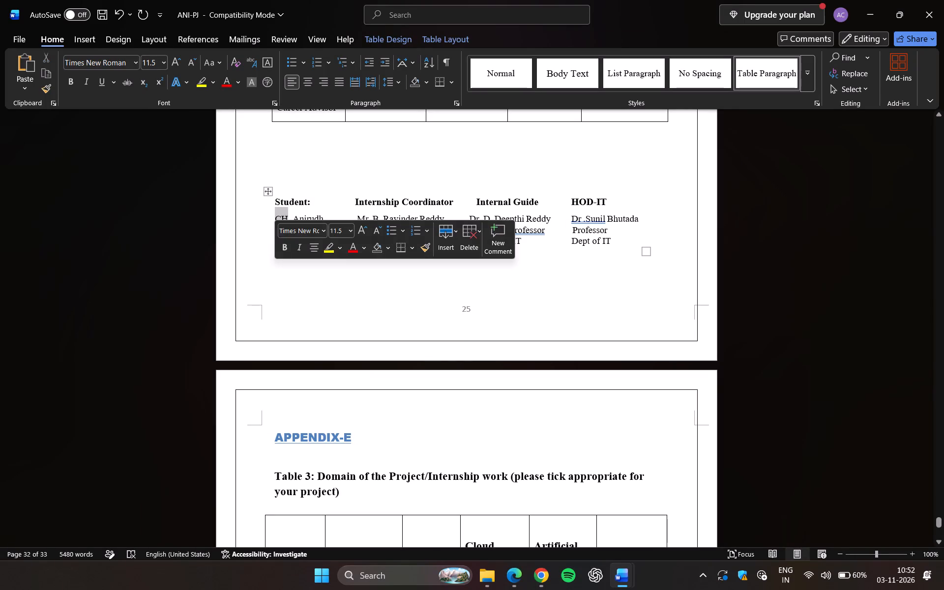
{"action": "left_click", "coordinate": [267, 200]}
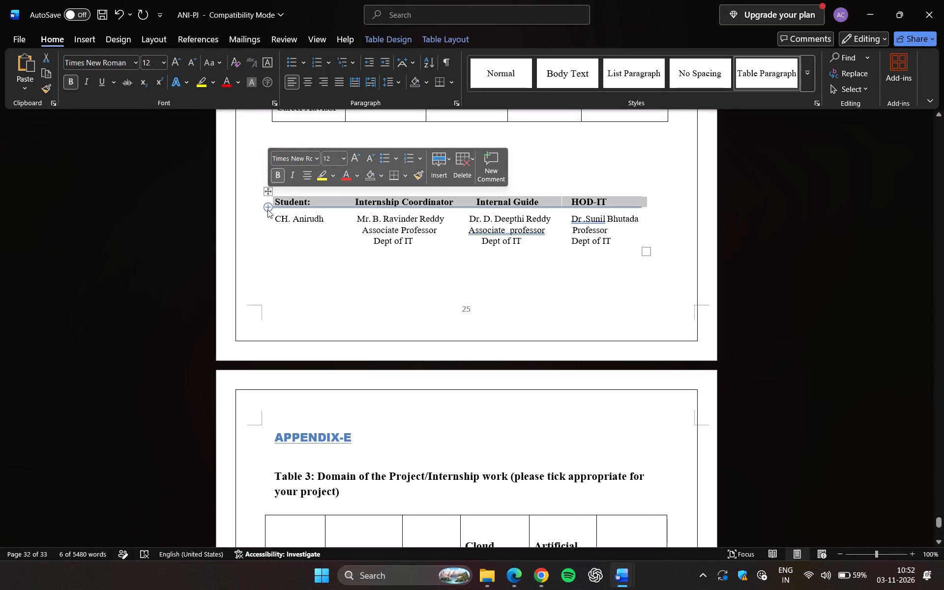
Slightly widen the gap between the signature headings and the names row under Table 3 on page 26.
{"action": "scroll", "coordinate": [355, 419], "scroll_direction": "down", "scroll_amount": 3}
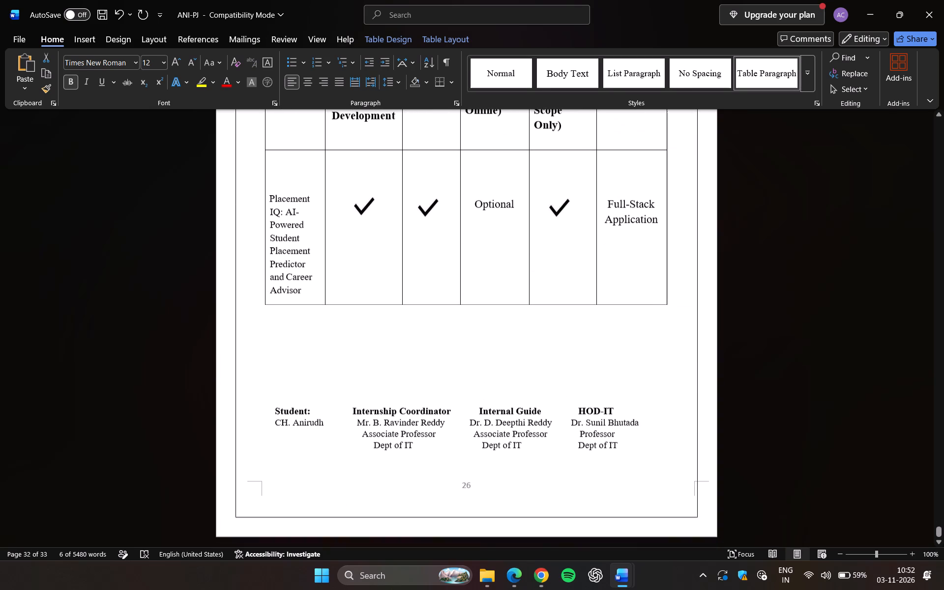
{"action": "left_click_drag", "start_coordinate": [276, 417], "coordinate": [274, 421]}
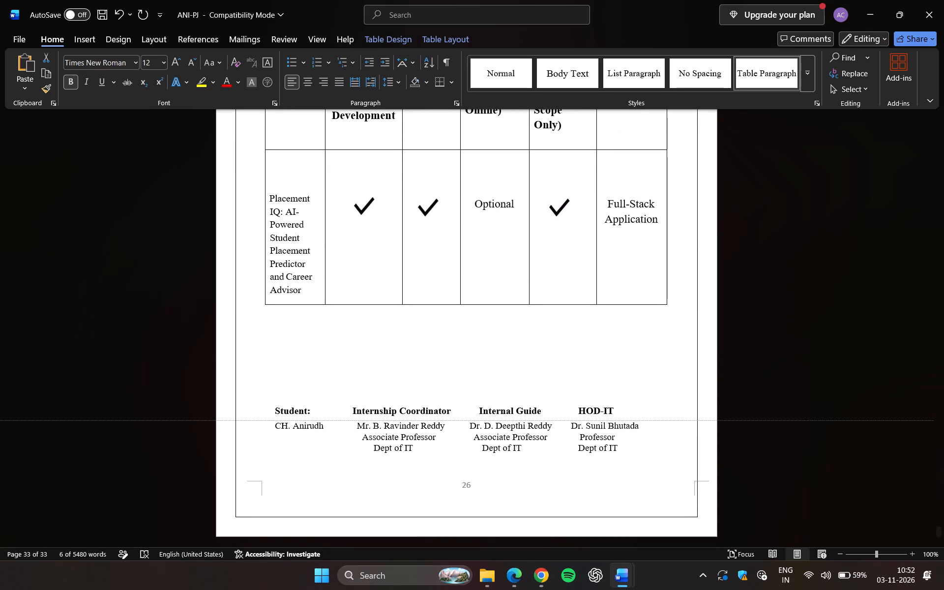
{"action": "left_click_drag", "start_coordinate": [274, 421], "coordinate": [270, 426]}
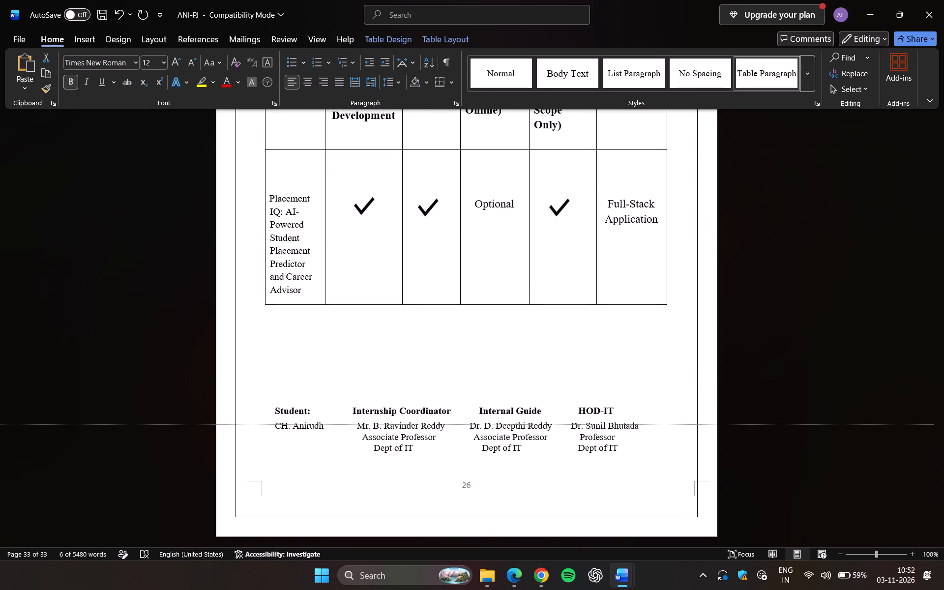
{"action": "left_click_drag", "start_coordinate": [270, 426], "coordinate": [270, 420]}
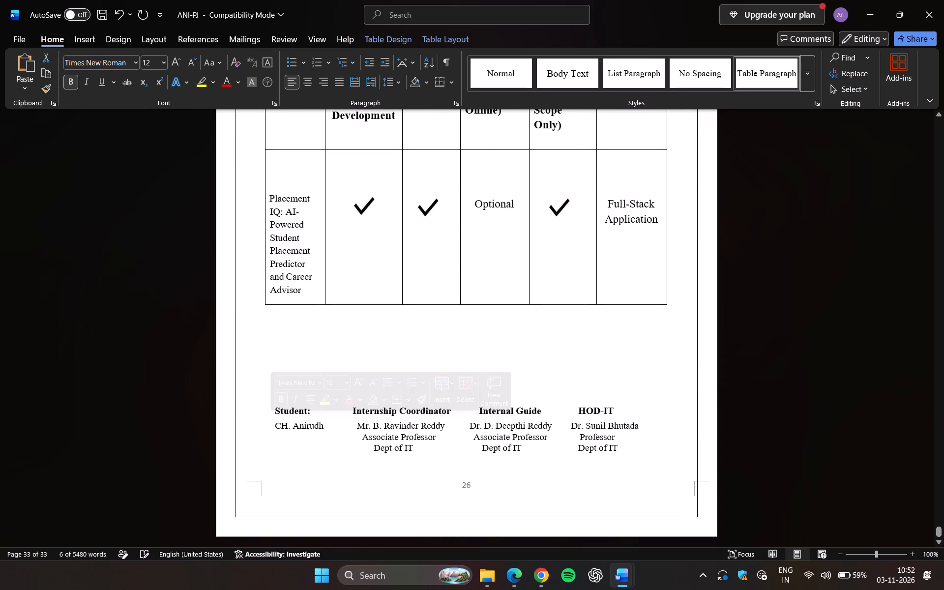
{"action": "left_click", "coordinate": [284, 475]}
Increase the spacing between the signature headings and the names row under Table 2 on page 25, using page 24's block as reference.
{"action": "scroll", "coordinate": [284, 475], "scroll_direction": "up", "scroll_amount": 4}
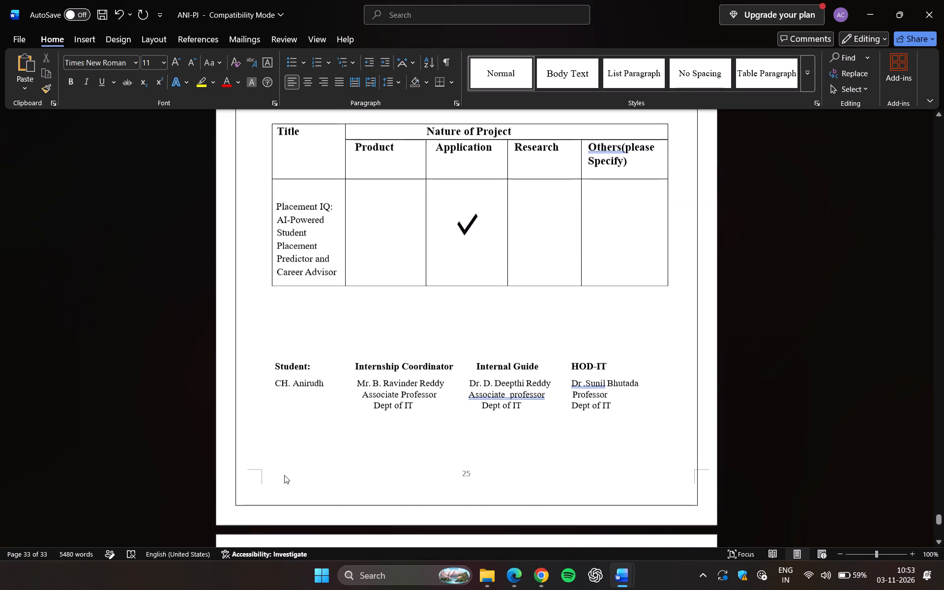
{"action": "left_click", "coordinate": [276, 371]}
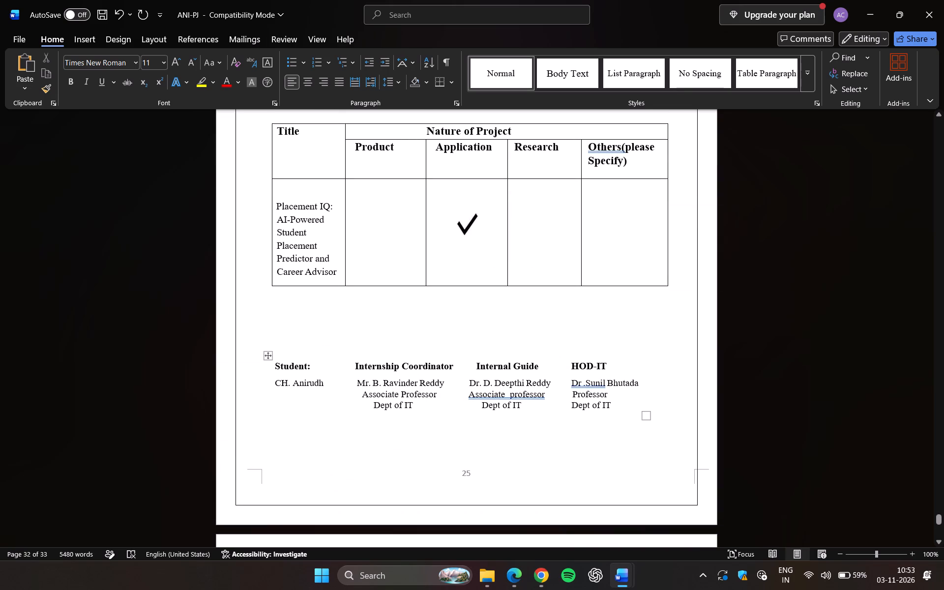
{"action": "left_click", "coordinate": [276, 373]}
{"action": "left_click", "coordinate": [280, 371]}
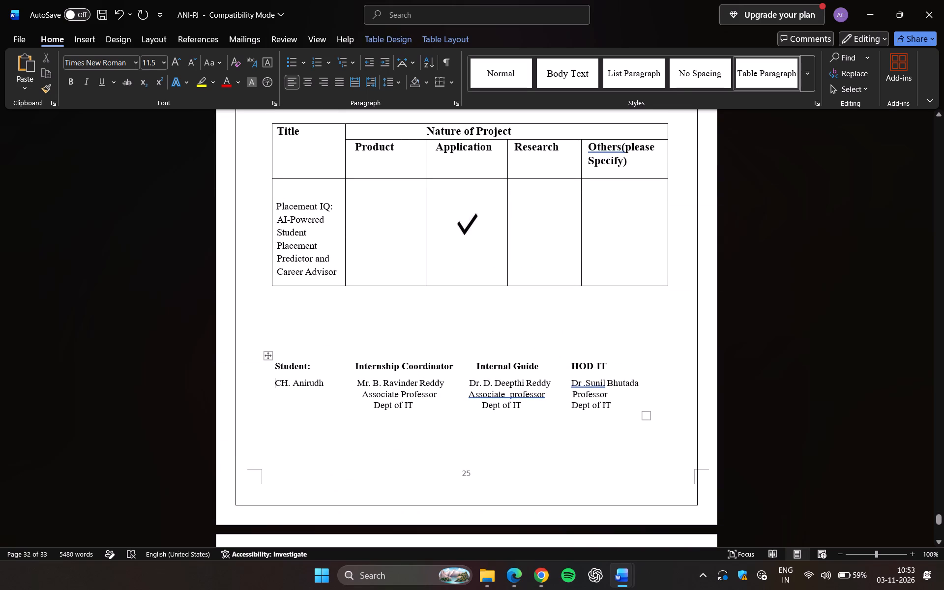
{"action": "left_click", "coordinate": [278, 373]}
{"action": "scroll", "coordinate": [285, 362], "scroll_direction": "up", "scroll_amount": 3}
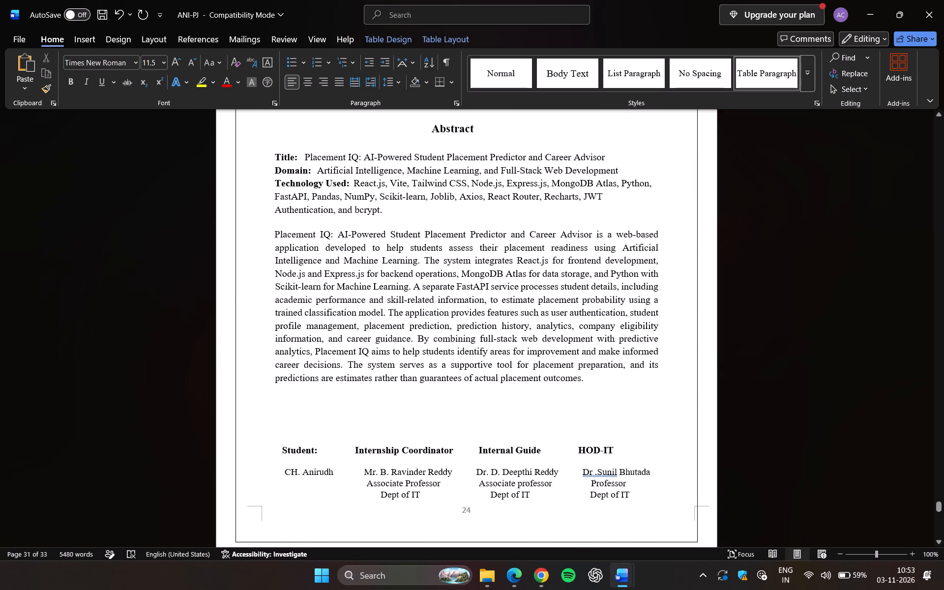
{"action": "scroll", "coordinate": [290, 483], "scroll_direction": "down", "scroll_amount": 3}
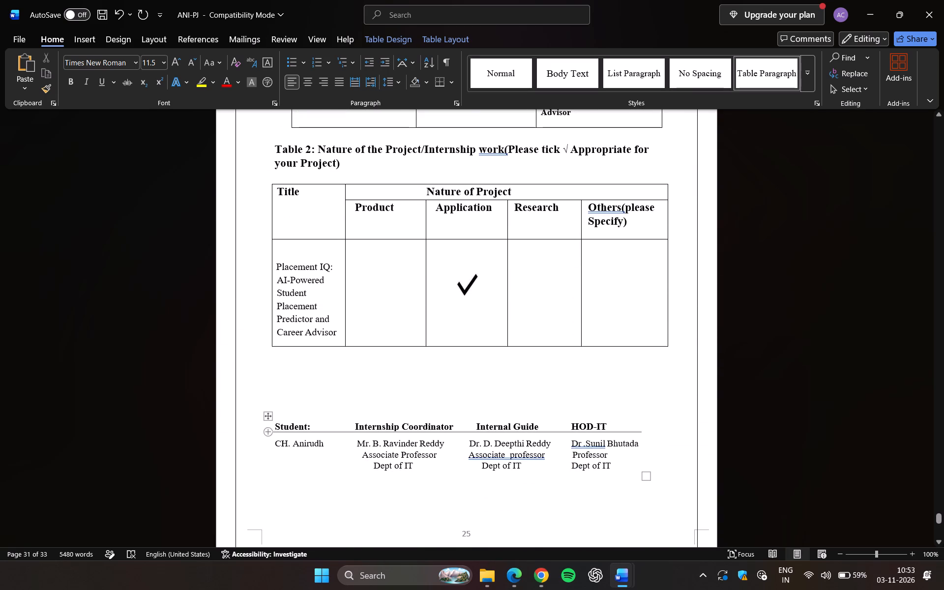
{"action": "left_click_drag", "start_coordinate": [269, 433], "coordinate": [268, 438]}
{"action": "left_click_drag", "start_coordinate": [268, 438], "coordinate": [292, 432]}
{"action": "left_click", "coordinate": [292, 432]}
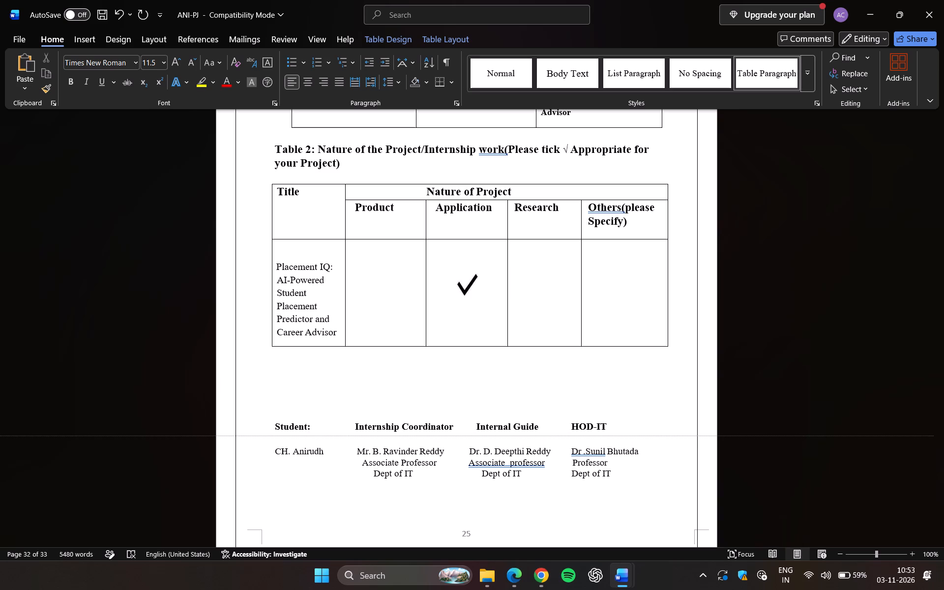
Widen the gap between the signature headings and the names row on page 26 a little further.
{"action": "scroll", "coordinate": [303, 483], "scroll_direction": "down", "scroll_amount": 3}
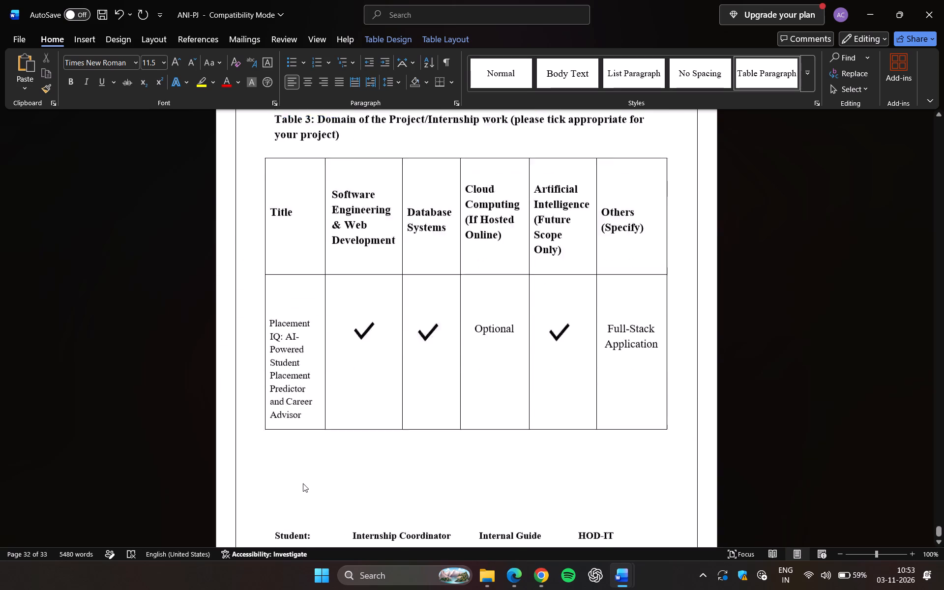
{"action": "scroll", "coordinate": [303, 483], "scroll_direction": "down", "scroll_amount": 2}
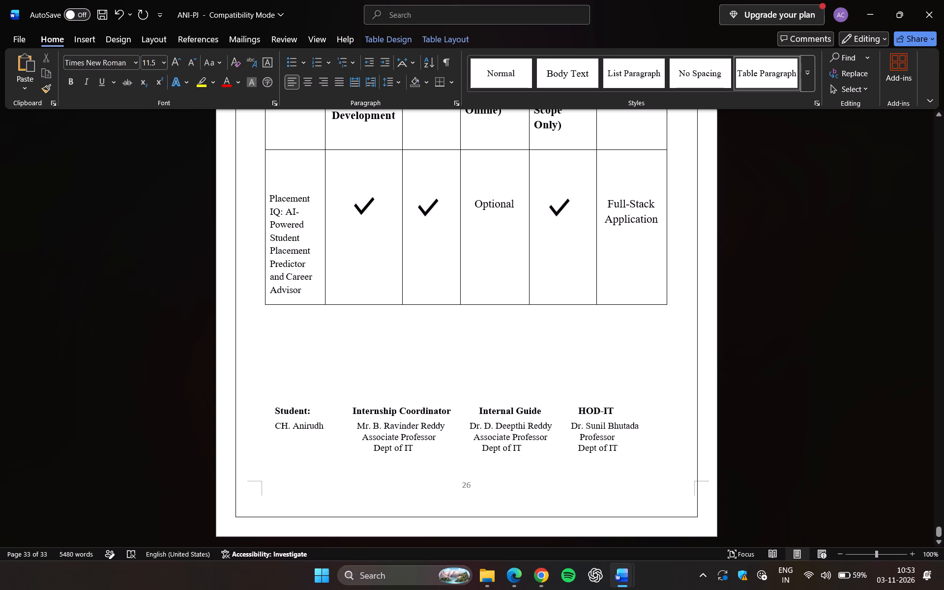
{"action": "left_click", "coordinate": [304, 421]}
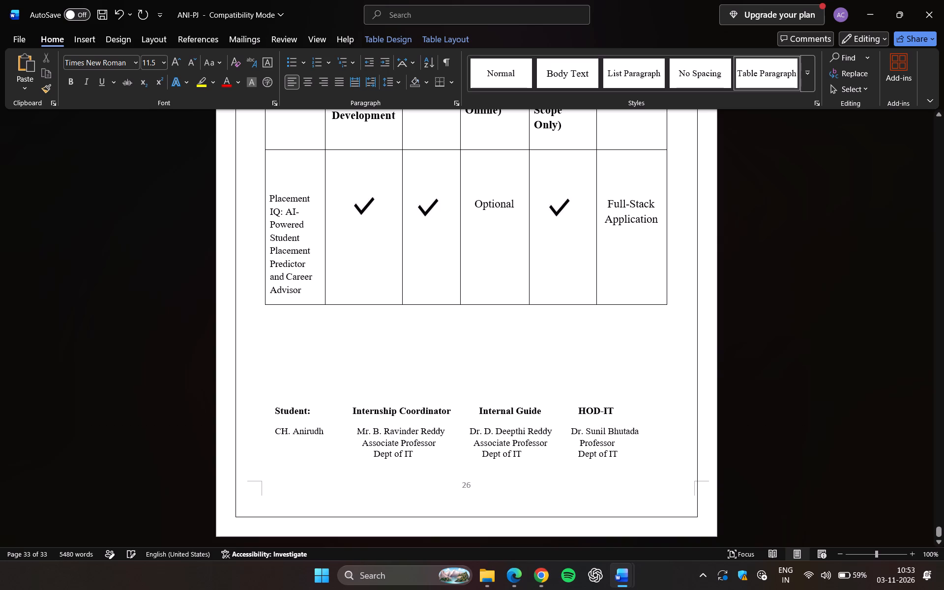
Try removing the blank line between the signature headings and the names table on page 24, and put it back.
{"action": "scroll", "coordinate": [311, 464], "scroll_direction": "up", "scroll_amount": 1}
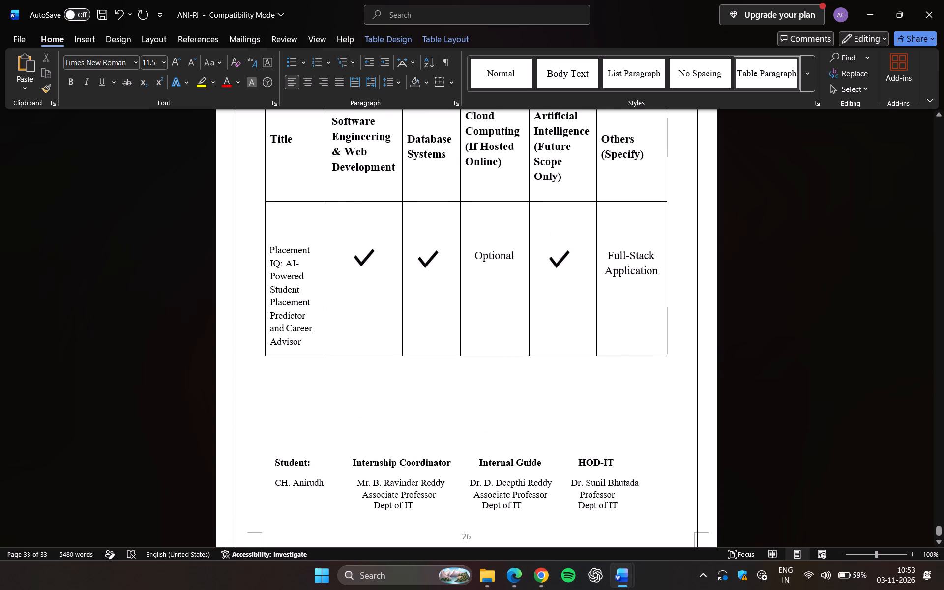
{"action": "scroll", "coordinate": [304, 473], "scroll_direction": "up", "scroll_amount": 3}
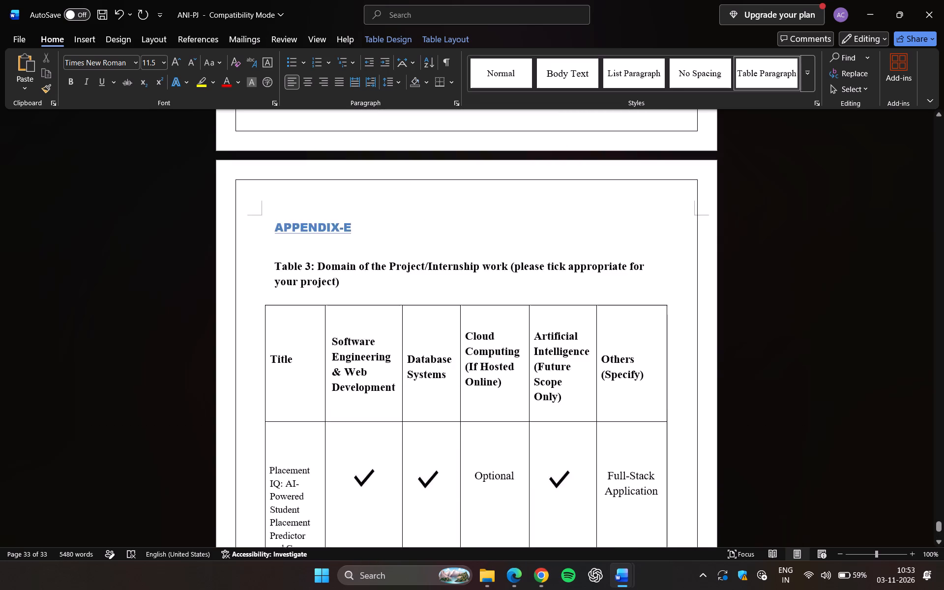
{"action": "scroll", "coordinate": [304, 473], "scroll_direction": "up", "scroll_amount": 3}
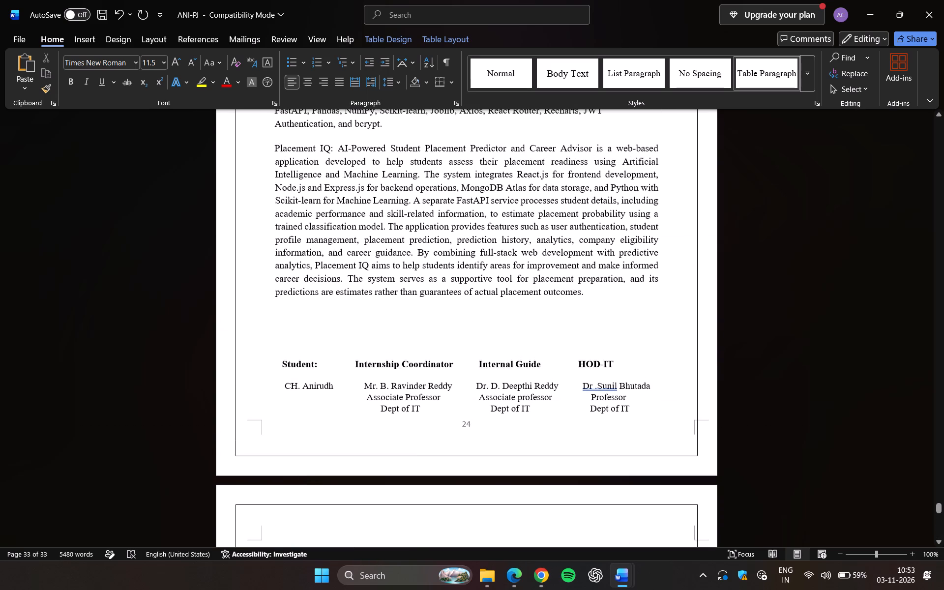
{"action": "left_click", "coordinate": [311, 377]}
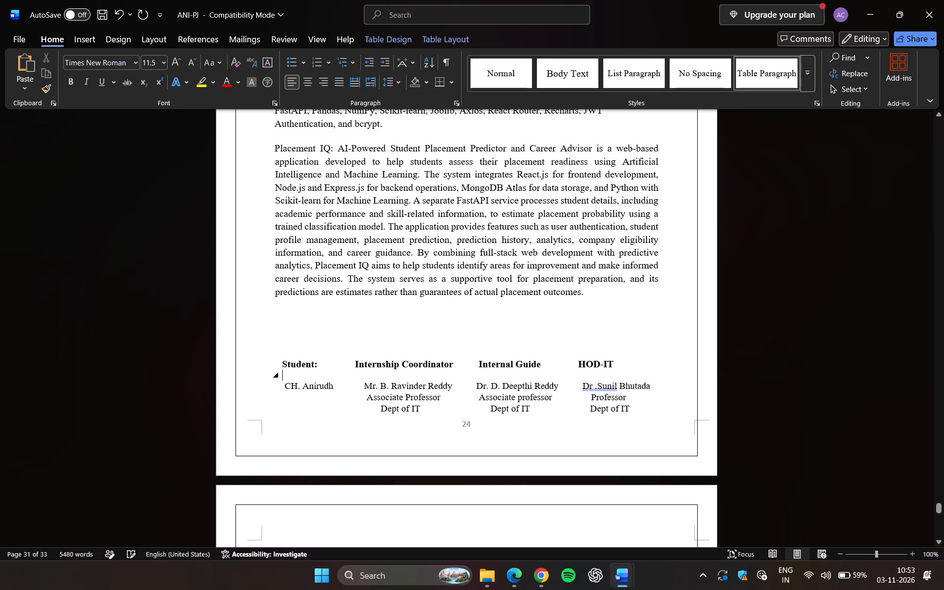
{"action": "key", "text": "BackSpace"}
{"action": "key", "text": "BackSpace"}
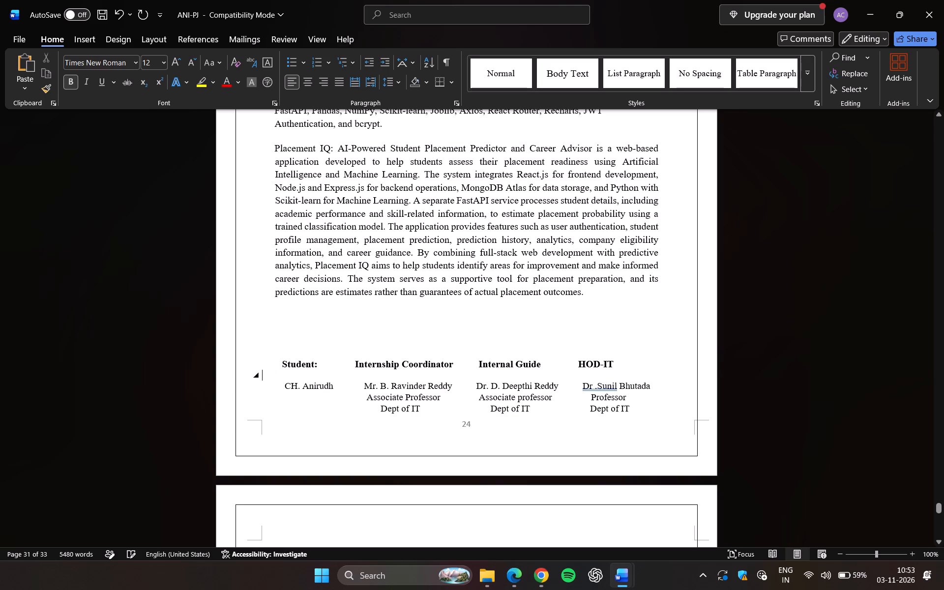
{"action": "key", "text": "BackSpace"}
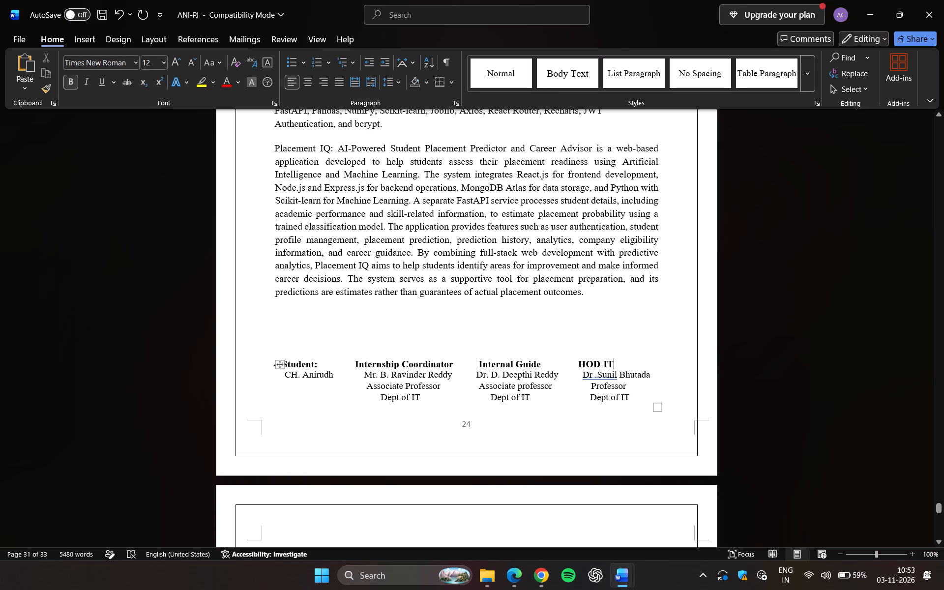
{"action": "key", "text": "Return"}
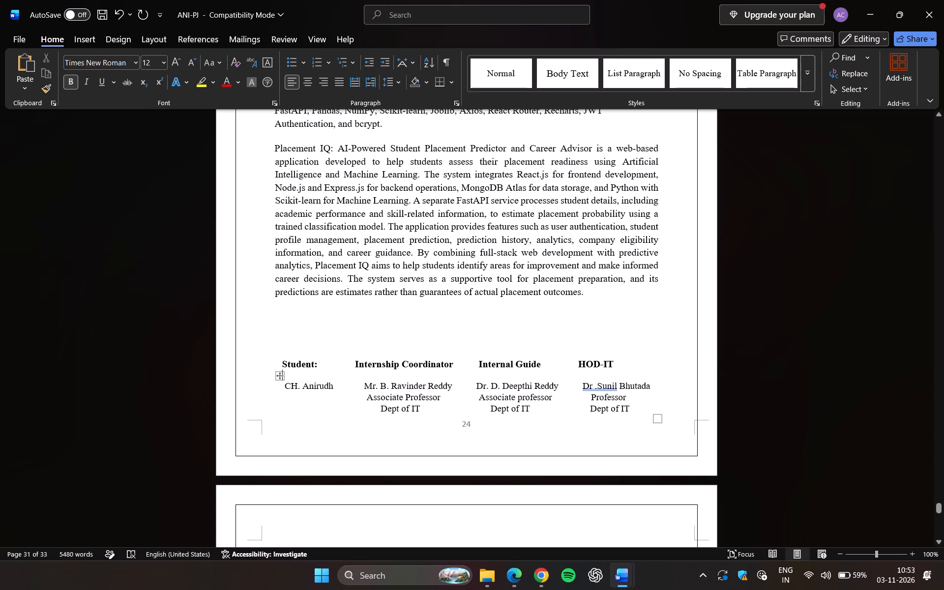
Add five spaces before the HOD-IT heading in the page 24 signature block.
{"action": "left_click", "coordinate": [577, 361]}
{"action": "key", "text": "space"}
{"action": "key", "text": "space"}
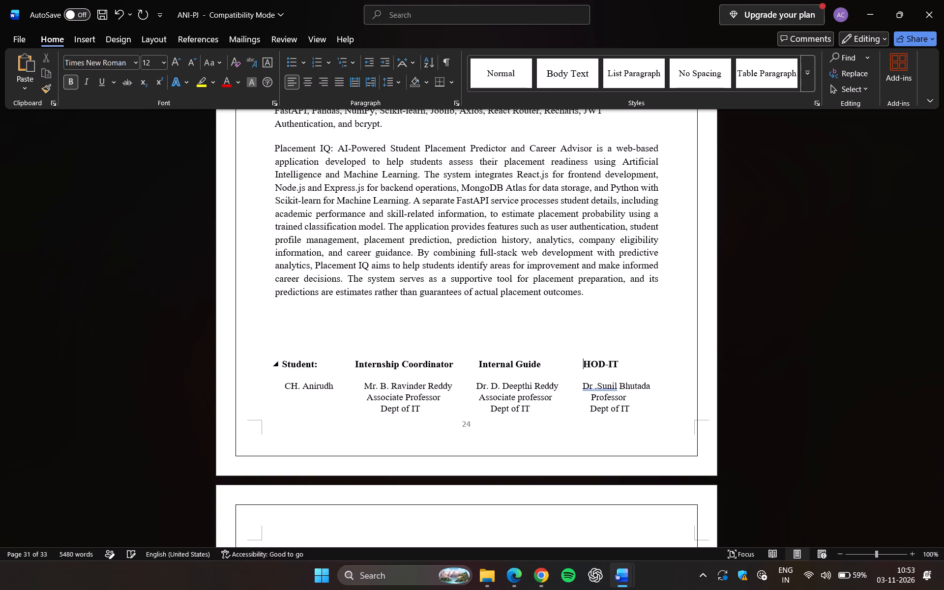
{"action": "key", "text": "space"}
{"action": "key", "text": "space"}
{"action": "key", "text": "space"}
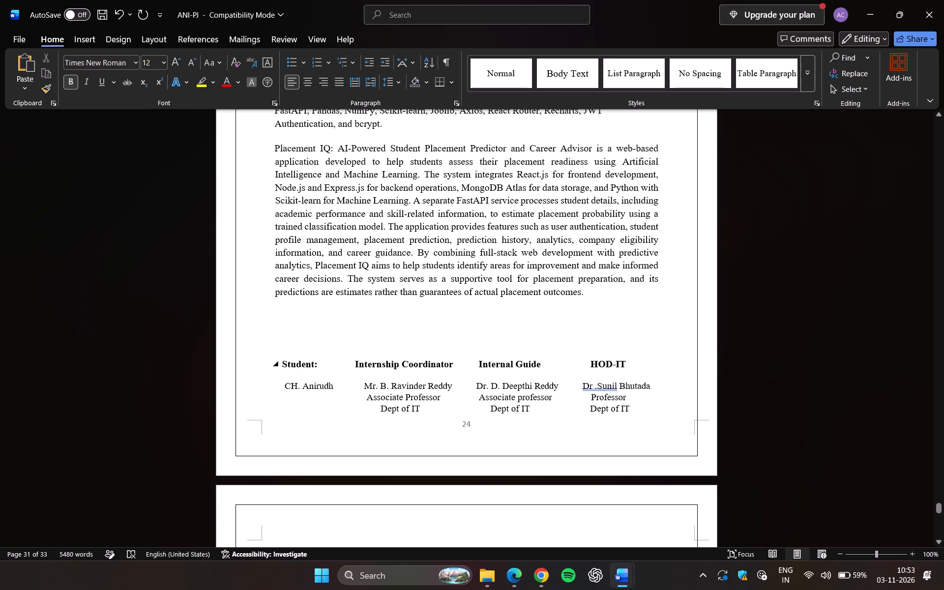
Replace the gap before the Internship Coordinator's name in the page 24 signature block with four spaces.
{"action": "left_click", "coordinate": [365, 386]}
{"action": "key", "text": "BackSpace"}
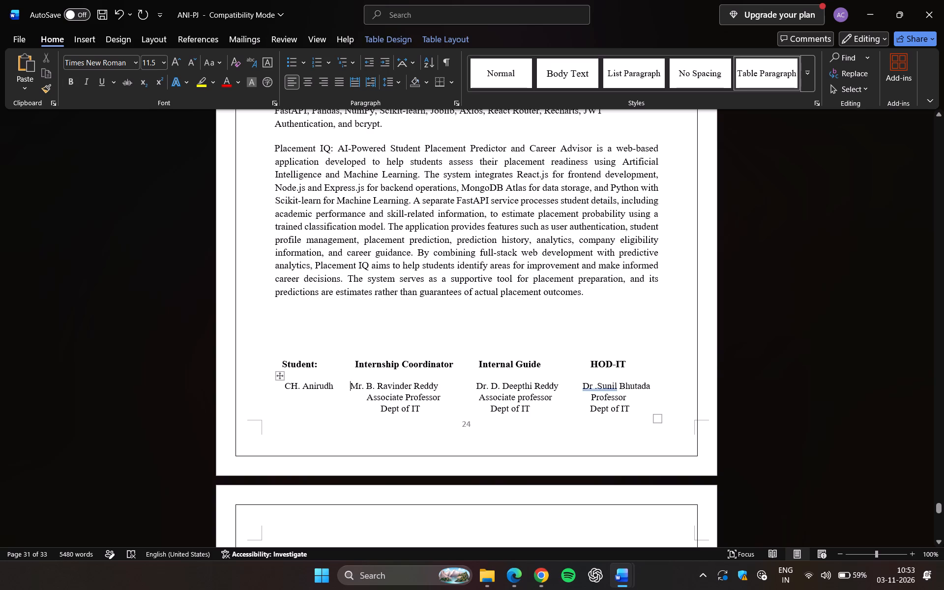
{"action": "key", "text": "space"}
{"action": "key", "text": "space"}
{"action": "key", "text": "space"}
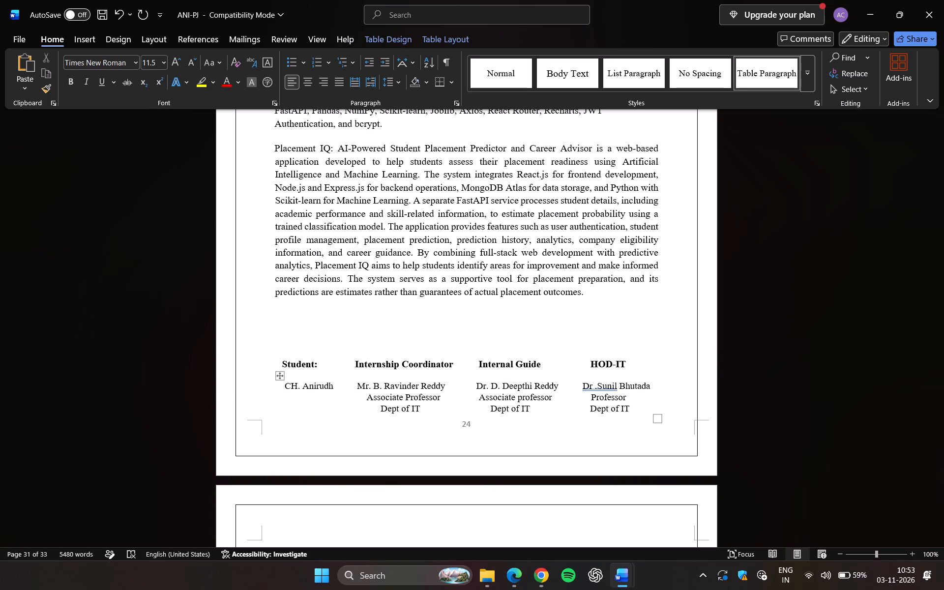
{"action": "key", "text": "space"}
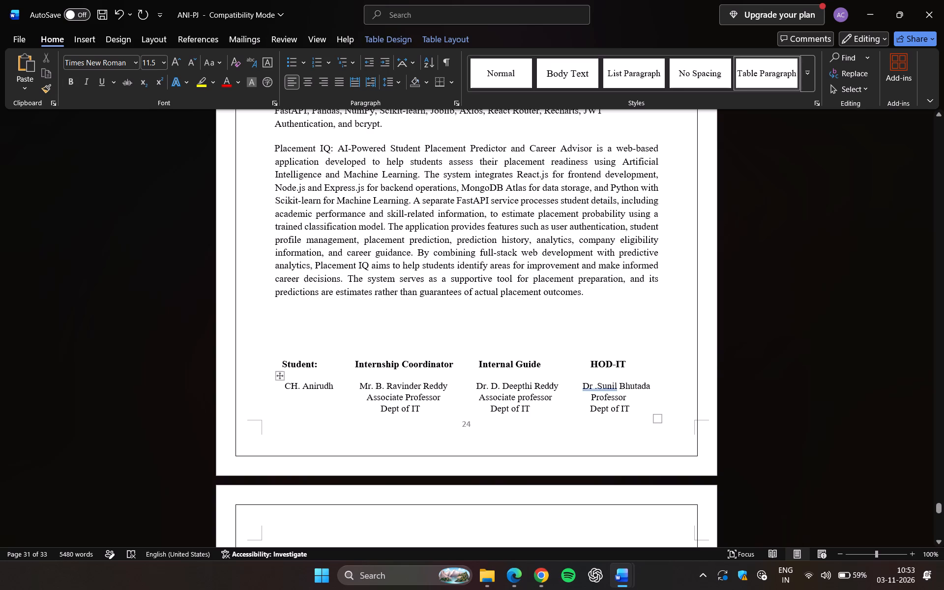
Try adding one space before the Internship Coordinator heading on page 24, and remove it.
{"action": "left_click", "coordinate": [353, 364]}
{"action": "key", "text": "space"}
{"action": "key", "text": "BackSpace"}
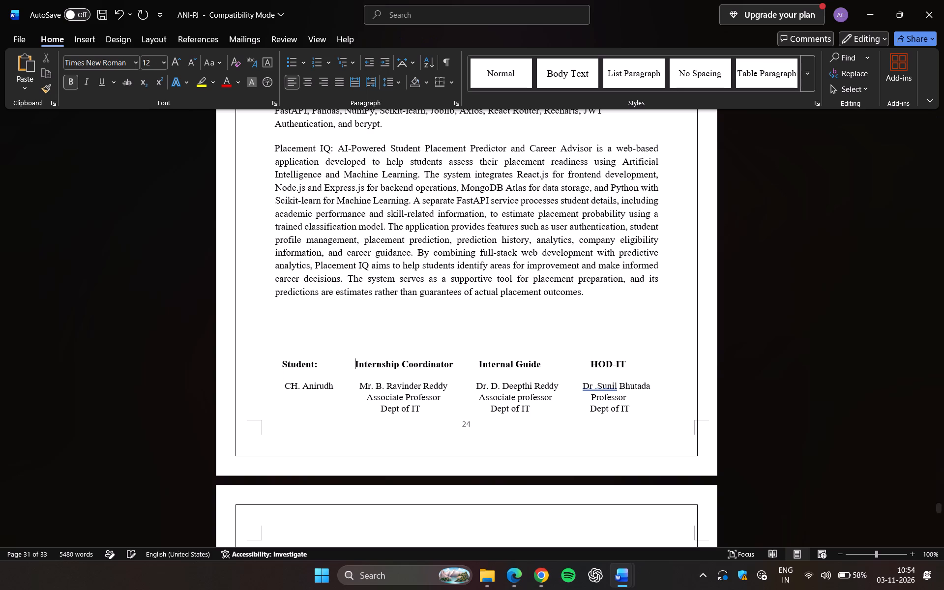
Add one space before the Internal Guide heading in the page 24 signature block.
{"action": "left_click", "coordinate": [479, 366]}
{"action": "key", "text": "space"}
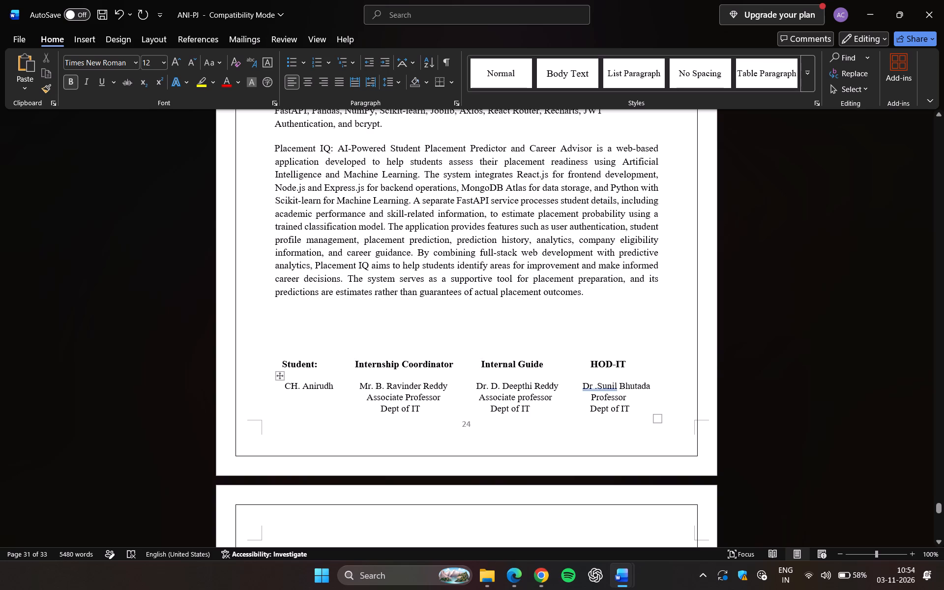
{"action": "scroll", "coordinate": [598, 382], "scroll_direction": "down", "scroll_amount": 2}
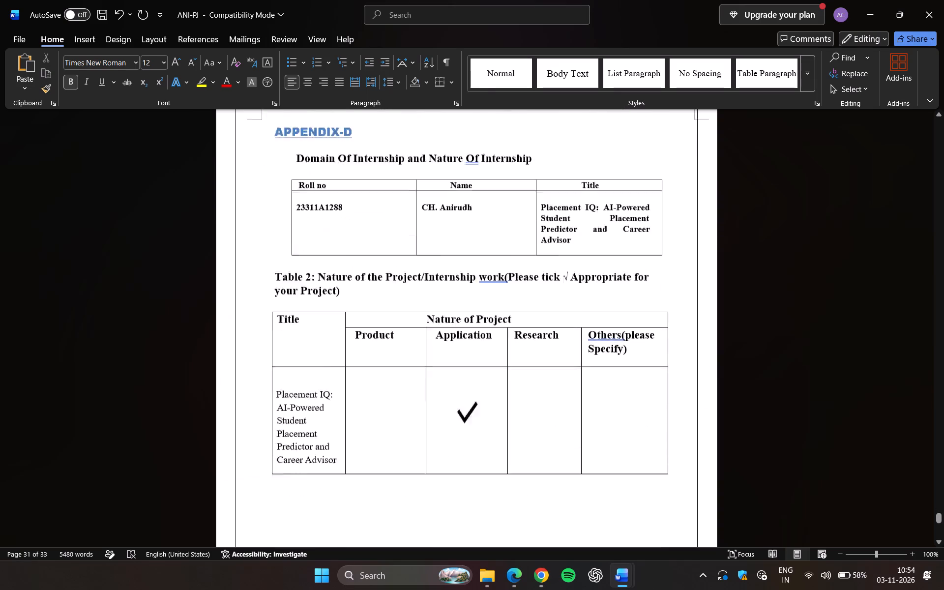
Increase the gap between the heading row and the names row in the page 25 signature block.
{"action": "scroll", "coordinate": [598, 382], "scroll_direction": "down", "scroll_amount": 1}
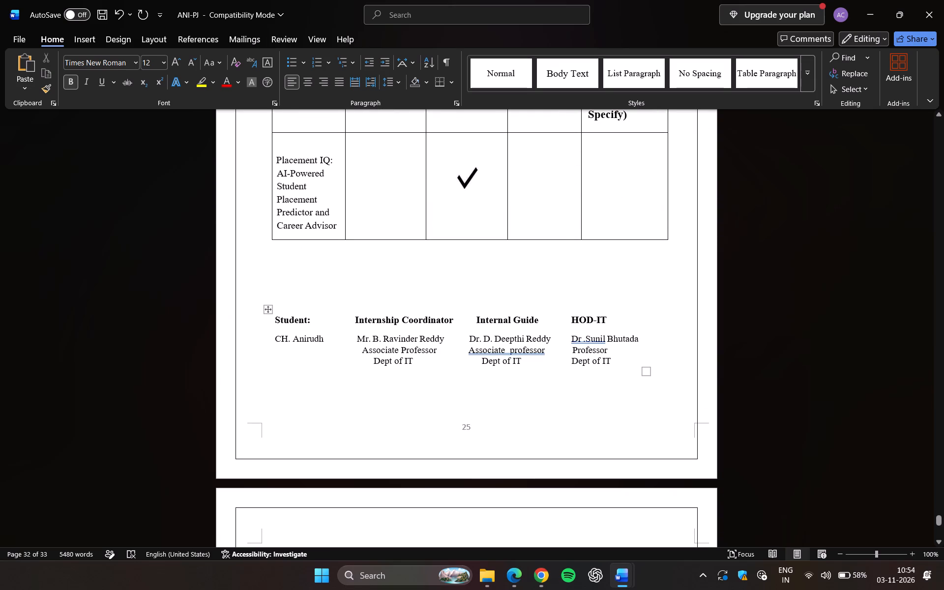
{"action": "left_click", "coordinate": [600, 327]}
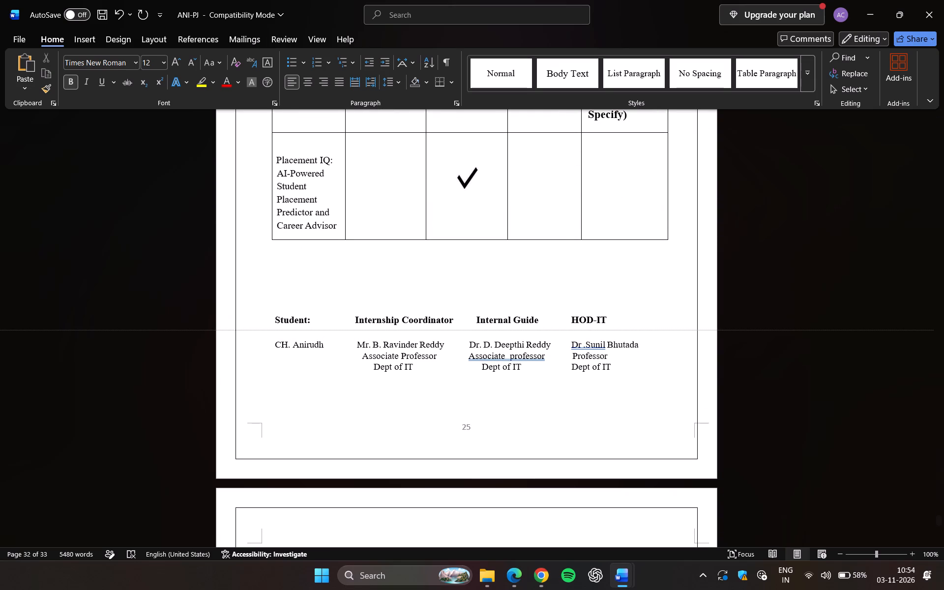
{"action": "left_click", "coordinate": [512, 436]}
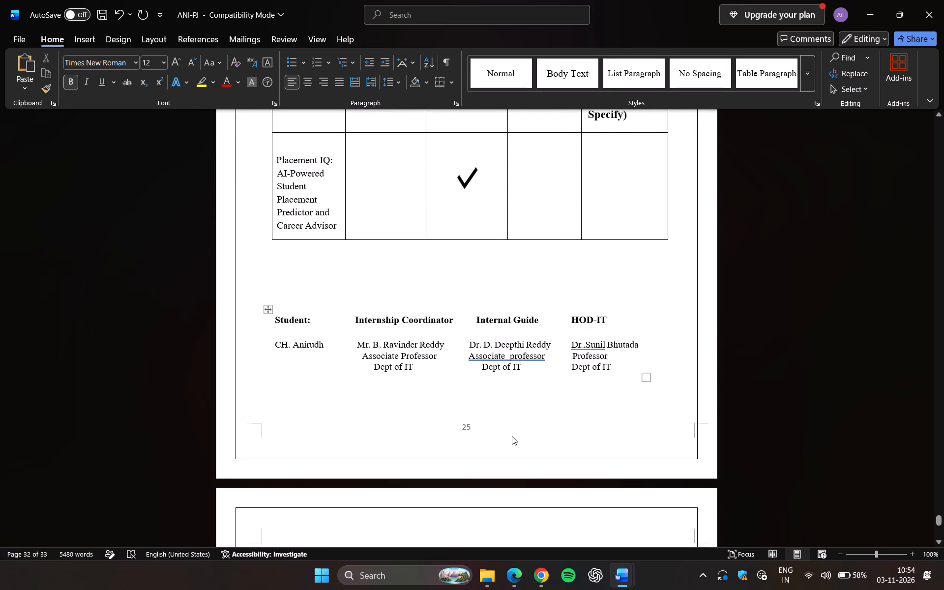
Add one space before each of the HOD's Professor and Dept of IT lines in the page 26 signature block.
{"action": "scroll", "coordinate": [512, 436], "scroll_direction": "down", "scroll_amount": 5}
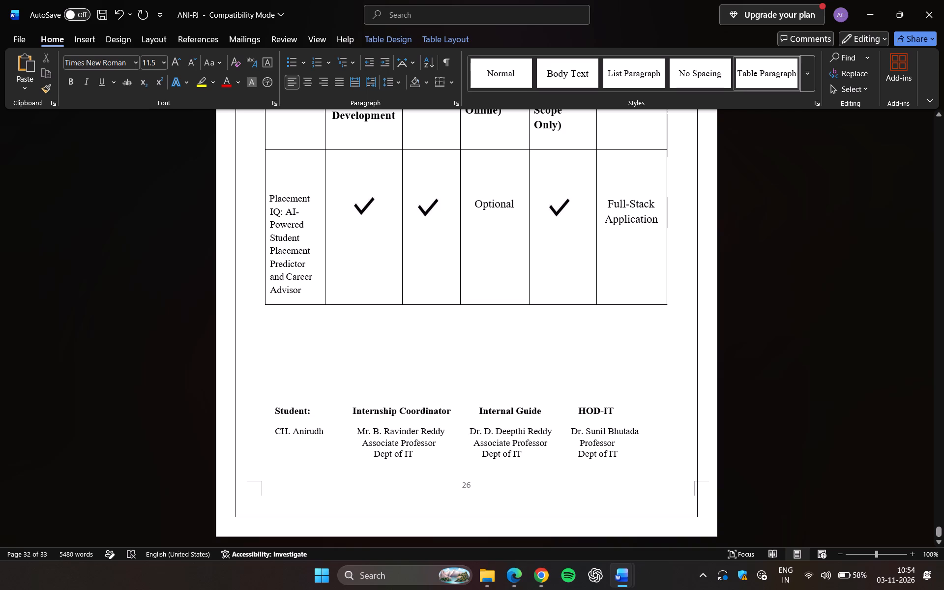
{"action": "left_click", "coordinate": [580, 442]}
{"action": "key", "text": "space"}
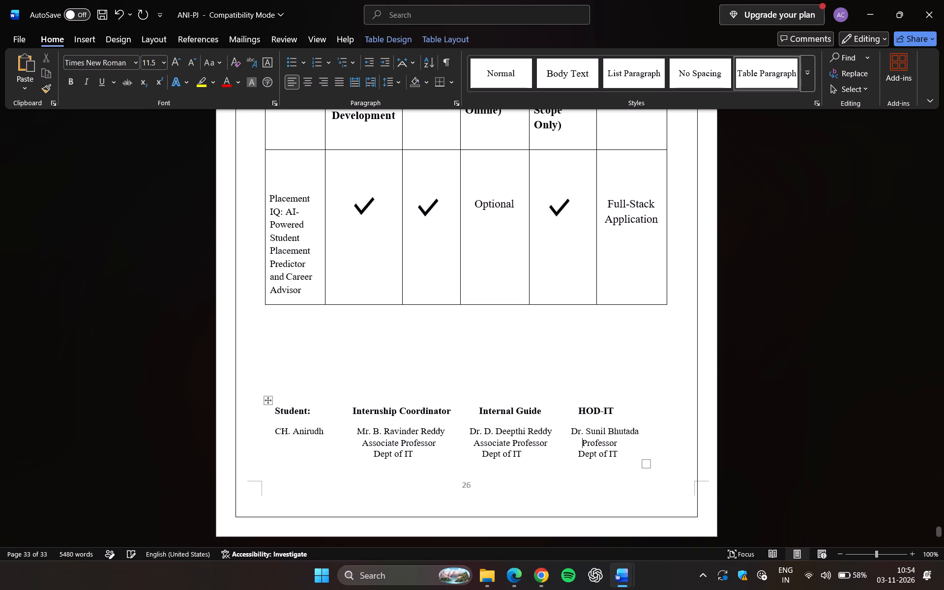
{"action": "left_click", "coordinate": [575, 455]}
{"action": "key", "text": "space"}
Try to indent the HOD's Professor line in the page 25 signature block with six spaces.
{"action": "scroll", "coordinate": [575, 455], "scroll_direction": "up", "scroll_amount": 3}
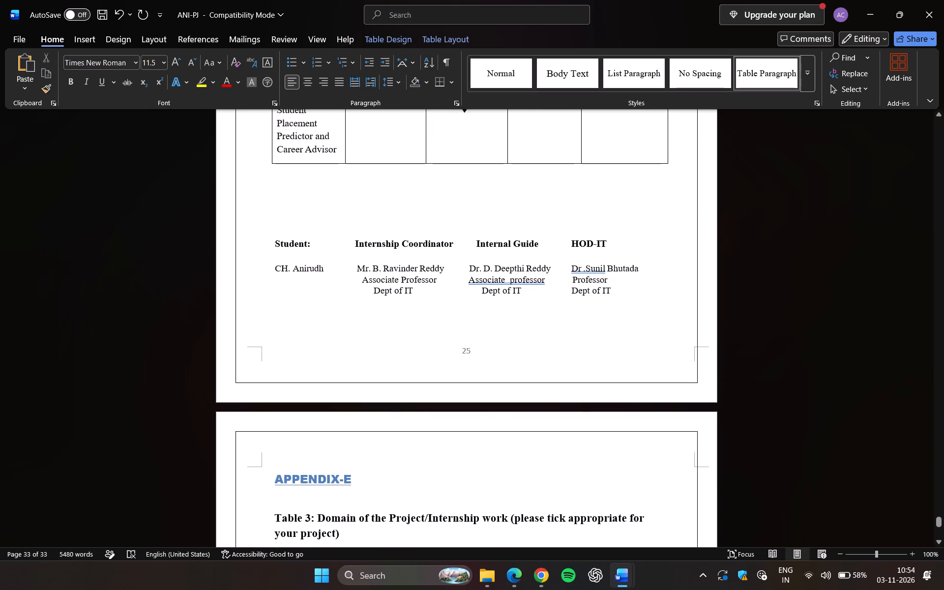
{"action": "left_click", "coordinate": [571, 280]}
{"action": "key", "text": "space"}
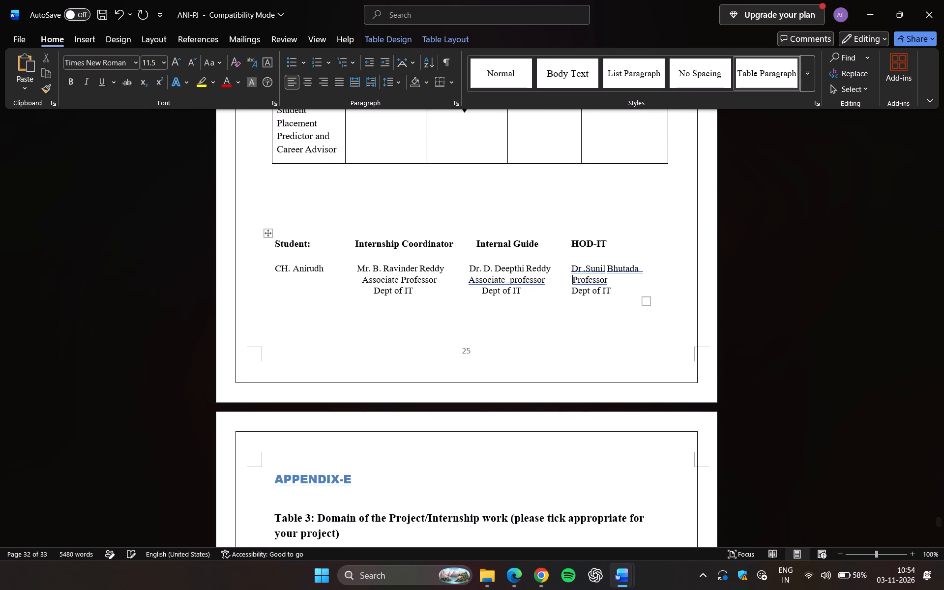
{"action": "key", "text": "space"}
{"action": "key", "text": "space"}
{"action": "key", "text": "space"}
{"action": "key", "text": "space"}
{"action": "key", "text": "space"}
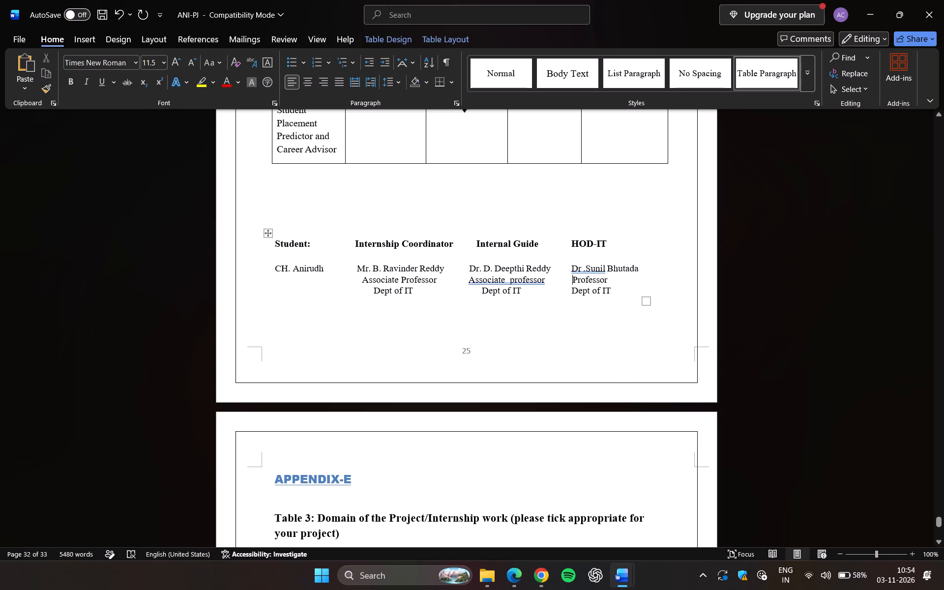
Widen the HOD-IT column slightly by adjusting the outer right border of the page 25 signature table.
{"action": "left_click_drag", "start_coordinate": [641, 274], "coordinate": [649, 274]}
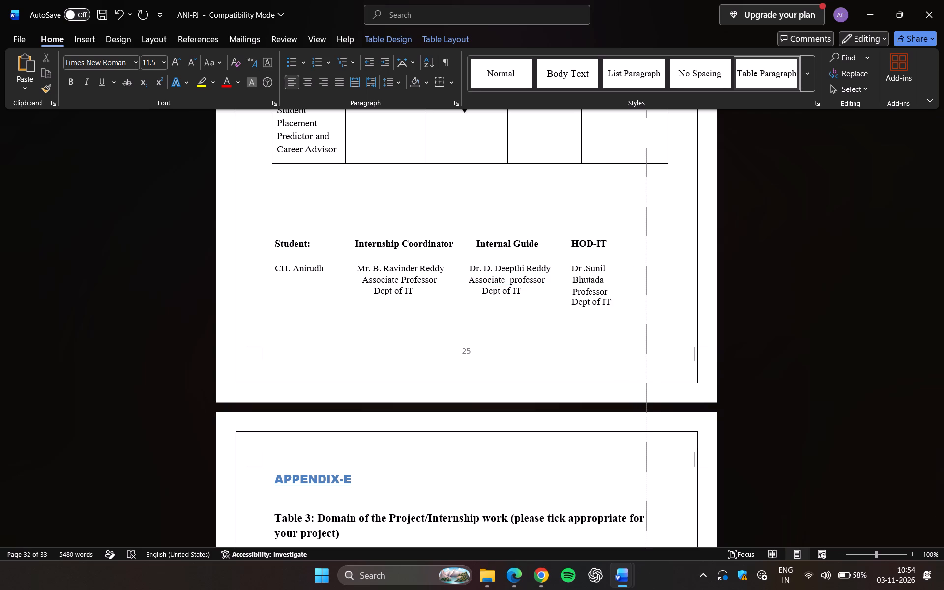
{"action": "left_click_drag", "start_coordinate": [649, 274], "coordinate": [643, 276]}
{"action": "left_click_drag", "start_coordinate": [643, 276], "coordinate": [636, 279]}
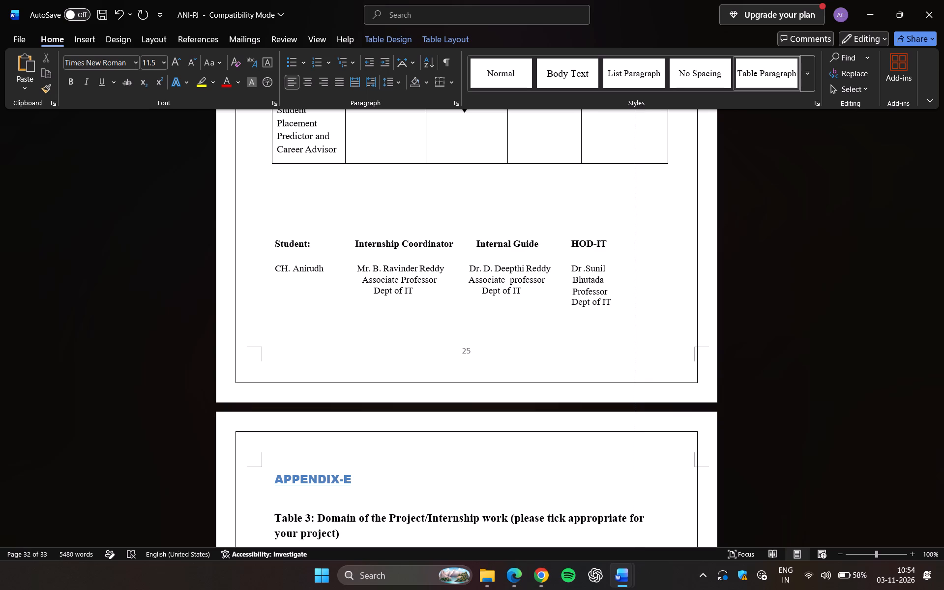
{"action": "left_click_drag", "start_coordinate": [636, 279], "coordinate": [654, 275]}
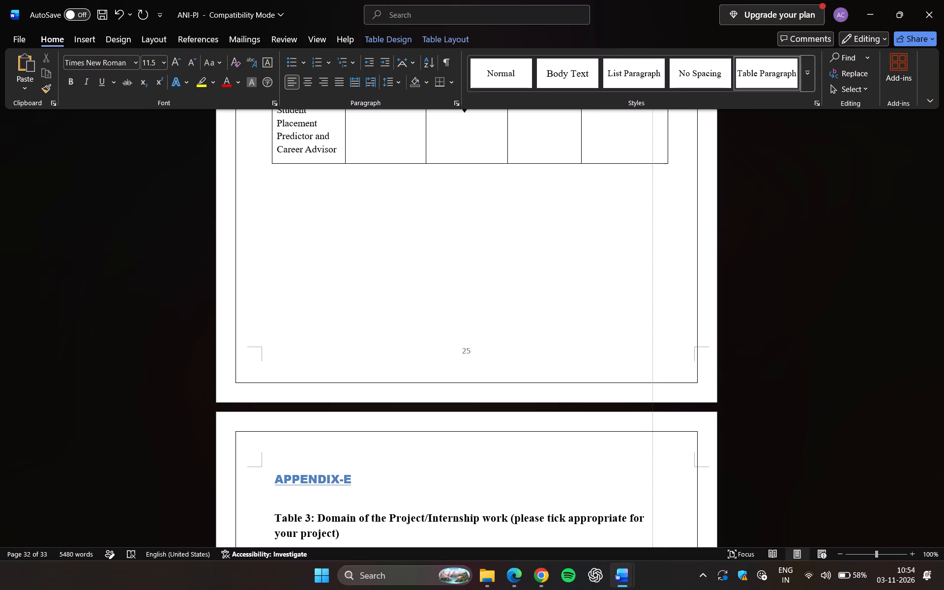
{"action": "left_click_drag", "start_coordinate": [654, 275], "coordinate": [658, 272]}
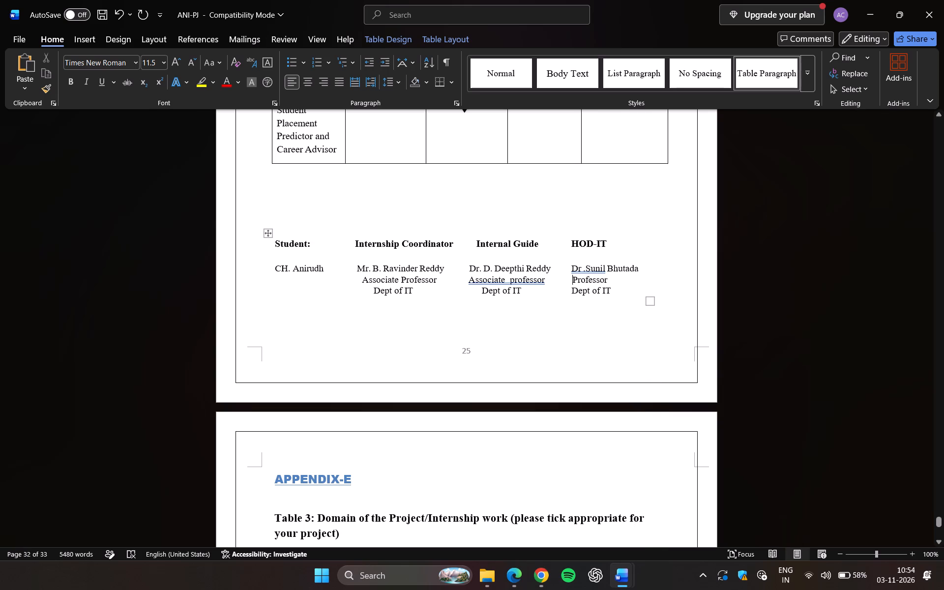
Try to indent the HOD's Professor line on page 25 with two more spaces.
{"action": "left_click", "coordinate": [574, 277]}
{"action": "key", "text": "space"}
{"action": "key", "text": "space"}
Set the line spacing of the Appendix-C abstract's body paragraph on page 24 to 1.5.
{"action": "scroll", "coordinate": [356, 374], "scroll_direction": "down", "scroll_amount": 4}
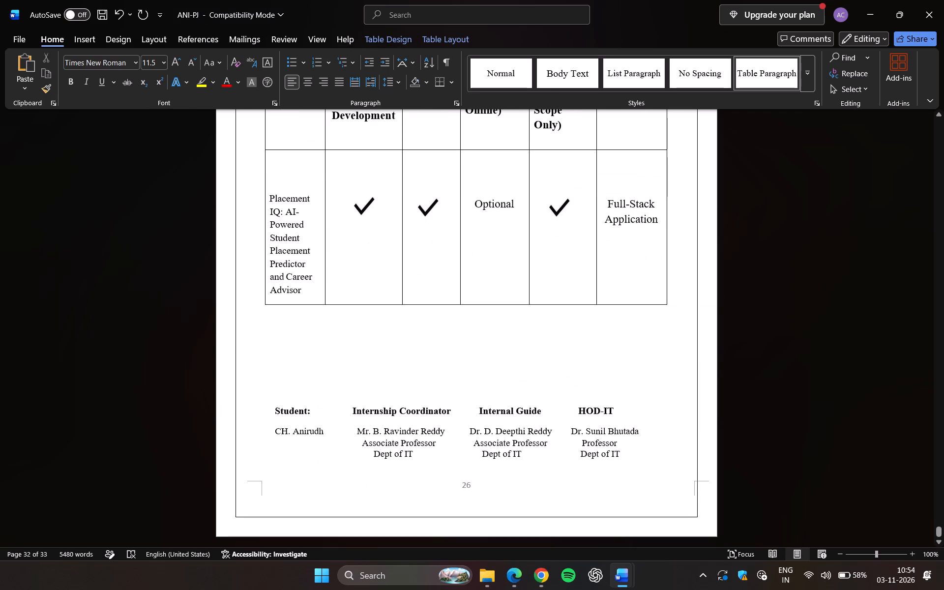
{"action": "scroll", "coordinate": [356, 374], "scroll_direction": "down", "scroll_amount": 1}
{"action": "scroll", "coordinate": [356, 374], "scroll_direction": "up", "scroll_amount": 3}
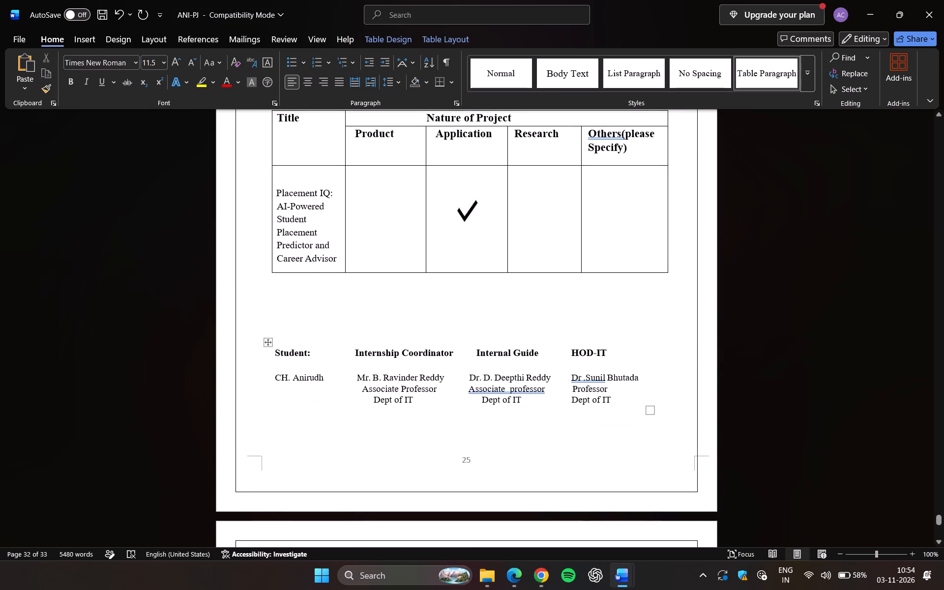
{"action": "scroll", "coordinate": [356, 374], "scroll_direction": "up", "scroll_amount": 1}
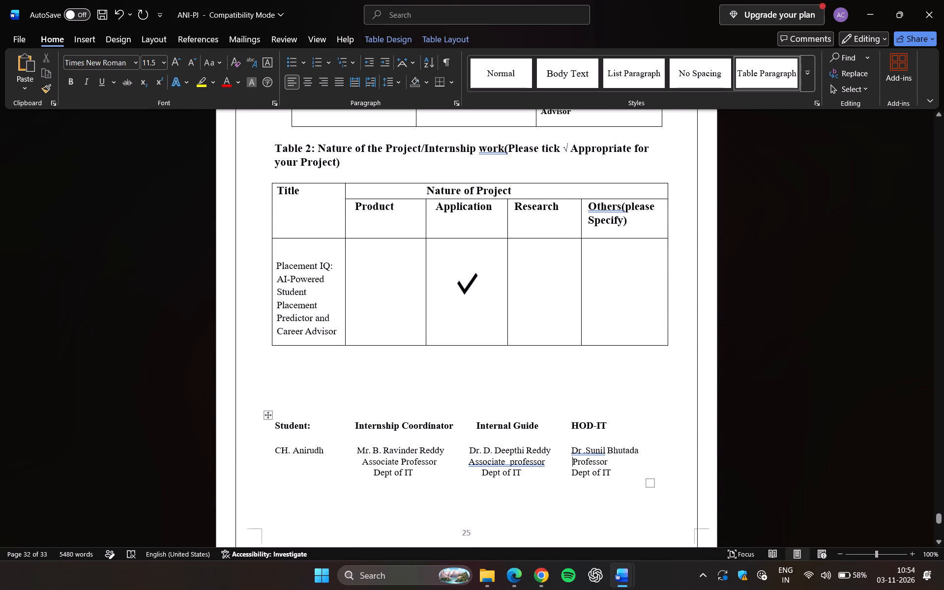
{"action": "scroll", "coordinate": [356, 374], "scroll_direction": "up", "scroll_amount": 2}
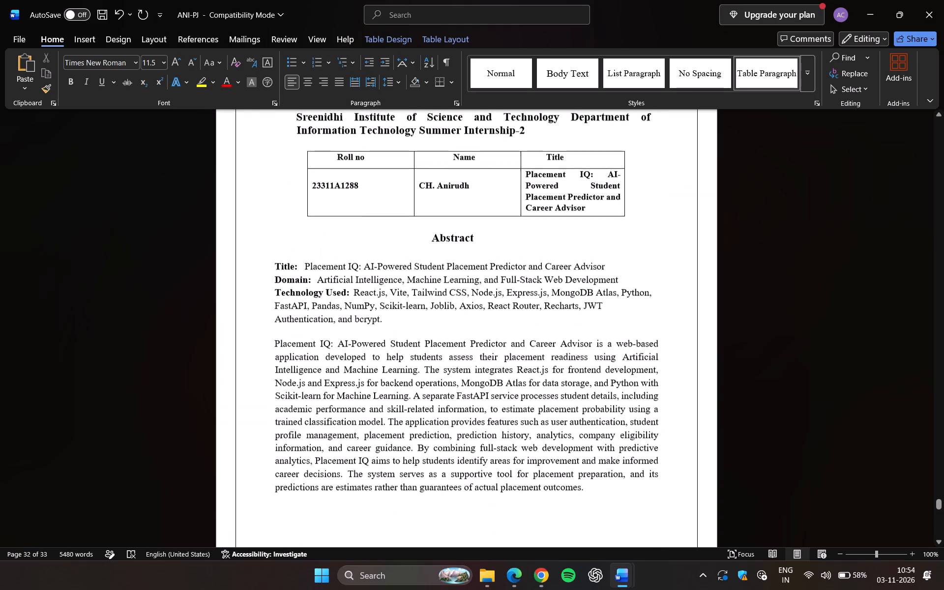
{"action": "scroll", "coordinate": [356, 374], "scroll_direction": "down", "scroll_amount": 1}
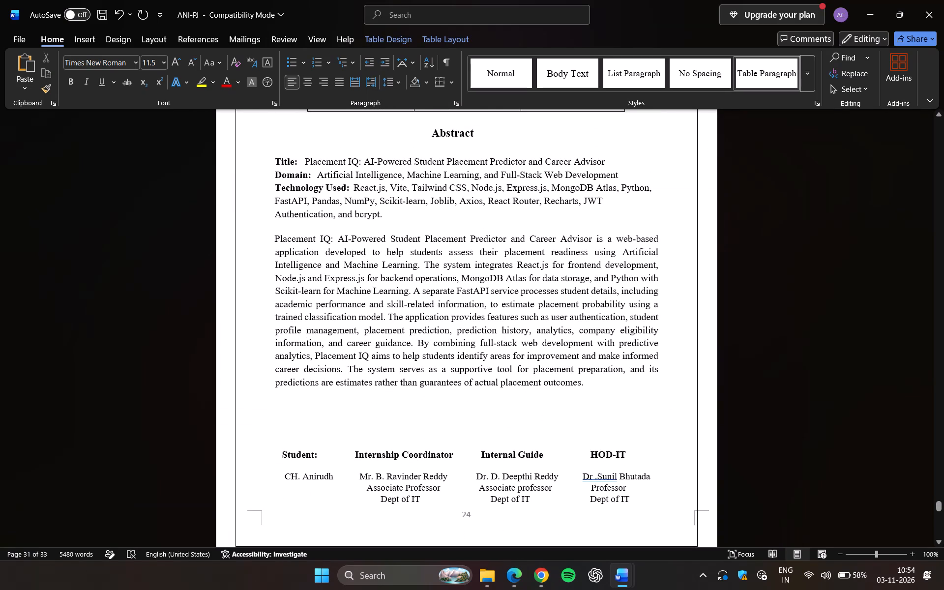
{"action": "left_click_drag", "start_coordinate": [273, 229], "coordinate": [631, 385]}
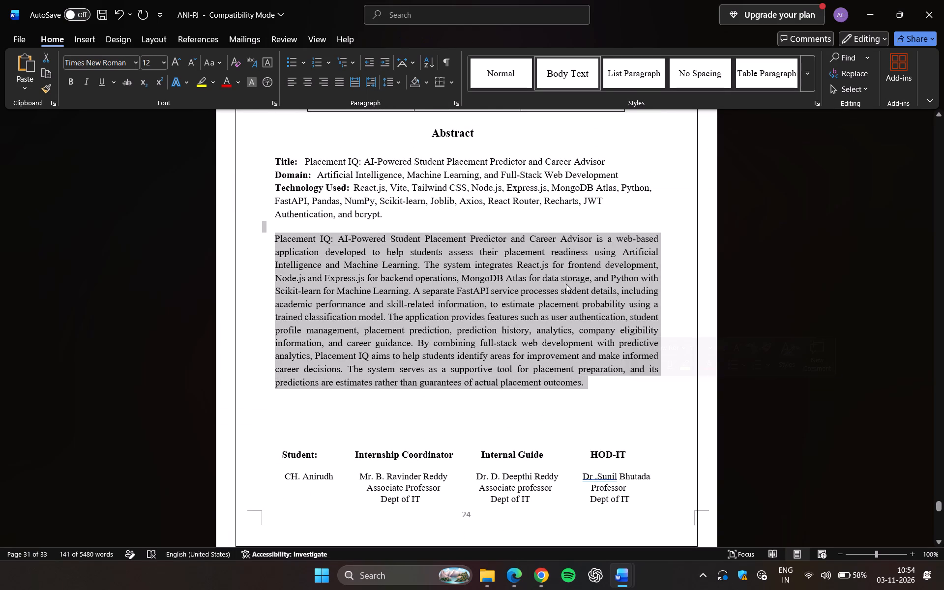
{"action": "left_click", "coordinate": [399, 78]}
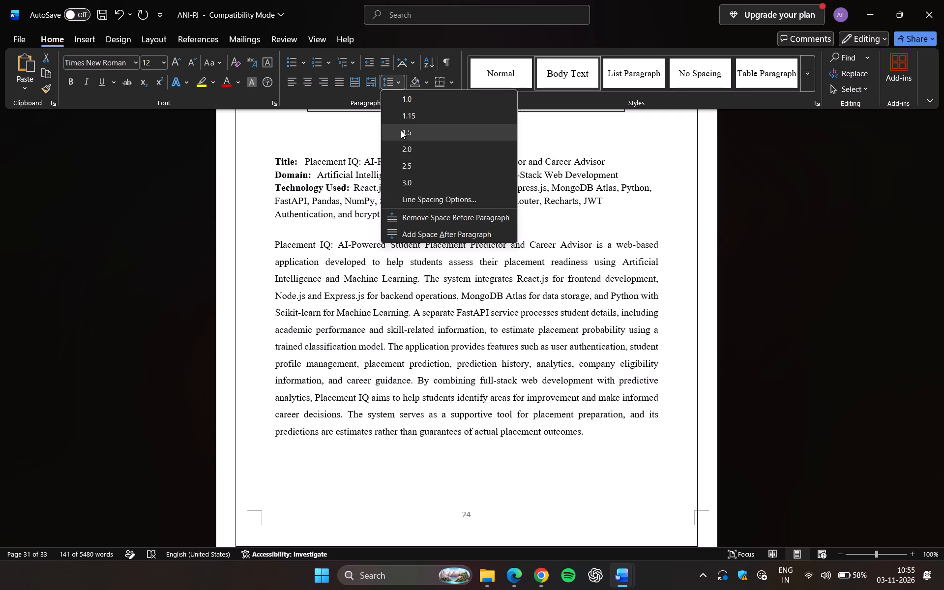
{"action": "left_click", "coordinate": [401, 130]}
Resize the Appendix-C roll number, name and title table, first narrower and finally slightly wider than its original width.
{"action": "scroll", "coordinate": [410, 285], "scroll_direction": "down", "scroll_amount": 1}
{"action": "scroll", "coordinate": [410, 285], "scroll_direction": "up", "scroll_amount": 1}
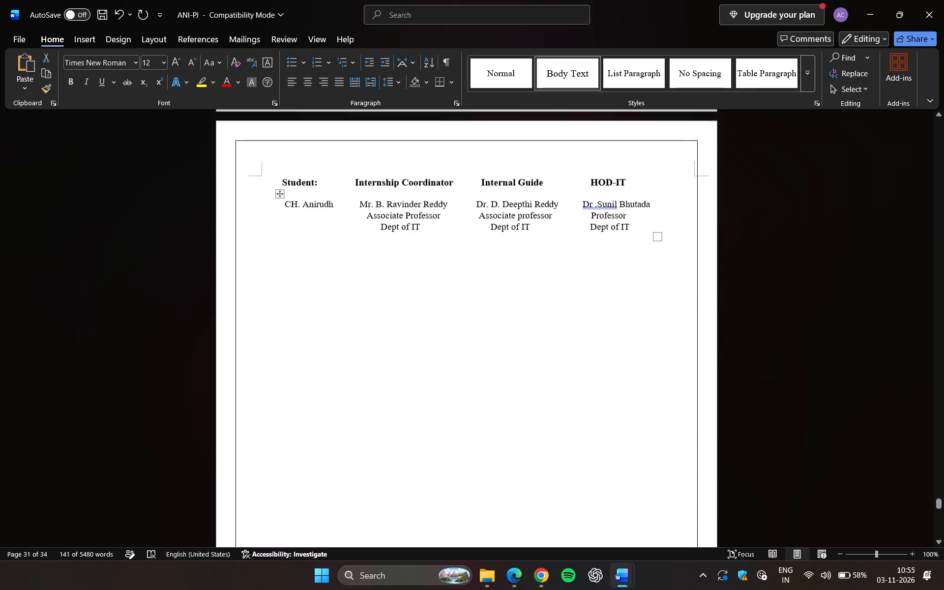
{"action": "scroll", "coordinate": [410, 285], "scroll_direction": "up", "scroll_amount": 1}
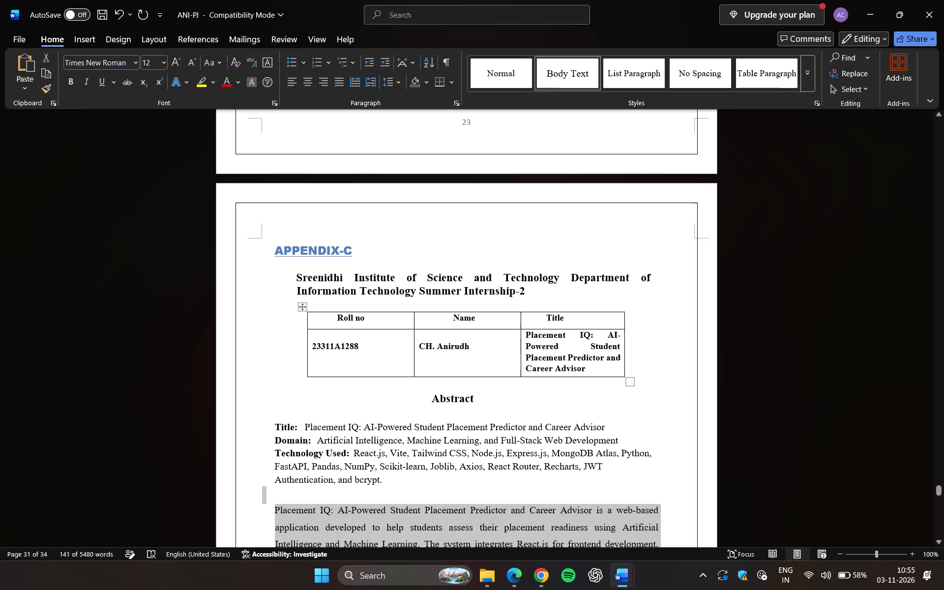
{"action": "left_click_drag", "start_coordinate": [628, 380], "coordinate": [616, 372]}
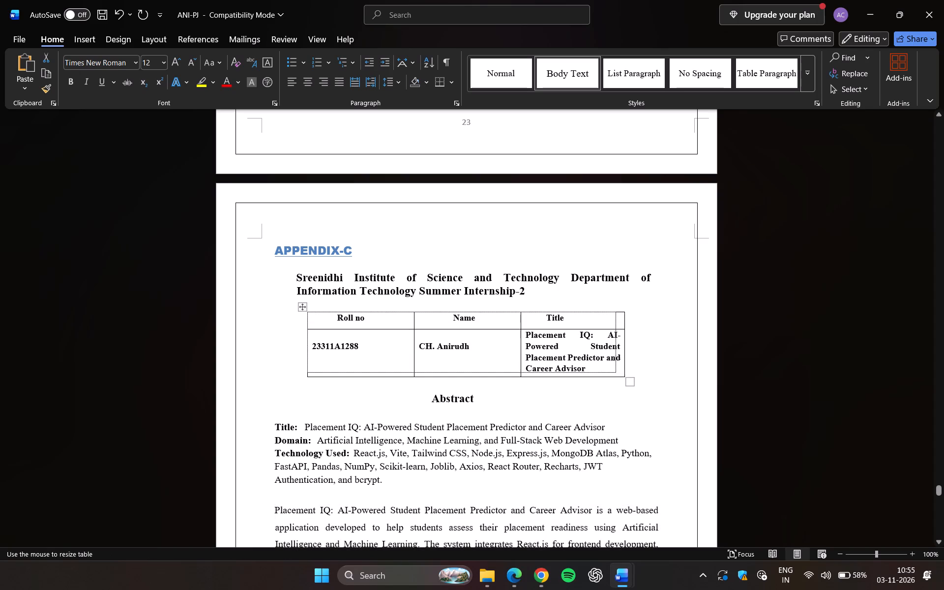
{"action": "left_click_drag", "start_coordinate": [616, 372], "coordinate": [615, 371]}
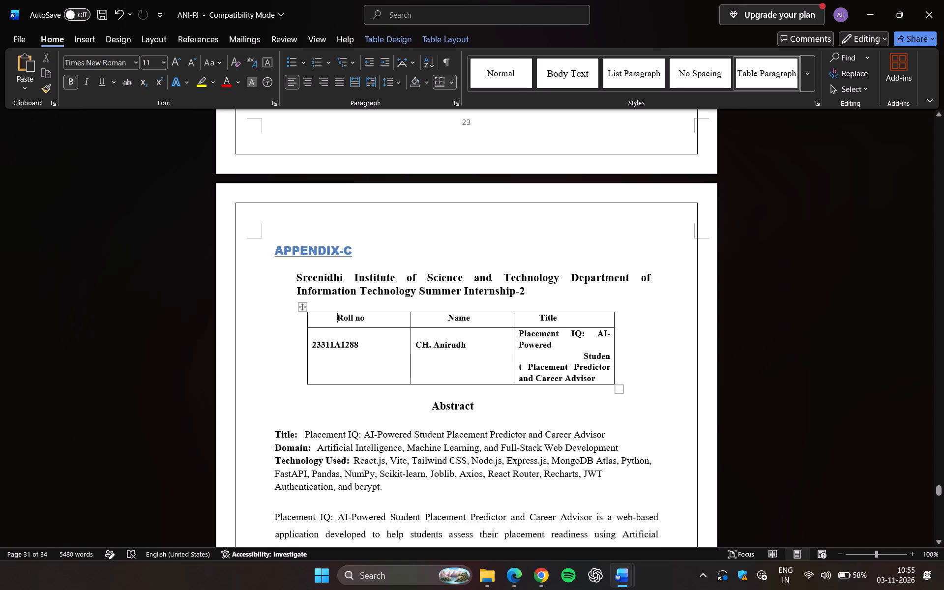
{"action": "left_click_drag", "start_coordinate": [619, 387], "coordinate": [629, 389]}
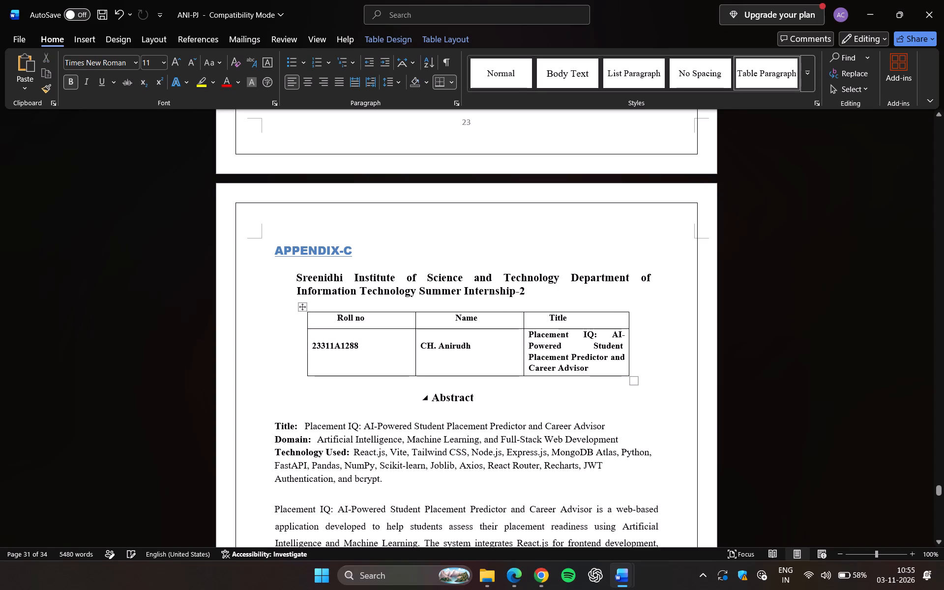
Remove the blank line between the Technology Used entry and the abstract's body paragraph in Appendix-C.
{"action": "scroll", "coordinate": [510, 461], "scroll_direction": "down", "scroll_amount": 1}
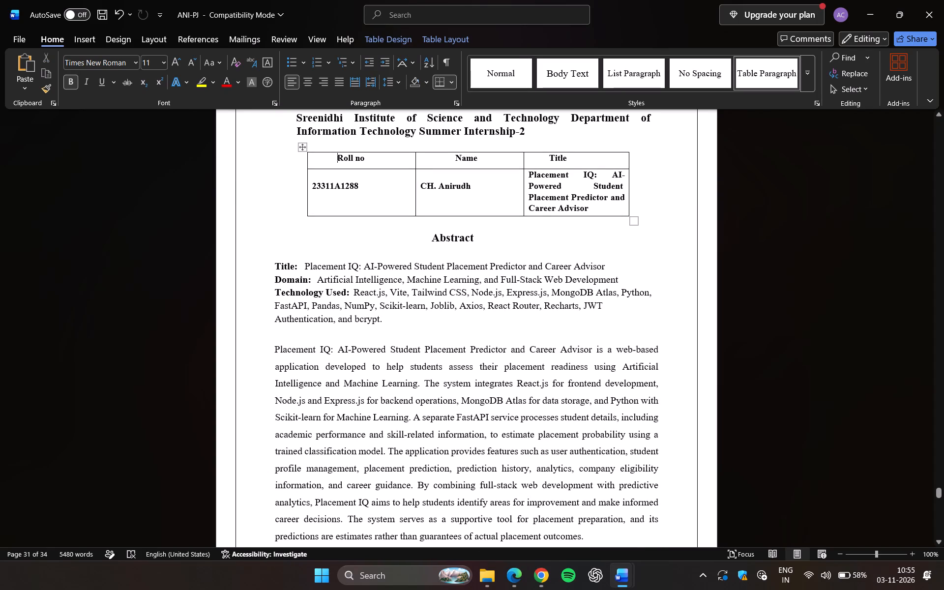
{"action": "left_click", "coordinate": [284, 337]}
{"action": "key", "text": "BackSpace"}
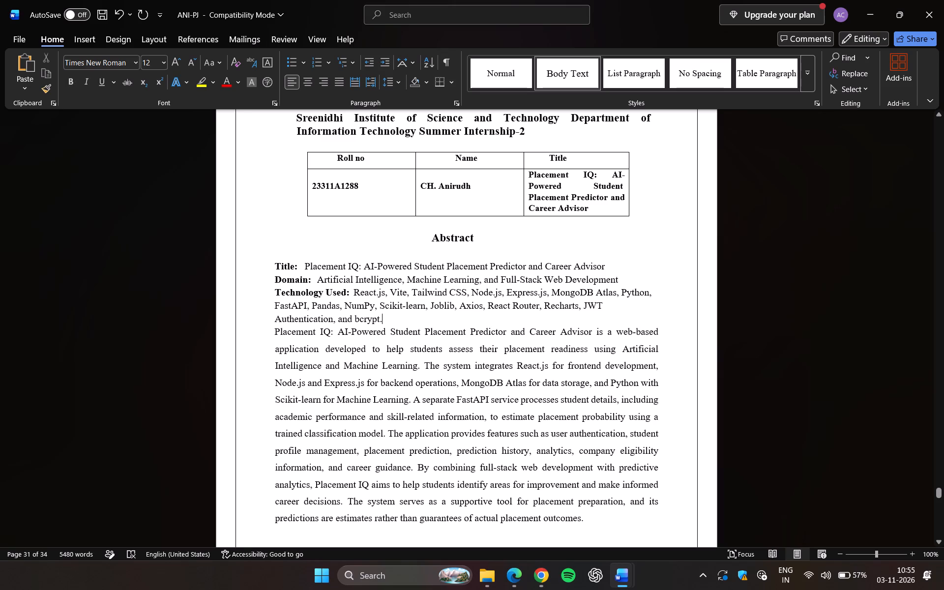
Delete the abstract's last sentence, from "The system serves as a supportive tool" to "actual placement outcomes.".
{"action": "left_click_drag", "start_coordinate": [347, 502], "coordinate": [587, 524]}
{"action": "key", "text": "BackSpace"}
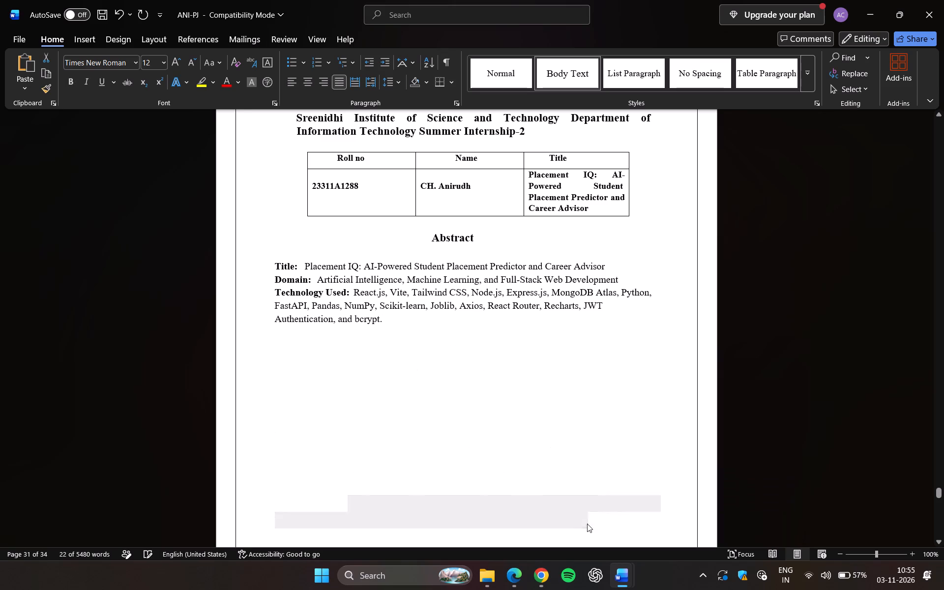
Remove one blank line above the page 24 signature block.
{"action": "scroll", "coordinate": [587, 524], "scroll_direction": "down", "scroll_amount": 2}
{"action": "scroll", "coordinate": [587, 524], "scroll_direction": "up", "scroll_amount": 1}
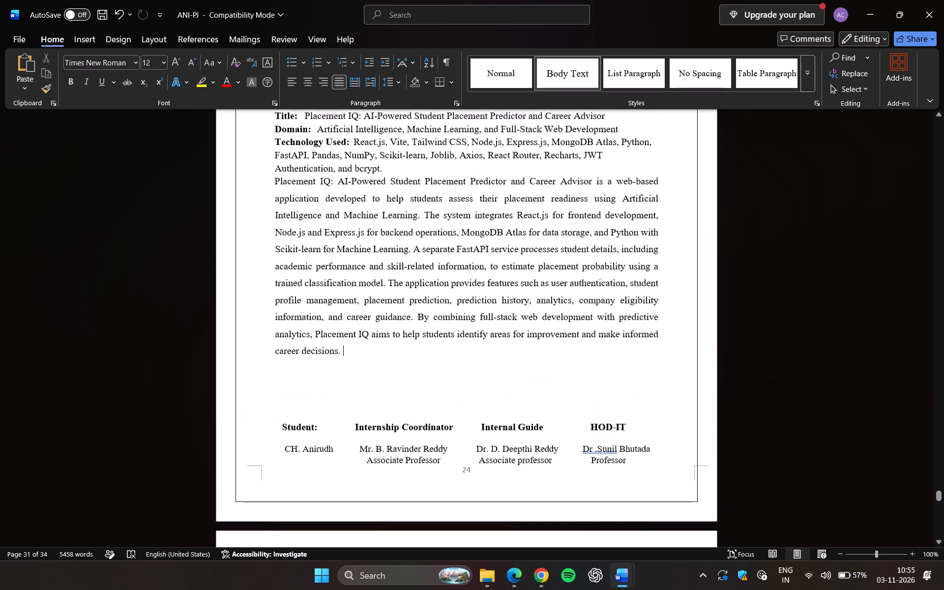
{"action": "left_click", "coordinate": [279, 408]}
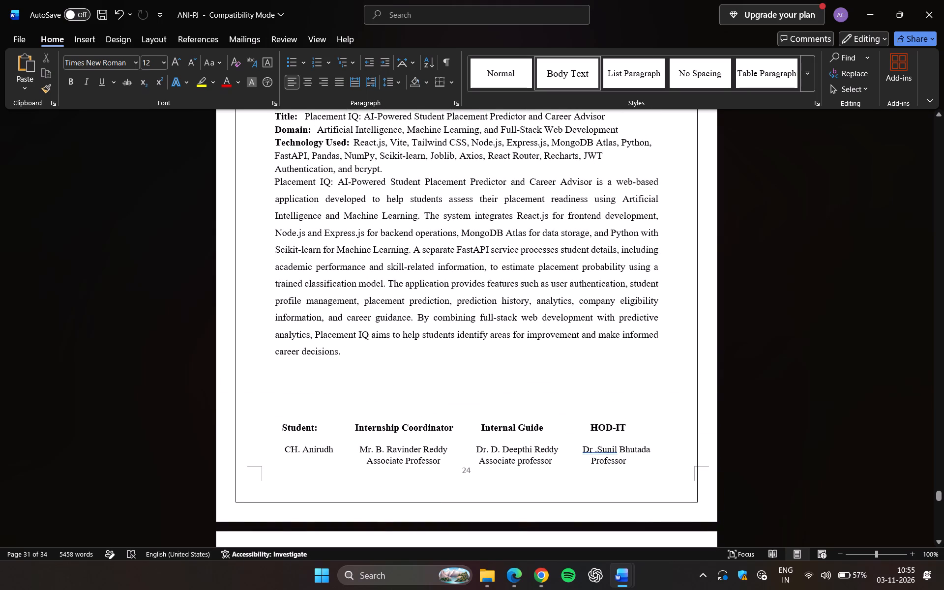
{"action": "key", "text": "BackSpace"}
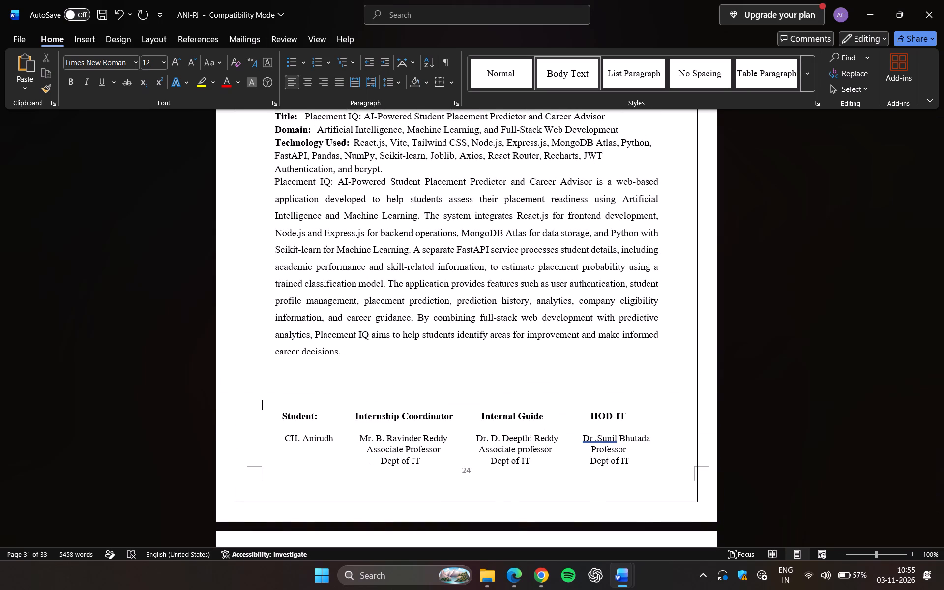
Check the line spacing setting of the abstract's body paragraph in Appendix-C.
{"action": "scroll", "coordinate": [279, 408], "scroll_direction": "up", "scroll_amount": 2}
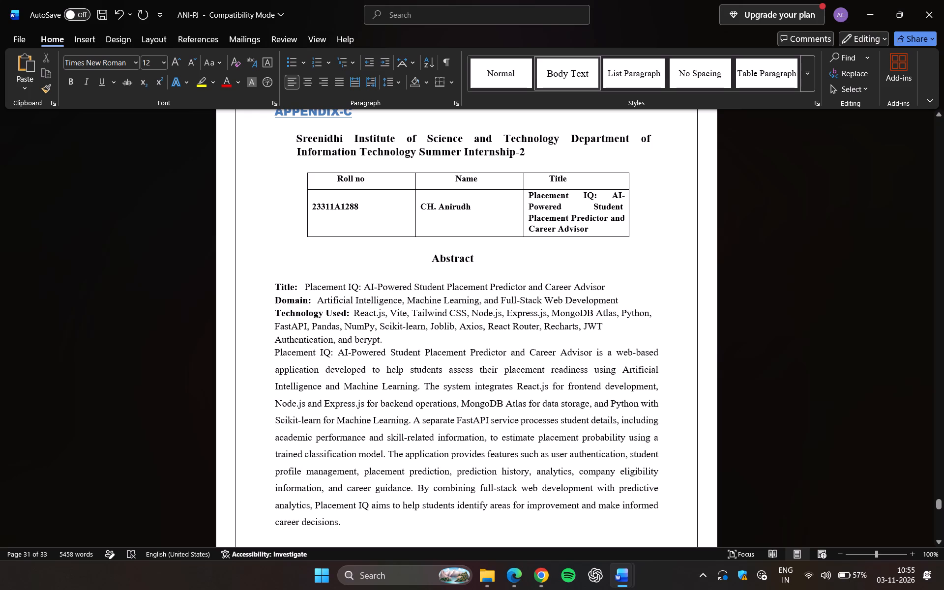
{"action": "left_click_drag", "start_coordinate": [271, 350], "coordinate": [331, 501]}
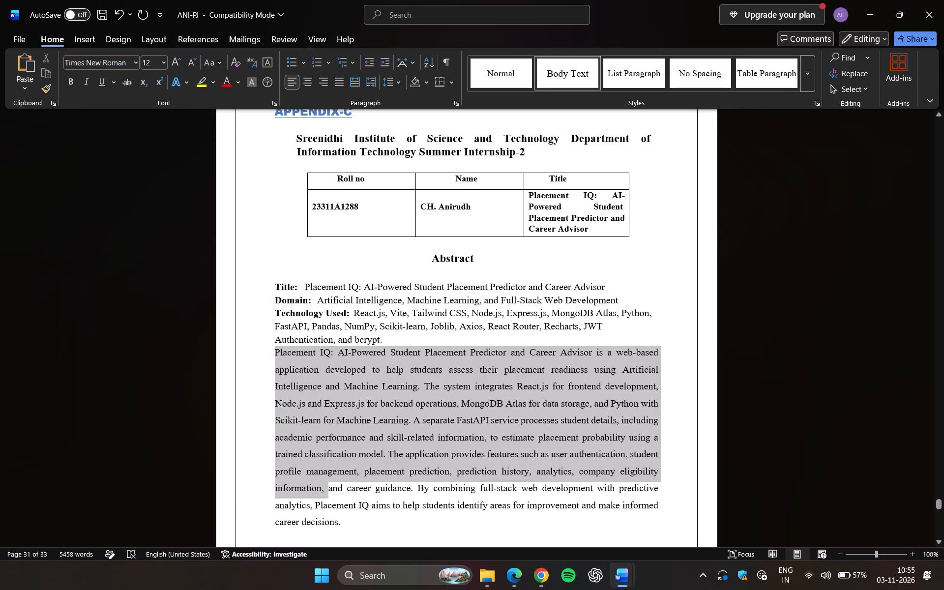
{"action": "left_click_drag", "start_coordinate": [331, 501], "coordinate": [339, 523]}
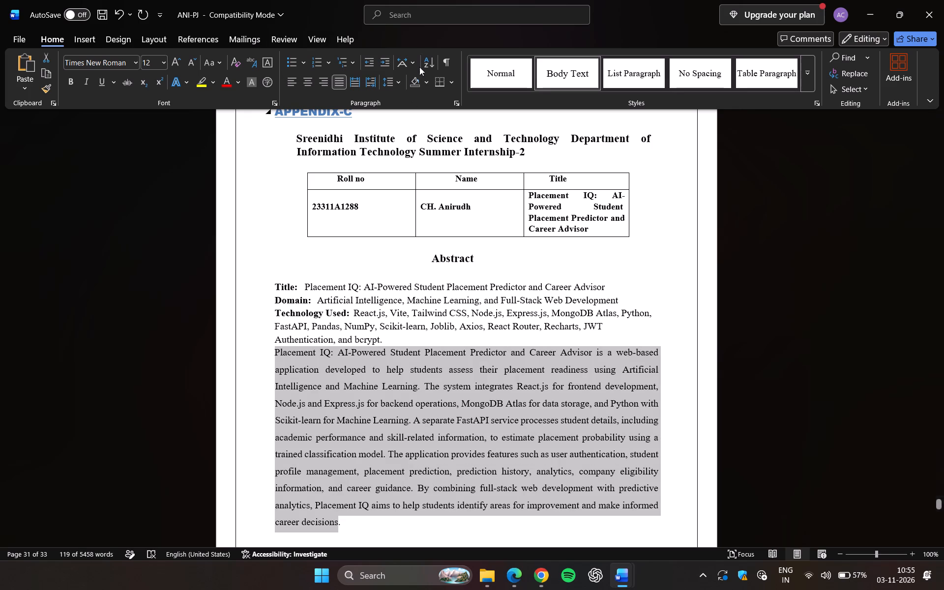
{"action": "left_click", "coordinate": [395, 76]}
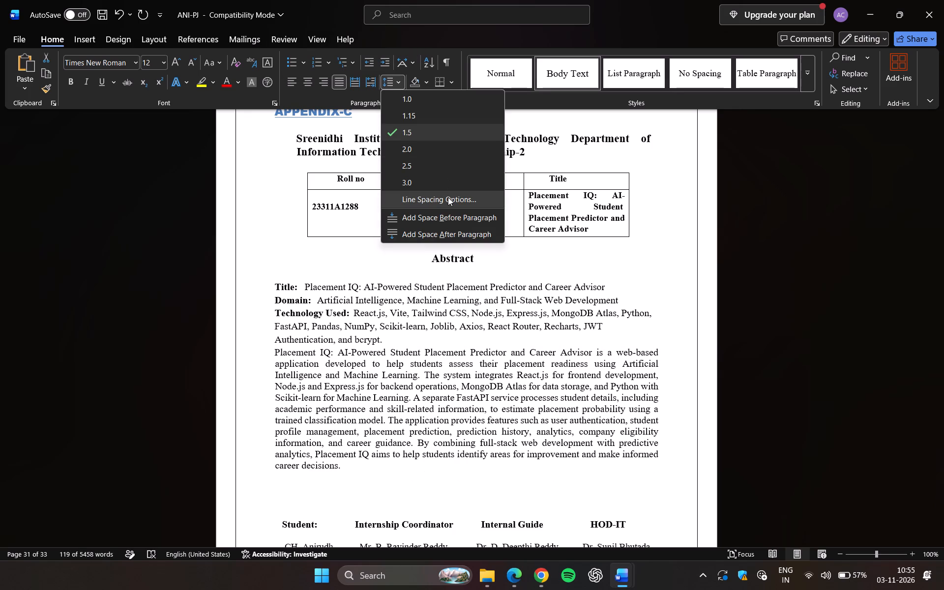
{"action": "left_click", "coordinate": [448, 197]}
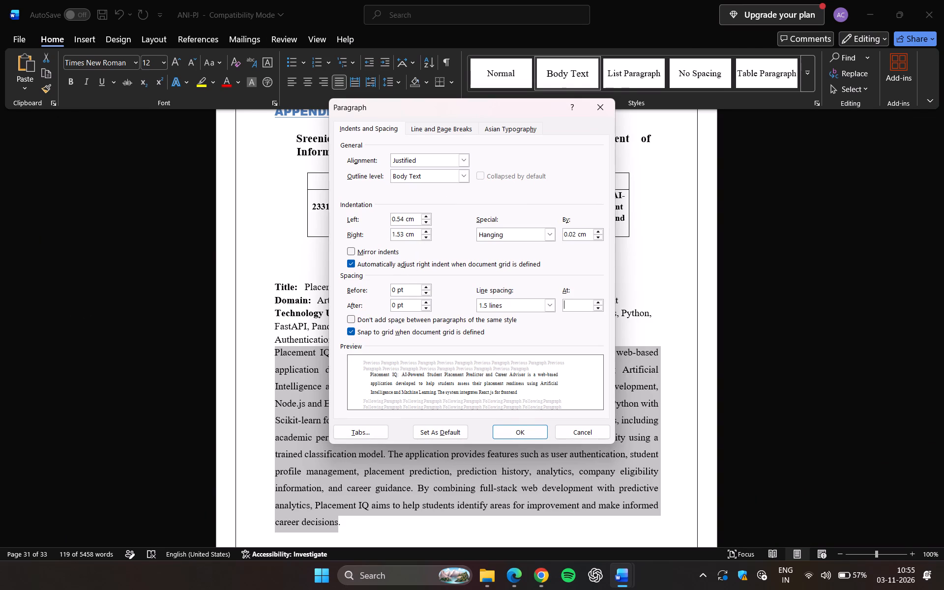
{"action": "left_click", "coordinate": [491, 307]}
{"action": "left_click", "coordinate": [487, 307]}
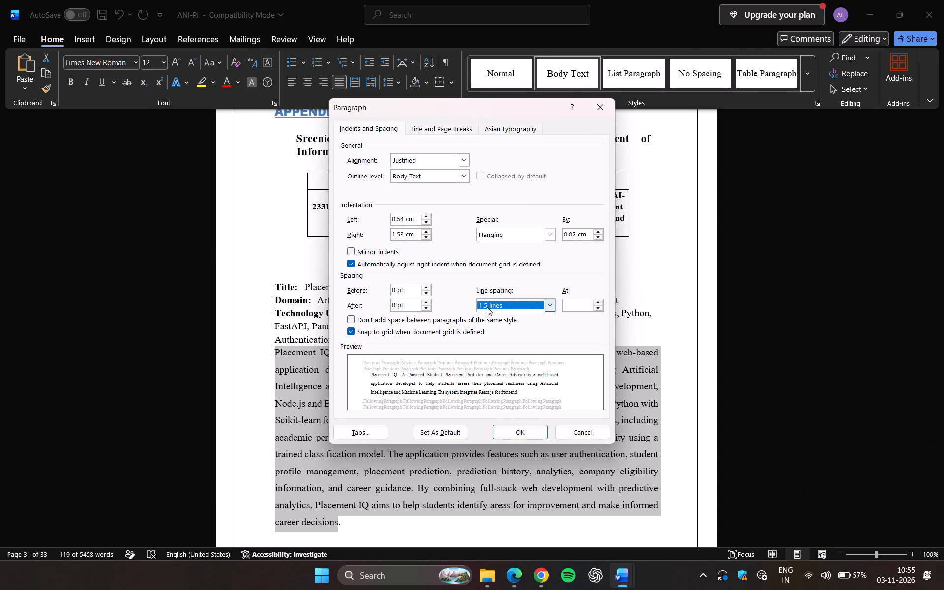
{"action": "left_click", "coordinate": [512, 305]}
{"action": "left_click", "coordinate": [757, 284]}
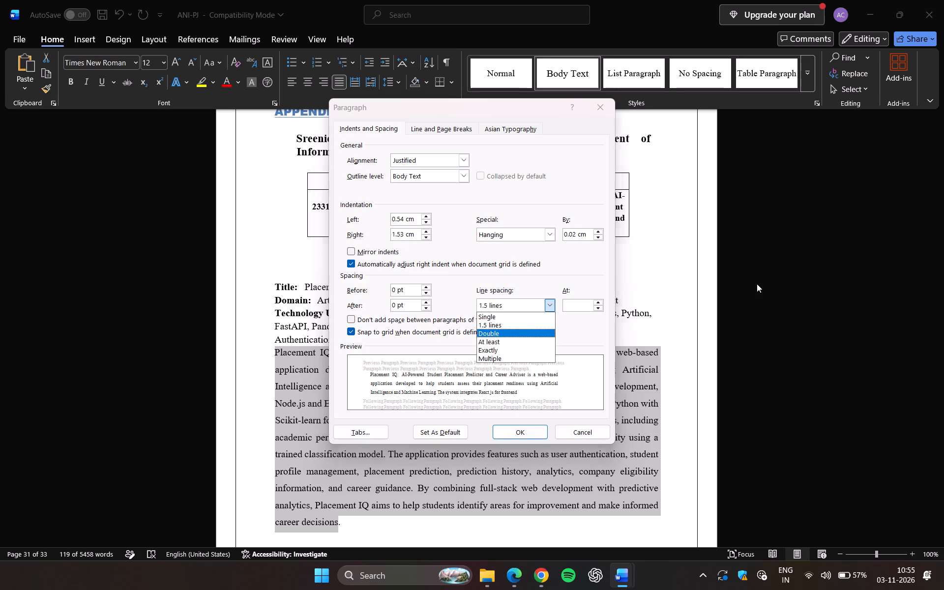
{"action": "left_click", "coordinate": [599, 428]}
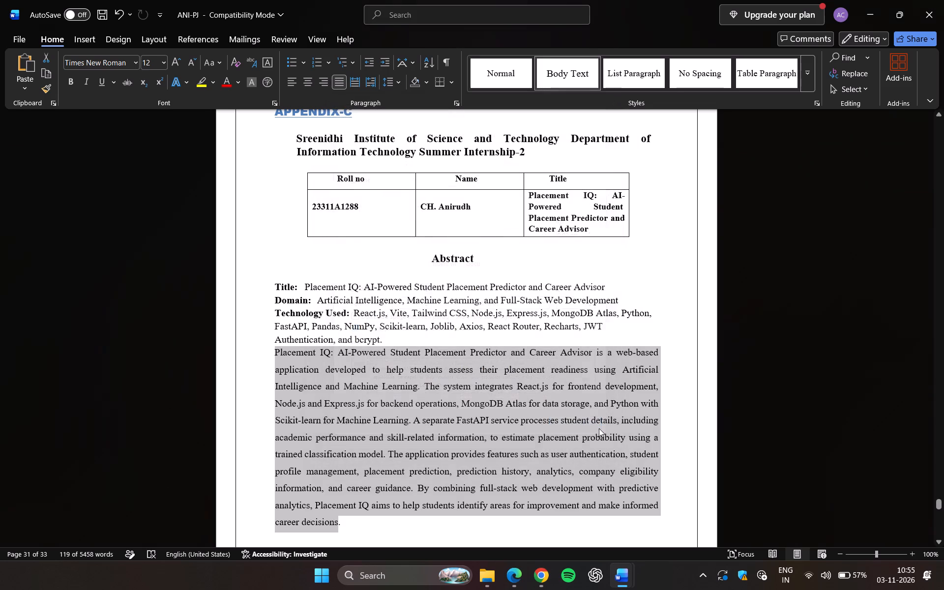
Set the line spacing of the Unified Modelling Language paragraph in Appendix-B to 1.5.
{"action": "scroll", "coordinate": [528, 400], "scroll_direction": "up", "scroll_amount": 7}
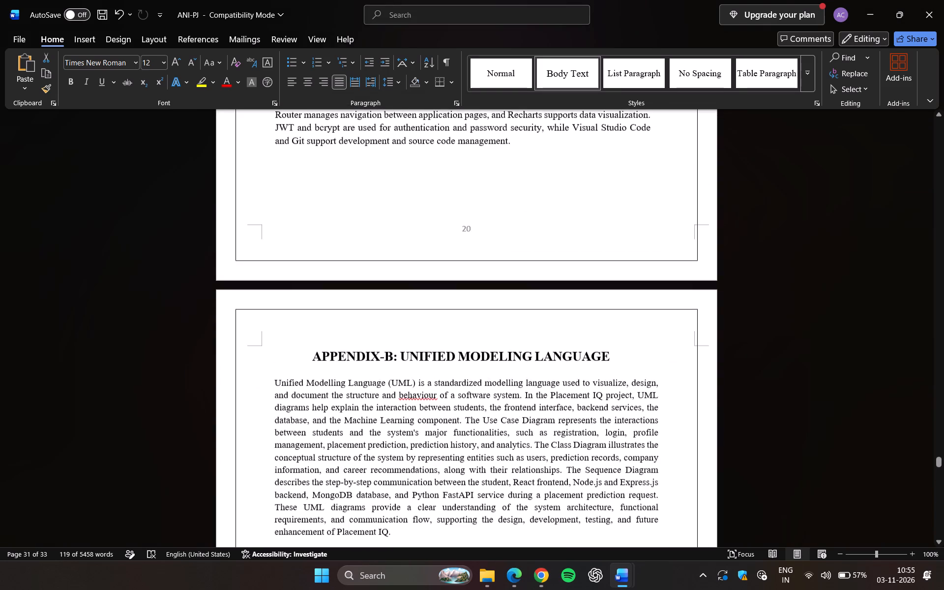
{"action": "left_click_drag", "start_coordinate": [273, 400], "coordinate": [362, 551]}
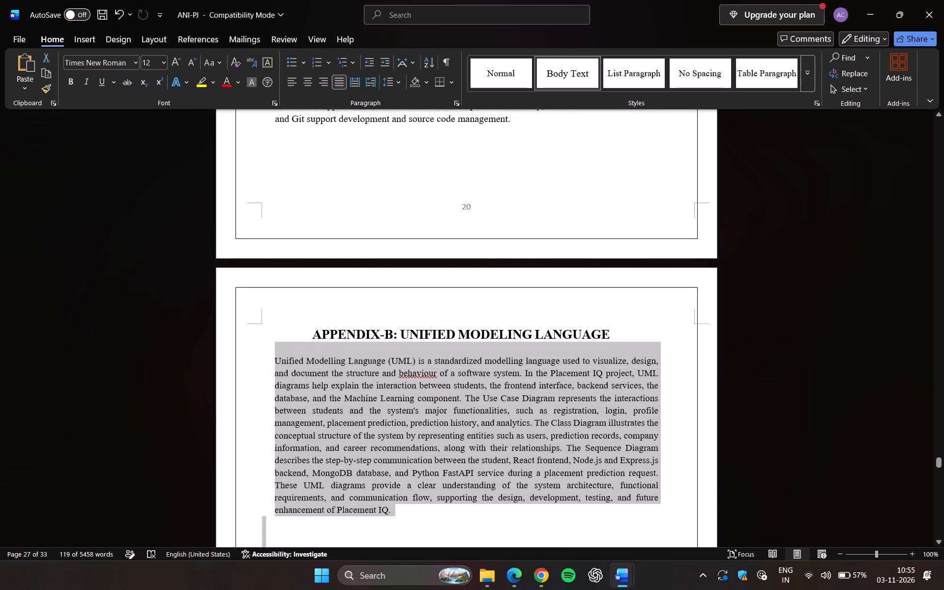
{"action": "left_click_drag", "start_coordinate": [362, 551], "coordinate": [400, 474]}
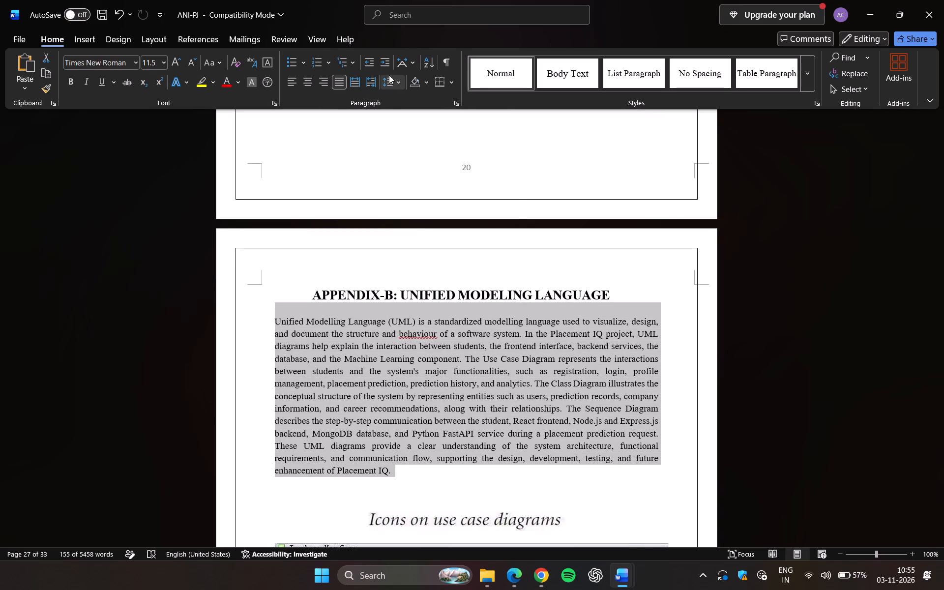
{"action": "left_click", "coordinate": [394, 85]}
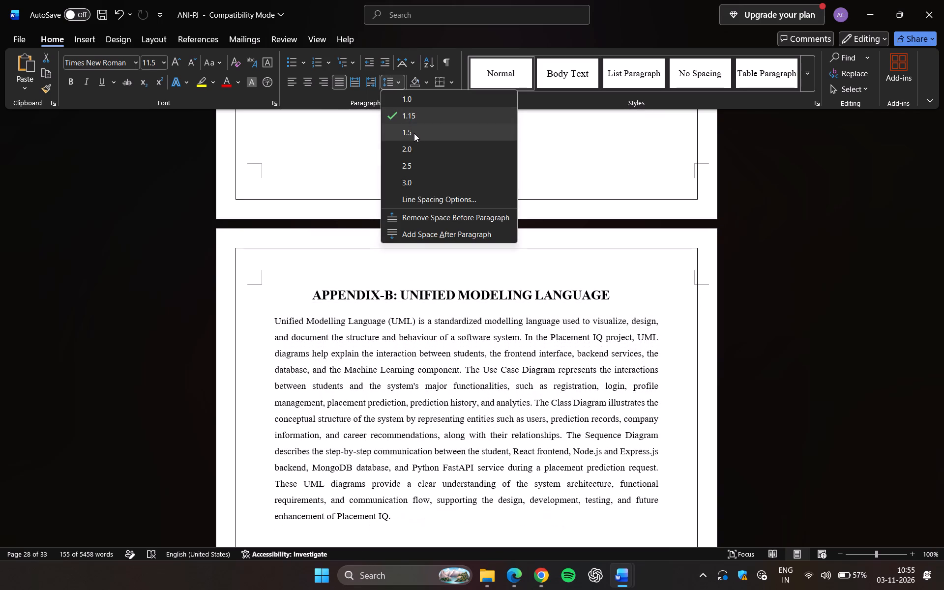
{"action": "scroll", "coordinate": [414, 133], "scroll_direction": "down", "scroll_amount": 4}
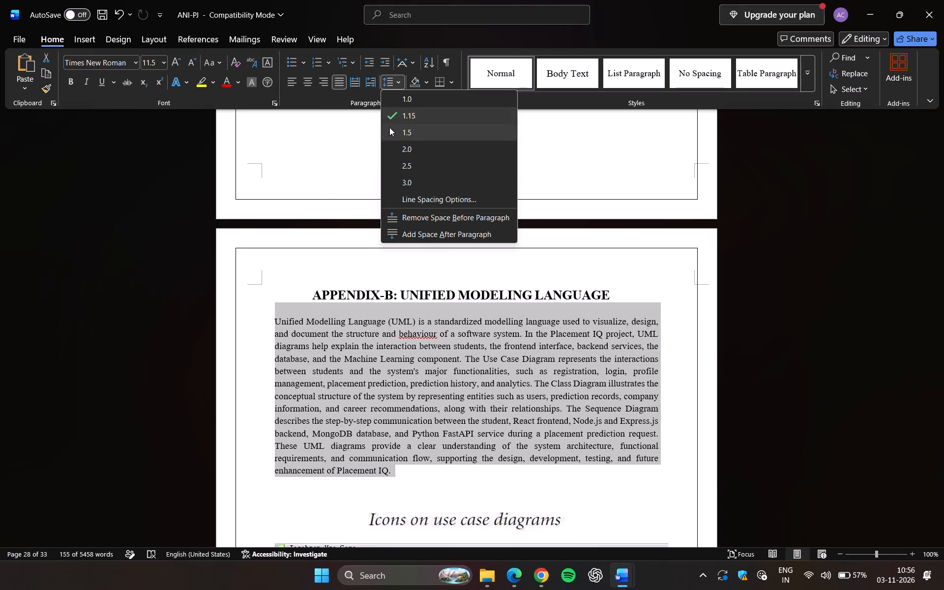
{"action": "left_click", "coordinate": [390, 128]}
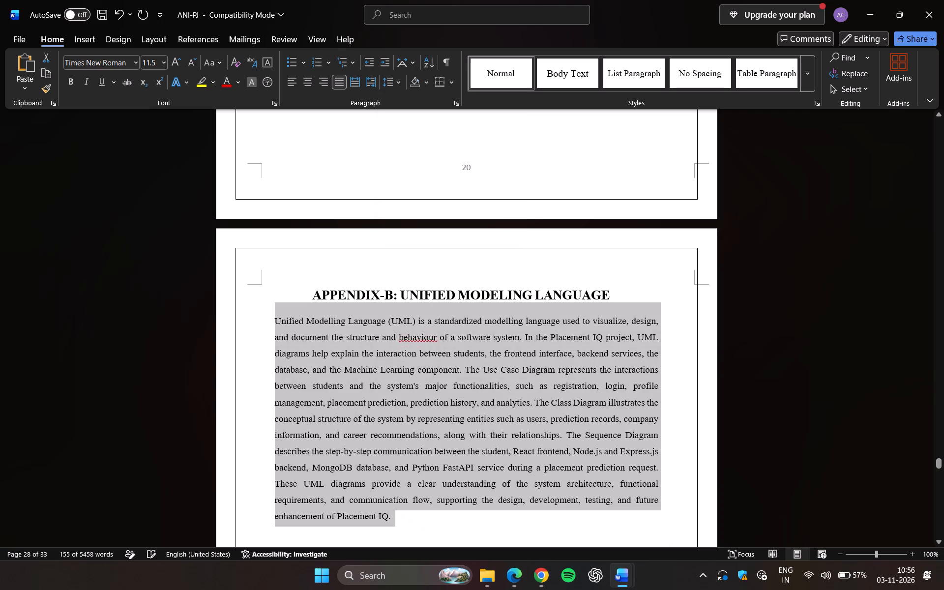
Delete the last paragraph of the Capstone Project section, starting "The extended system may also include real-time job and internship listings".
{"action": "scroll", "coordinate": [410, 344], "scroll_direction": "down", "scroll_amount": 4}
{"action": "scroll", "coordinate": [410, 344], "scroll_direction": "up", "scroll_amount": 6}
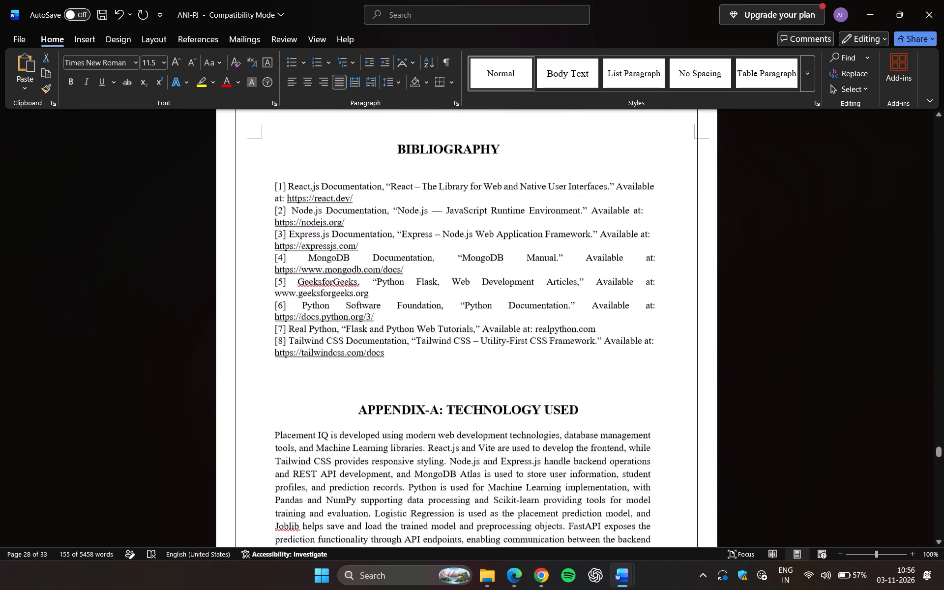
{"action": "scroll", "coordinate": [410, 344], "scroll_direction": "up", "scroll_amount": 4}
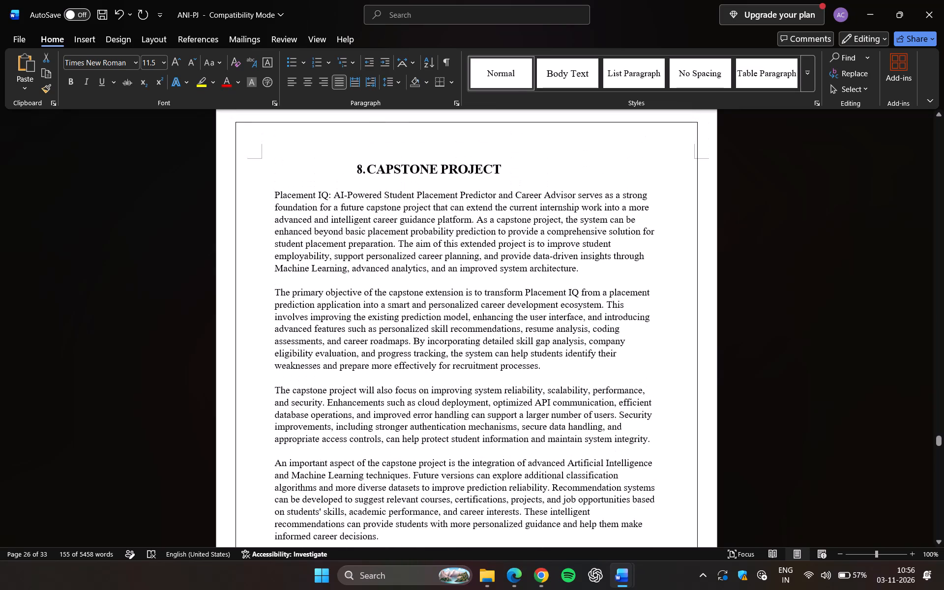
{"action": "scroll", "coordinate": [410, 344], "scroll_direction": "down", "scroll_amount": 1}
{"action": "left_click_drag", "start_coordinate": [506, 452], "coordinate": [293, 402]}
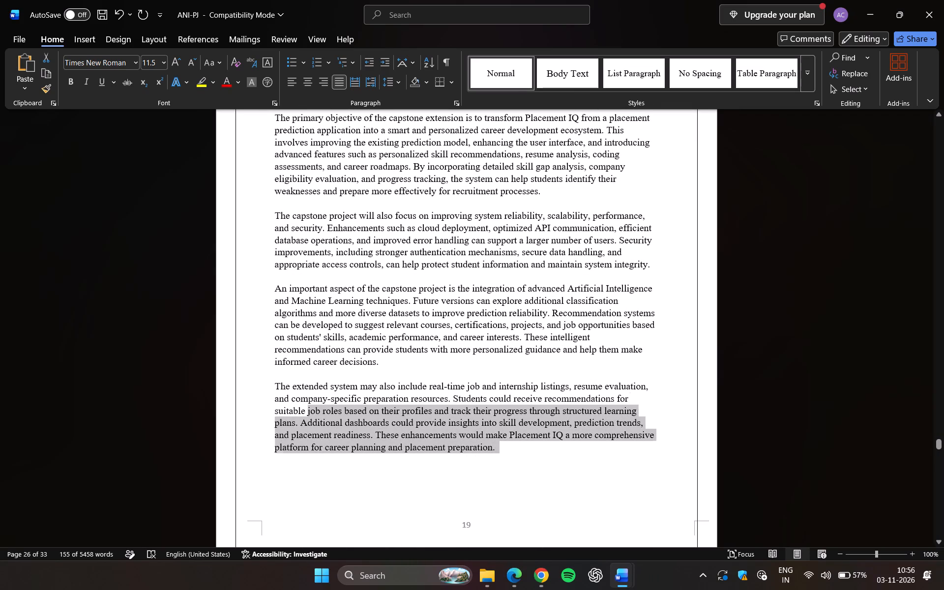
{"action": "left_click_drag", "start_coordinate": [293, 402], "coordinate": [225, 385]}
{"action": "key", "text": "BackSpace"}
Set the line spacing of all the Capstone Project body paragraphs to 1.5.
{"action": "scroll", "coordinate": [225, 385], "scroll_direction": "up", "scroll_amount": 1}
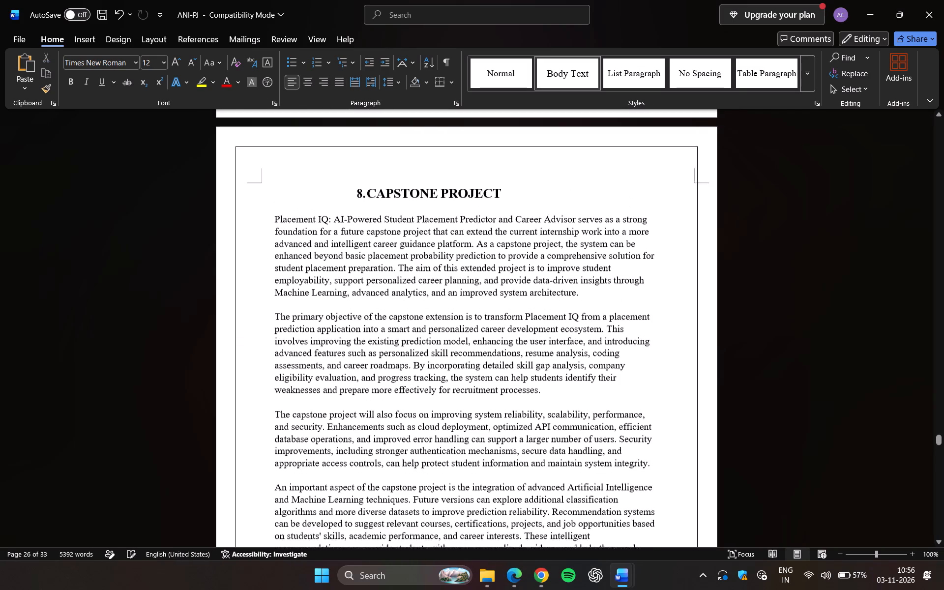
{"action": "left_click_drag", "start_coordinate": [272, 231], "coordinate": [378, 547]}
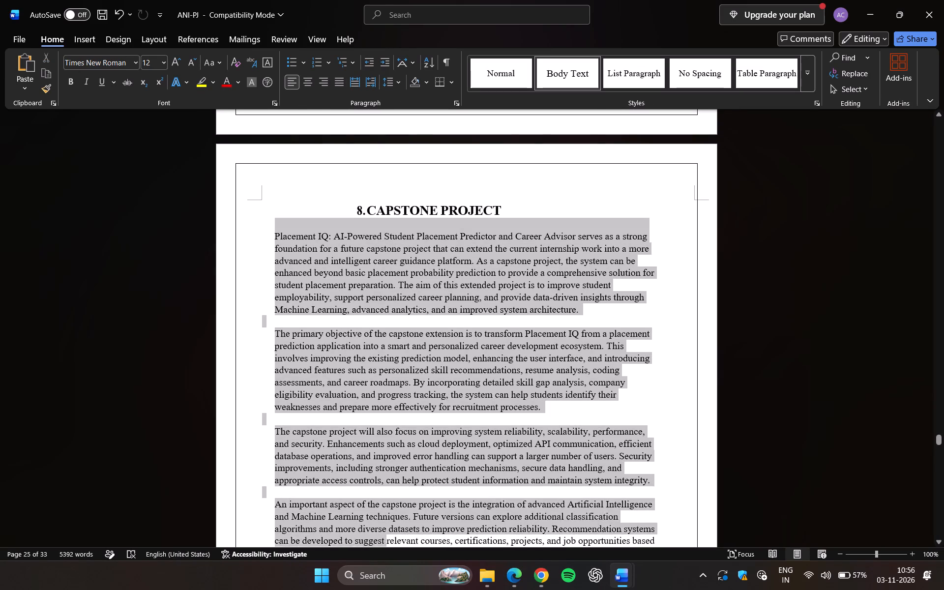
{"action": "left_click_drag", "start_coordinate": [378, 547], "coordinate": [424, 371]}
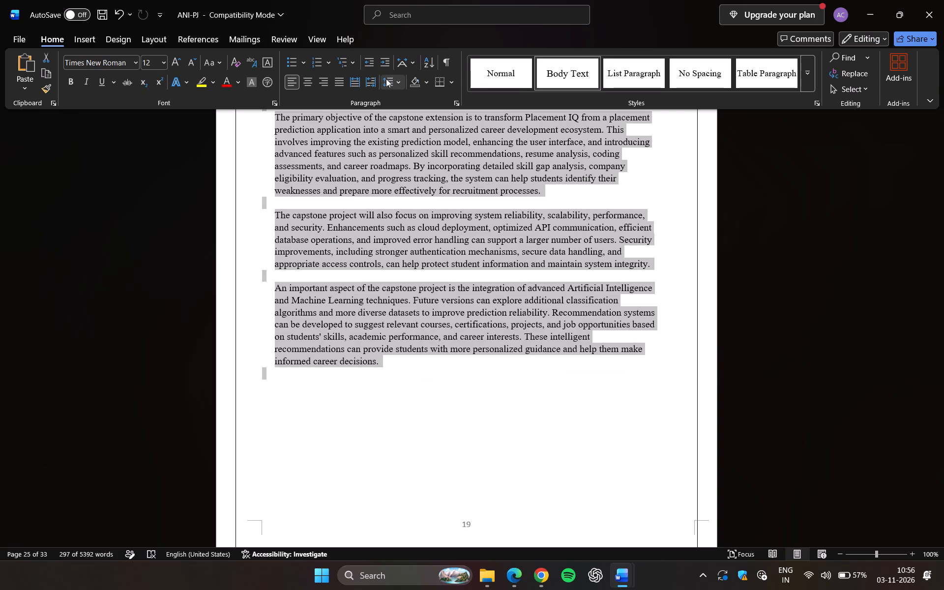
{"action": "left_click", "coordinate": [386, 80]}
{"action": "left_click", "coordinate": [412, 134]}
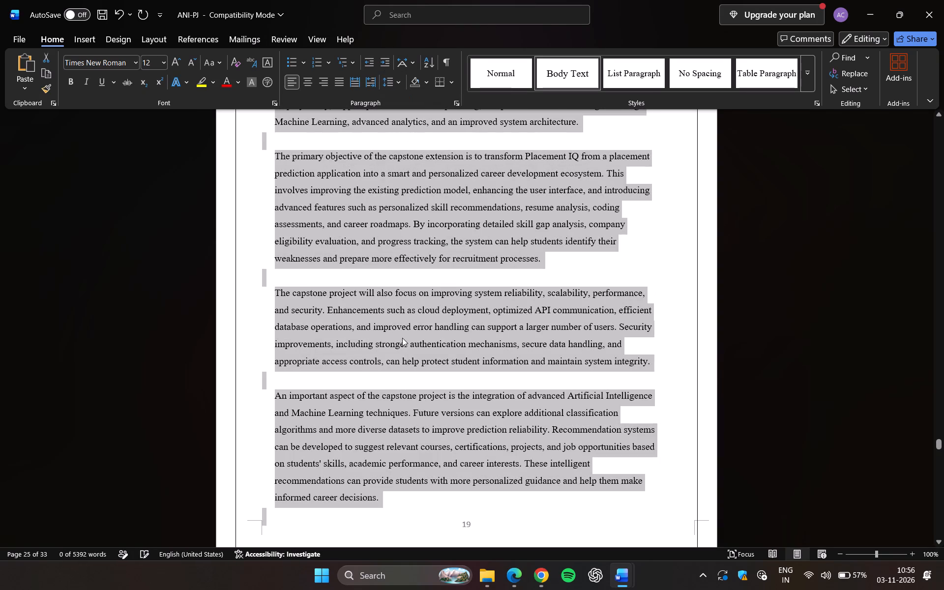
Insert six spaces before the title text of the numbered "CAPSTONE PROJECT" heading.
{"action": "scroll", "coordinate": [402, 338], "scroll_direction": "up", "scroll_amount": 2}
{"action": "left_click", "coordinate": [354, 203]}
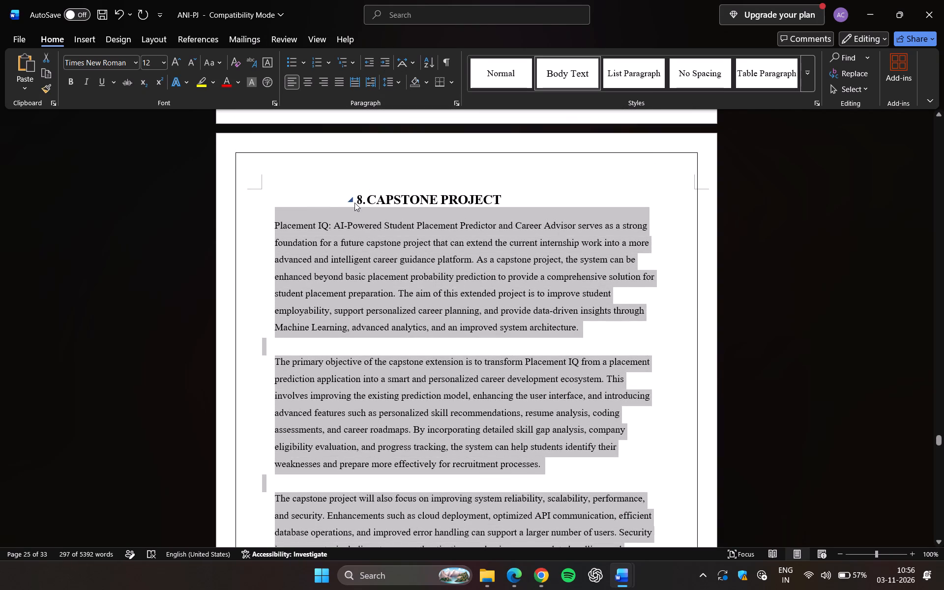
{"action": "left_click", "coordinate": [353, 201]}
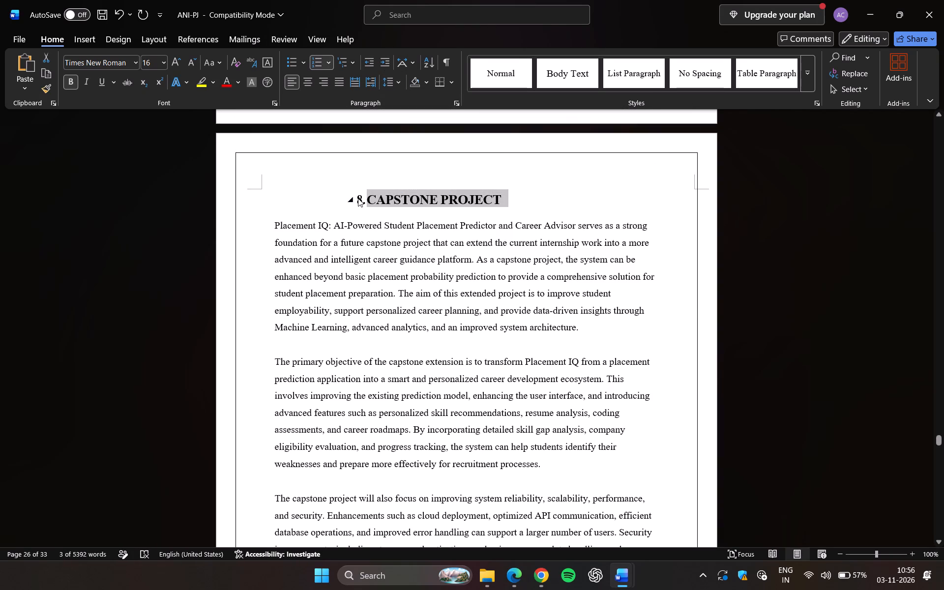
{"action": "left_click", "coordinate": [373, 198]}
{"action": "key", "text": "Left"}
{"action": "key", "text": "Left"}
{"action": "key", "text": "Left"}
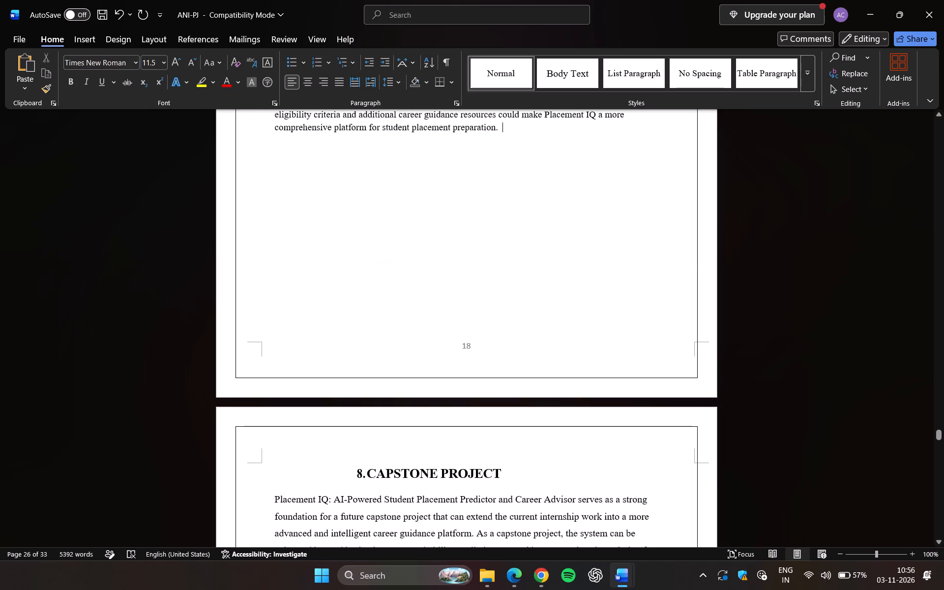
{"action": "key", "text": "Down"}
{"action": "key", "text": "Down"}
{"action": "key", "text": "Down"}
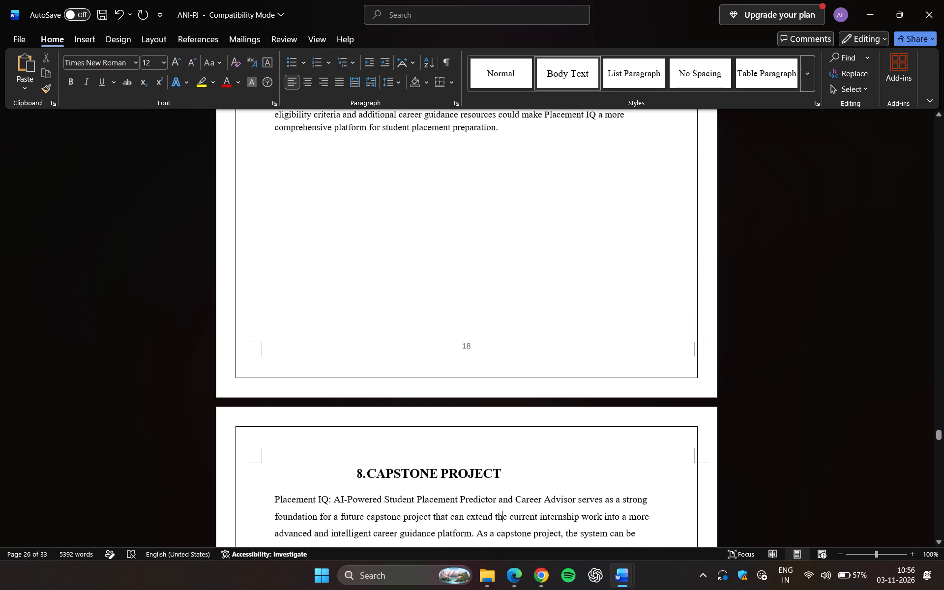
{"action": "key", "text": "Up"}
{"action": "key", "text": "Up"}
{"action": "key", "text": "Left"}
{"action": "key", "text": "Left"}
{"action": "key", "text": "Left"}
{"action": "key", "text": "Left"}
{"action": "key", "text": "Left"}
{"action": "key", "text": "Left"}
{"action": "key", "text": "Left"}
{"action": "key", "text": "Left"}
{"action": "key", "text": "Left"}
{"action": "key", "text": "Left"}
{"action": "key", "text": "Left"}
{"action": "key", "text": "Left"}
{"action": "key", "text": "Left"}
{"action": "key", "text": "Left"}
{"action": "key", "text": "Left"}
{"action": "key", "text": "Left"}
{"action": "key", "text": "Left"}
{"action": "key", "text": "Left"}
{"action": "key", "text": "Left"}
{"action": "key", "text": "Left"}
{"action": "key", "text": "Left"}
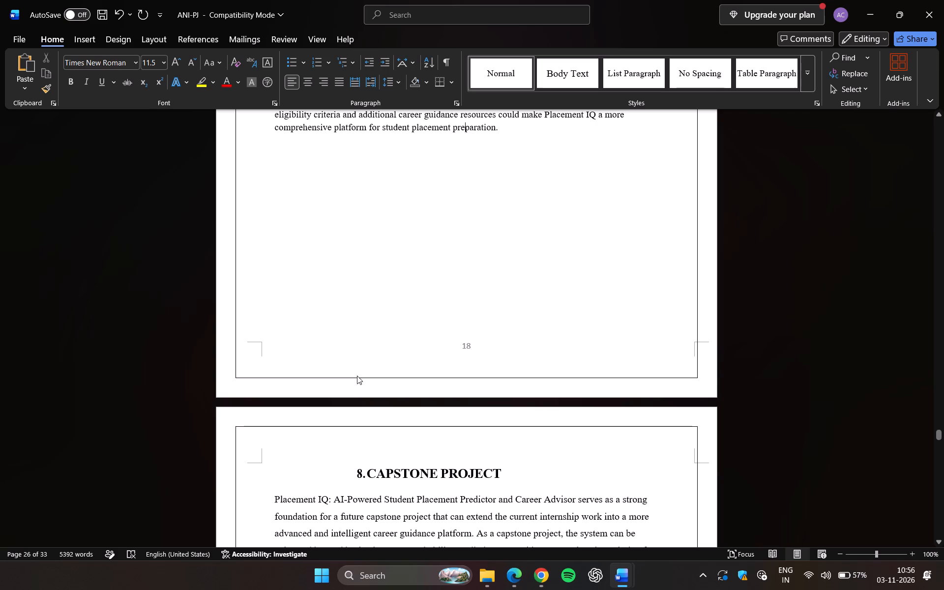
{"action": "left_click", "coordinate": [348, 467]}
{"action": "left_click_drag", "start_coordinate": [337, 477], "coordinate": [357, 477]}
{"action": "key", "text": "space"}
{"action": "key", "text": "space"}
{"action": "key", "text": "space"}
{"action": "key", "text": "space"}
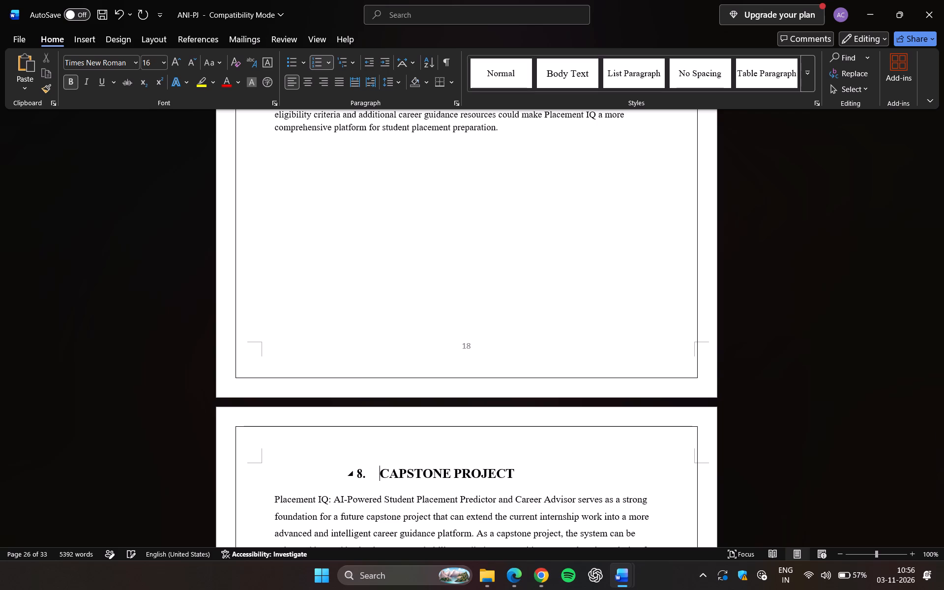
{"action": "key", "text": "space"}
{"action": "key", "text": "space"}
Replace the Capstone Project heading's automatic number with a typed "8." and remove two of the spaces before its title.
{"action": "left_click", "coordinate": [358, 475]}
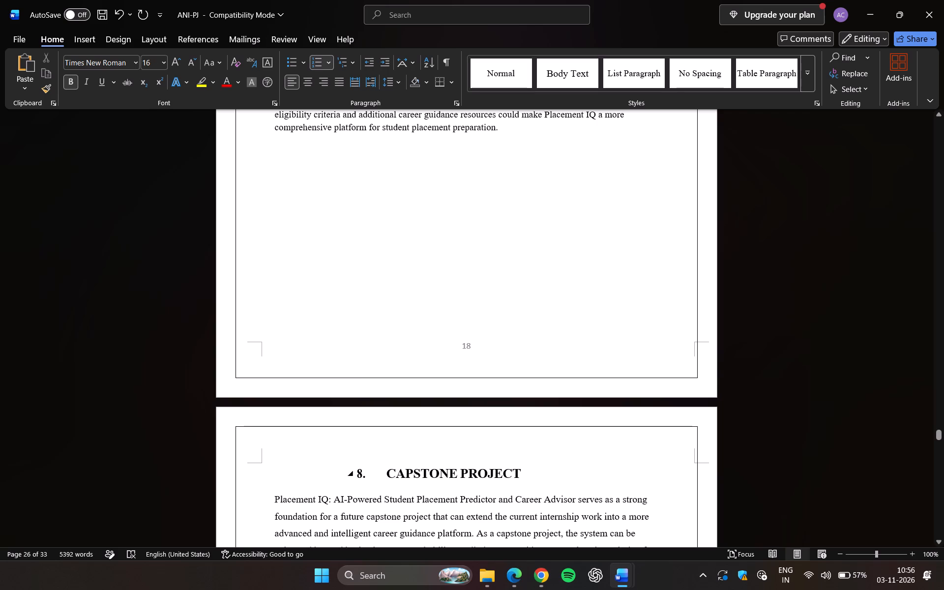
{"action": "key", "text": "BackSpace"}
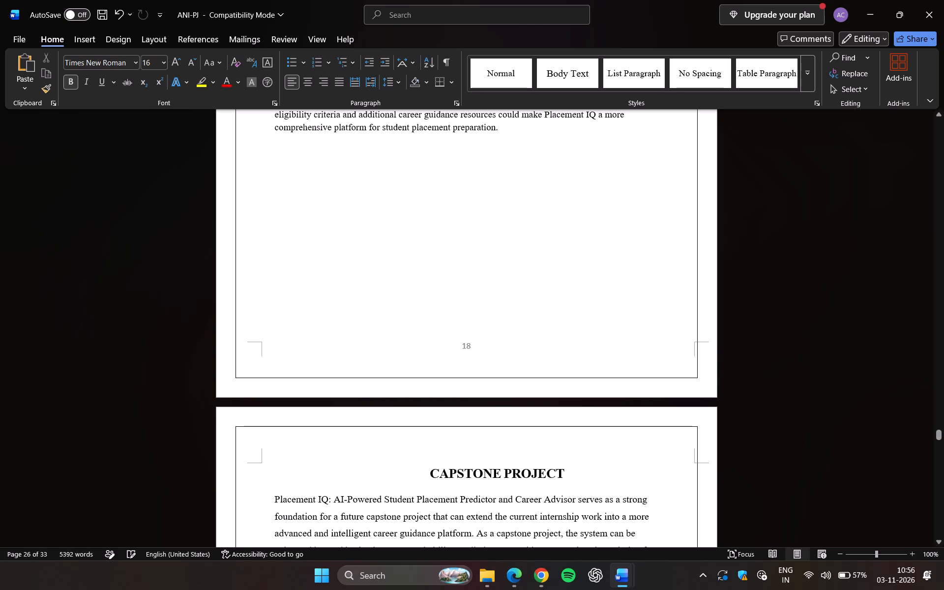
{"action": "key", "text": "8"}
{"action": "key", "text": "period"}
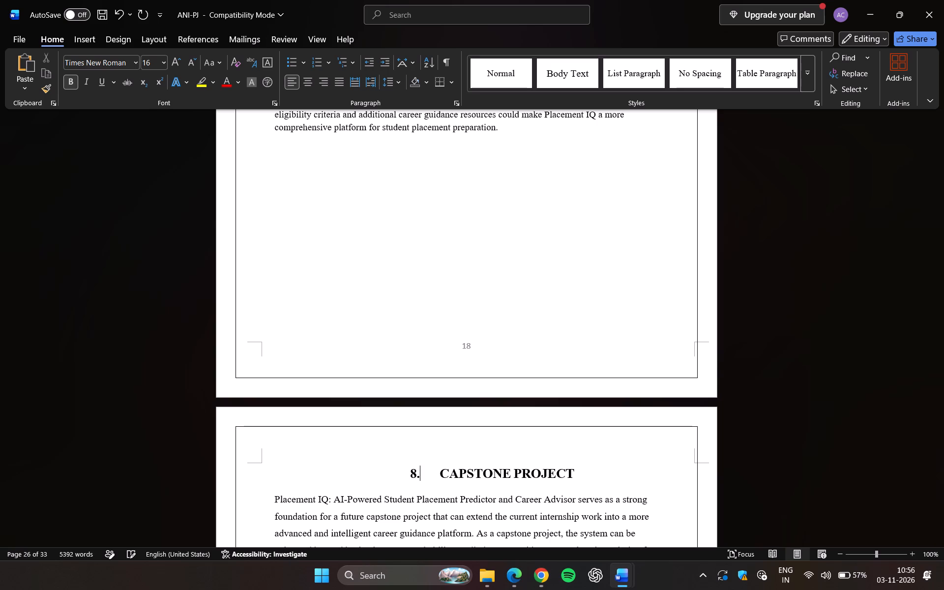
{"action": "key", "text": "Delete"}
{"action": "key", "text": "Delete"}
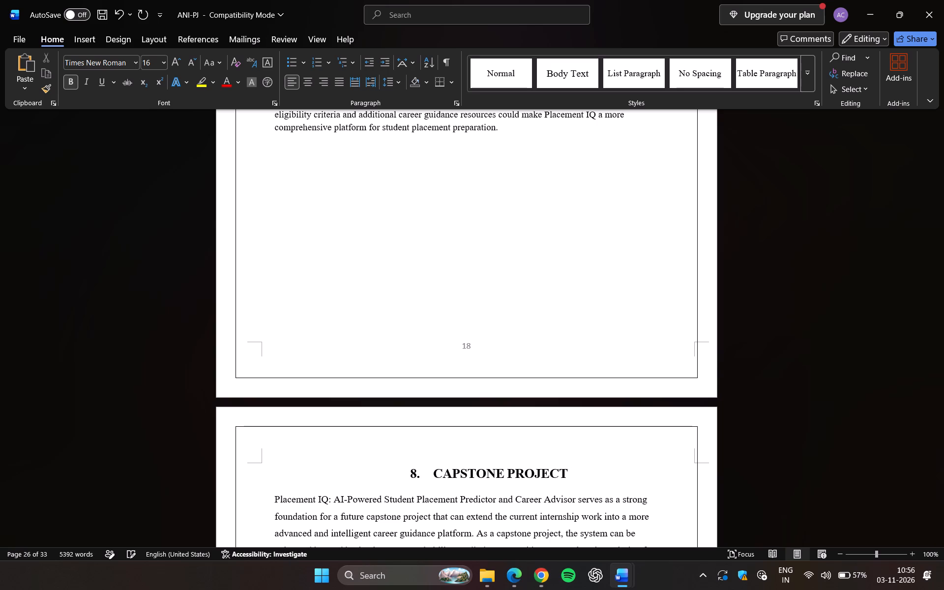
Delete the three extra spaces between "8." and the title in the Capstone Project heading.
{"action": "key", "text": "Delete"}
{"action": "key", "text": "Delete"}
{"action": "key", "text": "Delete"}
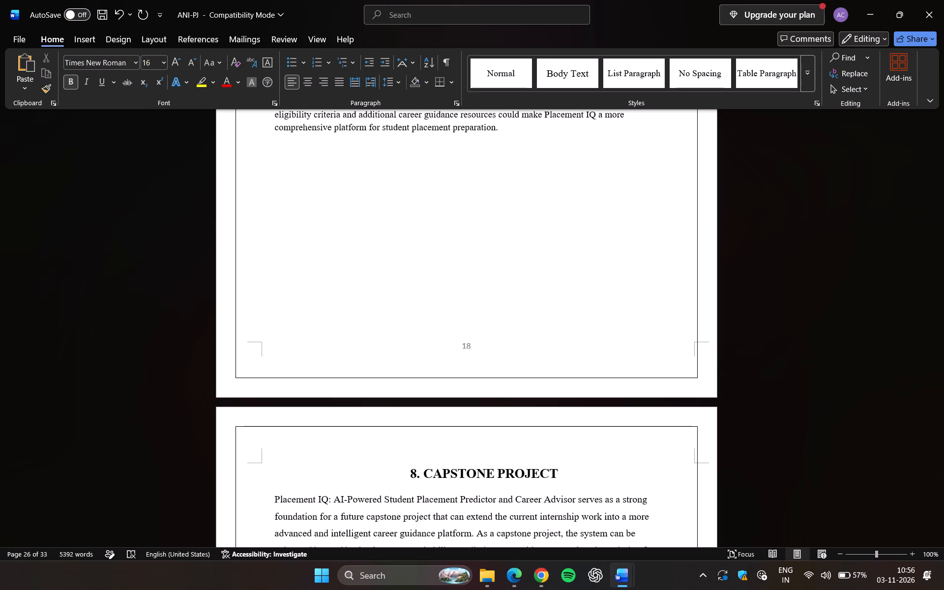
Remove the left indent of the "8. CAPSTONE PROJECT" heading and insert 21 spaces before its number instead.
{"action": "key", "text": "Left"}
{"action": "key", "text": "Left"}
{"action": "key", "text": "BackSpace"}
{"action": "key", "text": "space"}
{"action": "key", "text": "space"}
{"action": "key", "text": "space"}
{"action": "key", "text": "space"}
{"action": "key", "text": "space"}
{"action": "key", "text": "space"}
{"action": "key", "text": "space"}
{"action": "key", "text": "space"}
{"action": "key", "text": "space"}
{"action": "key", "text": "space"}
{"action": "key", "text": "space"}
{"action": "key", "text": "space"}
{"action": "key", "text": "space"}
{"action": "key", "text": "space"}
{"action": "key", "text": "space"}
{"action": "key", "text": "space"}
{"action": "key", "text": "space"}
{"action": "key", "text": "space"}
{"action": "key", "text": "space"}
{"action": "key", "text": "space"}
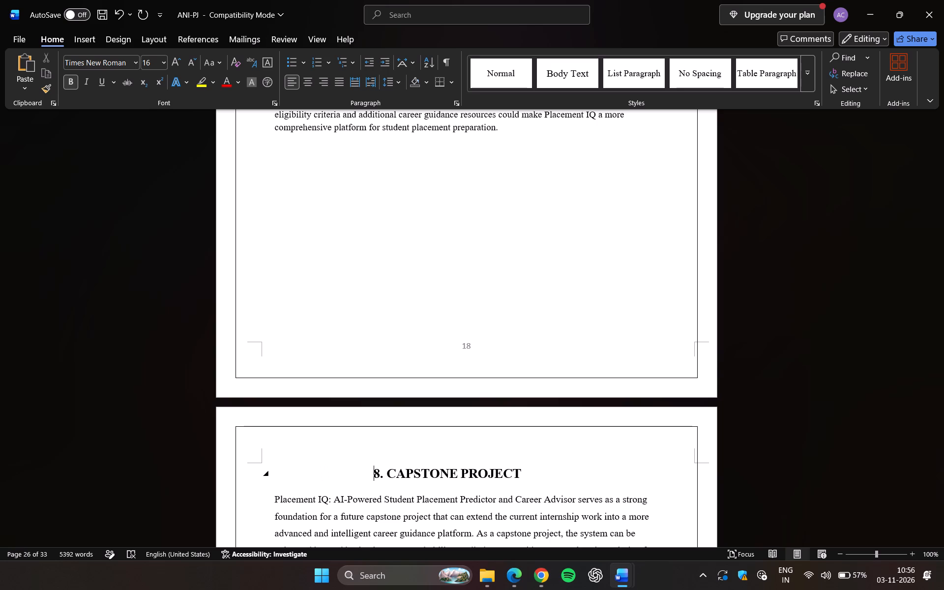
{"action": "scroll", "coordinate": [358, 475], "scroll_direction": "down", "scroll_amount": 3}
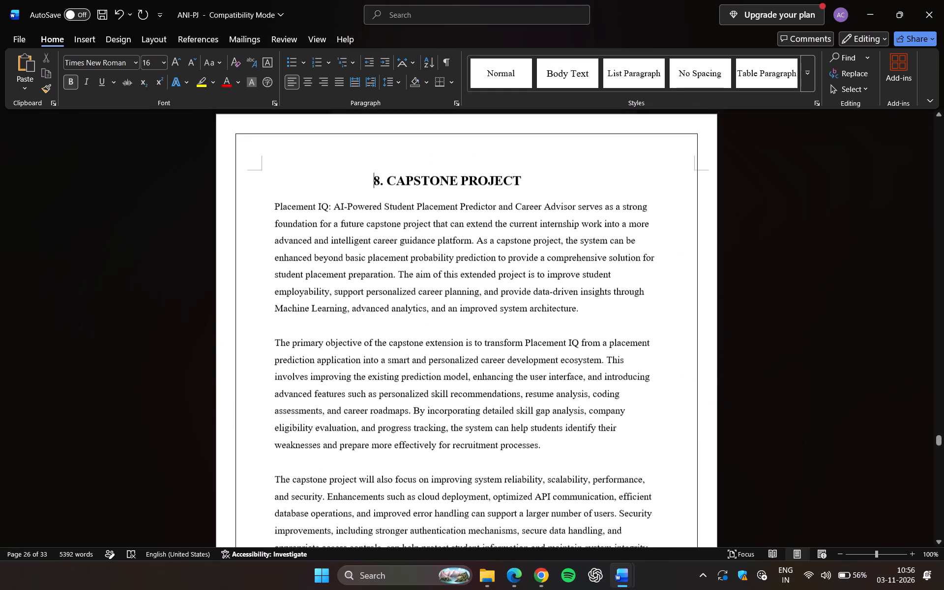
{"action": "key", "text": "space"}
Save the ANI-PJ report as a PDF named ANI-PJ111 in the Downloads folder.
{"action": "scroll", "coordinate": [358, 475], "scroll_direction": "down", "scroll_amount": 3}
{"action": "scroll", "coordinate": [358, 475], "scroll_direction": "up", "scroll_amount": 6}
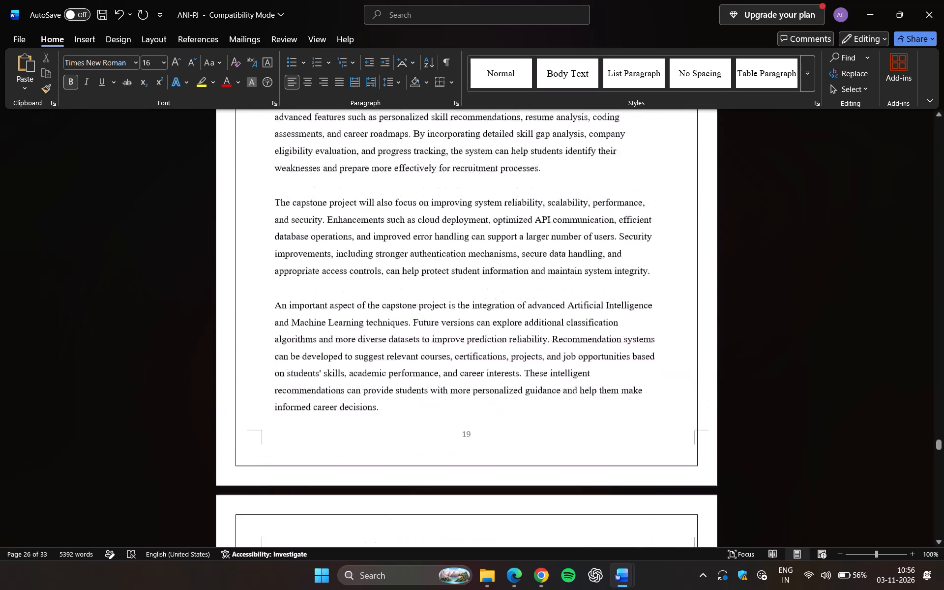
{"action": "scroll", "coordinate": [358, 475], "scroll_direction": "up", "scroll_amount": 20}
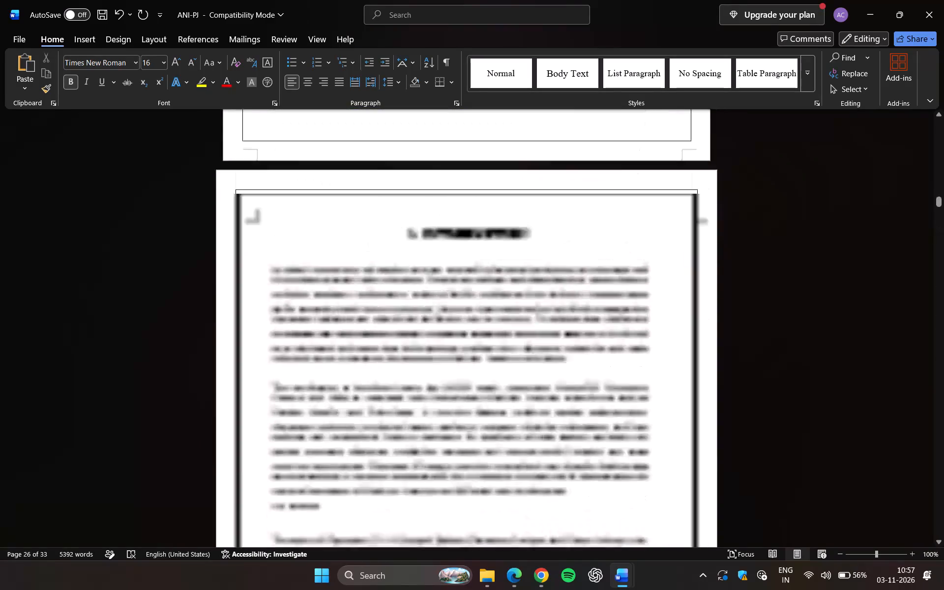
{"action": "scroll", "coordinate": [358, 475], "scroll_direction": "up", "scroll_amount": 13}
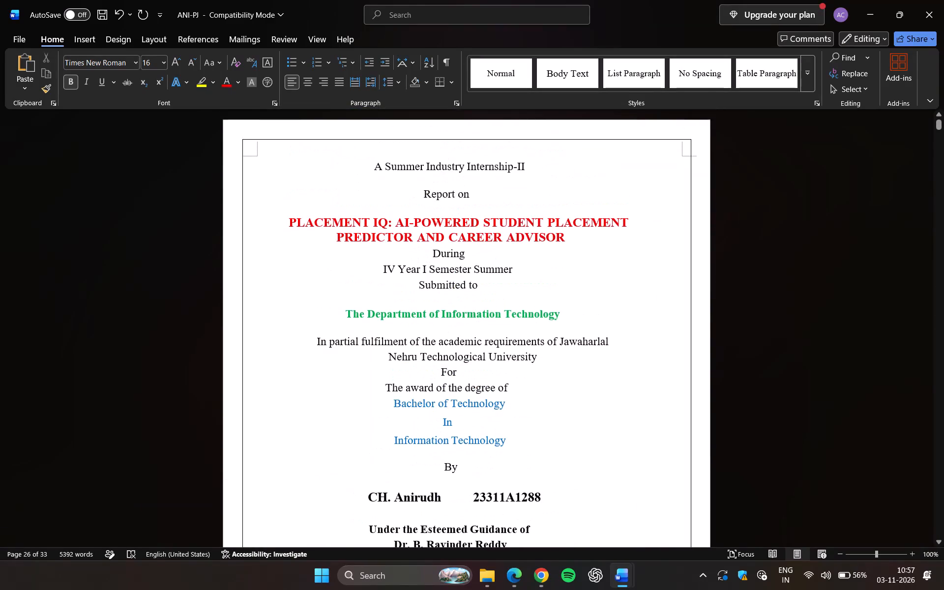
{"action": "scroll", "coordinate": [358, 475], "scroll_direction": "down", "scroll_amount": 1}
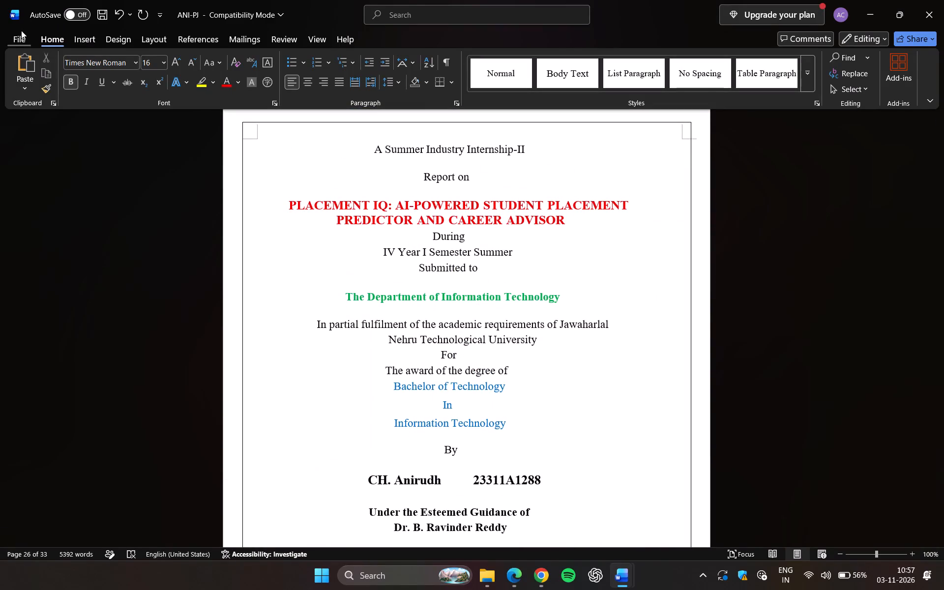
{"action": "left_click", "coordinate": [20, 33]}
{"action": "left_click", "coordinate": [38, 227]}
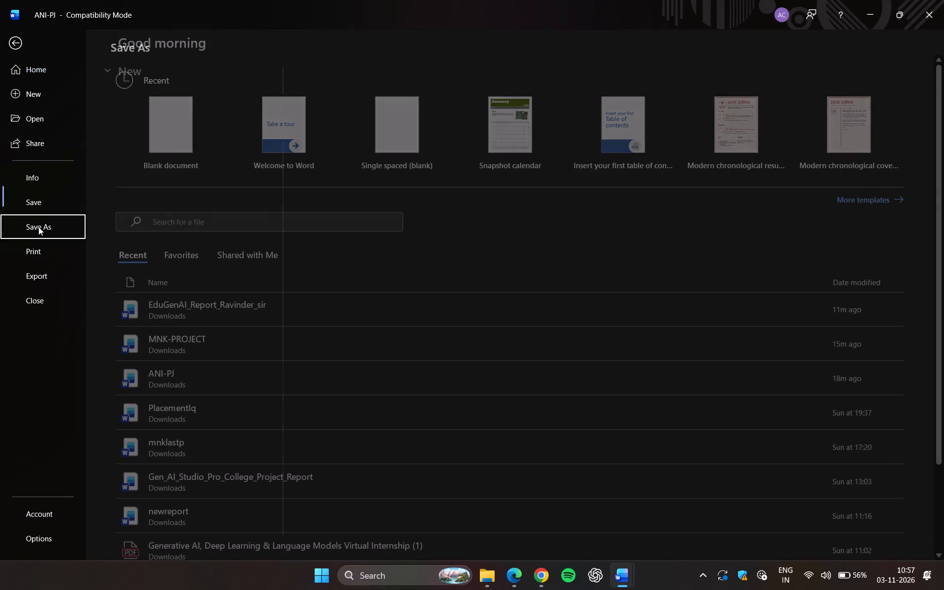
{"action": "left_click", "coordinate": [393, 138]}
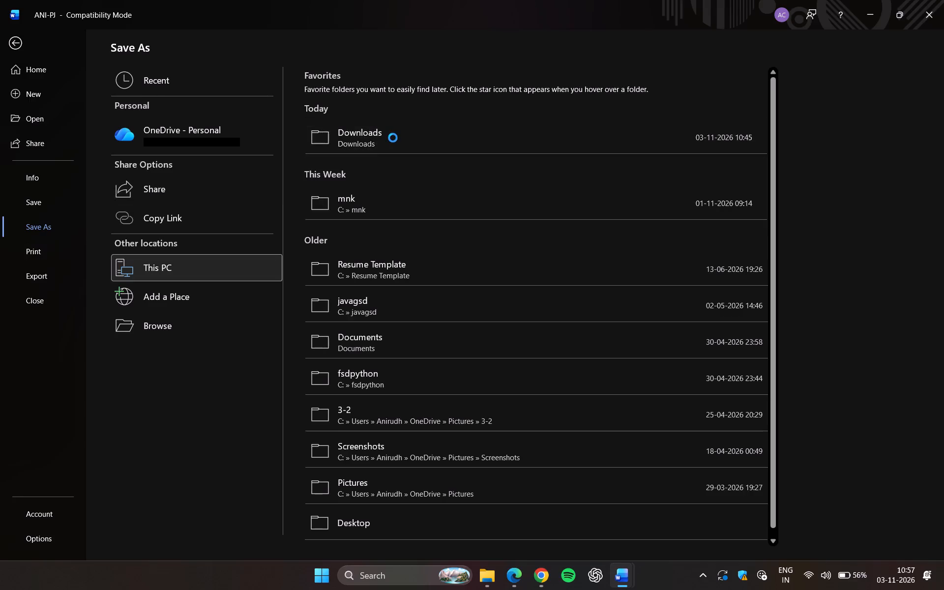
{"action": "left_click", "coordinate": [283, 205]}
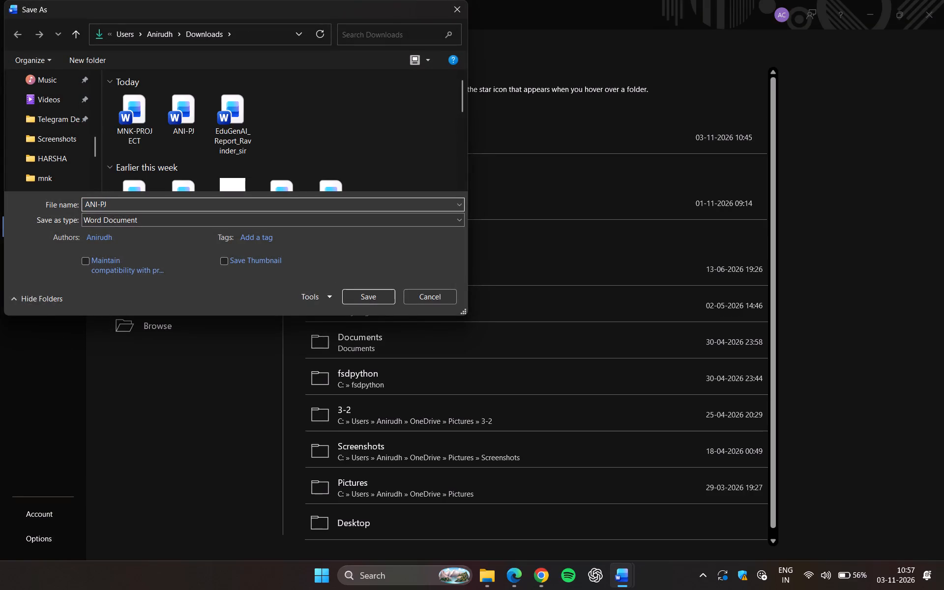
{"action": "left_click", "coordinate": [283, 205]}
{"action": "type", "text": "111"}
{"action": "left_click", "coordinate": [387, 214]}
{"action": "left_click", "coordinate": [230, 285]}
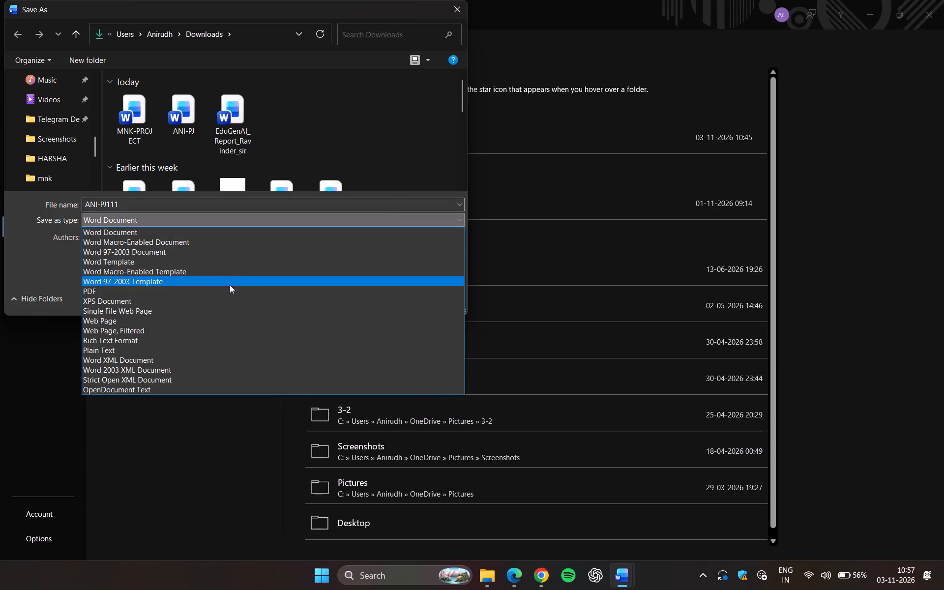
{"action": "left_click", "coordinate": [289, 223]}
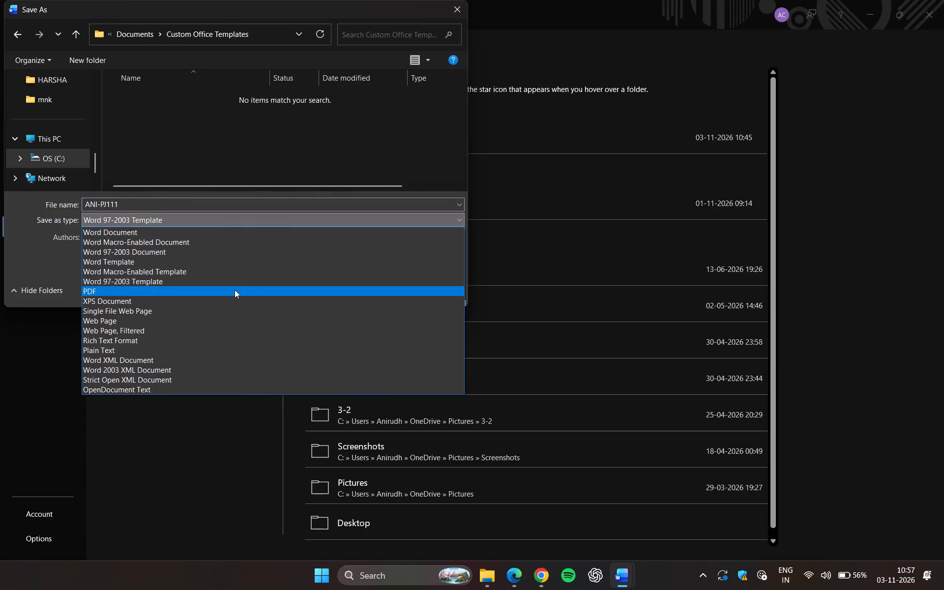
{"action": "left_click", "coordinate": [235, 290]}
{"action": "left_click", "coordinate": [355, 320]}
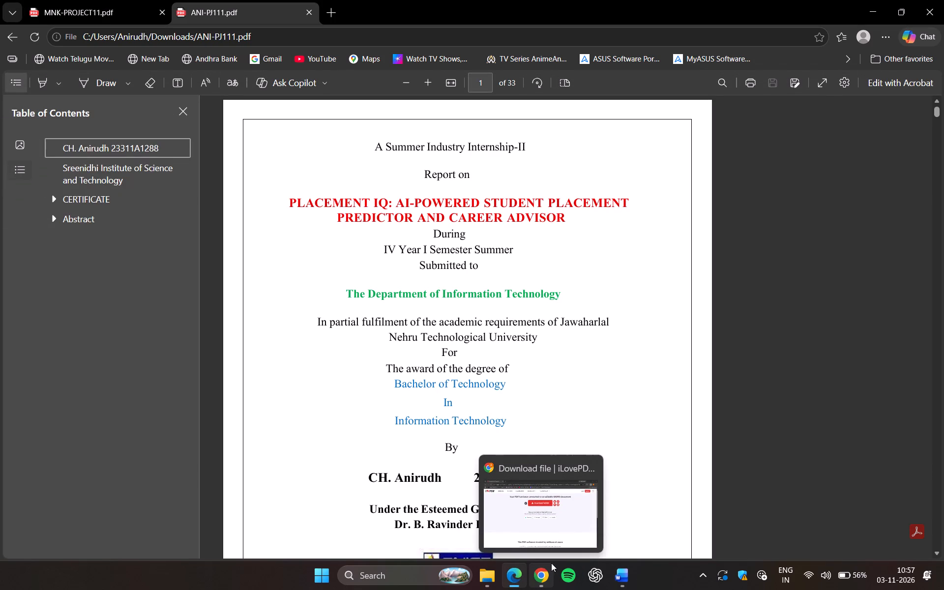
View the cover page of the already open MNK-PROJECT11 PDF in Edge.
{"action": "left_click", "coordinate": [127, 0]}
{"action": "scroll", "coordinate": [464, 326], "scroll_direction": "up", "scroll_amount": 6}
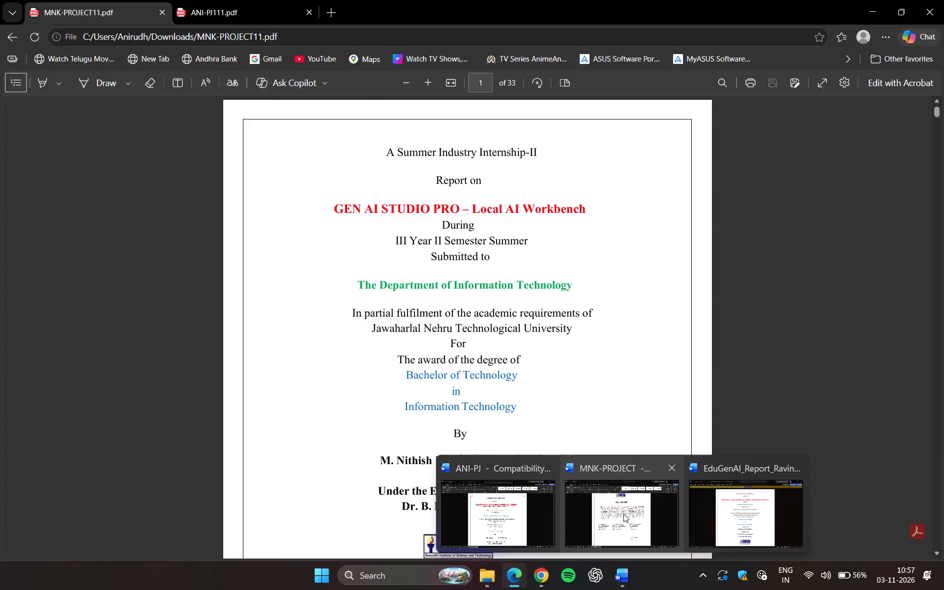
Switch to the MNK-PROJECT document in Word and save it as a PDF over MNK-PROJECT11 in the Downloads folder.
{"action": "left_click", "coordinate": [623, 514]}
{"action": "scroll", "coordinate": [596, 379], "scroll_direction": "up", "scroll_amount": 5}
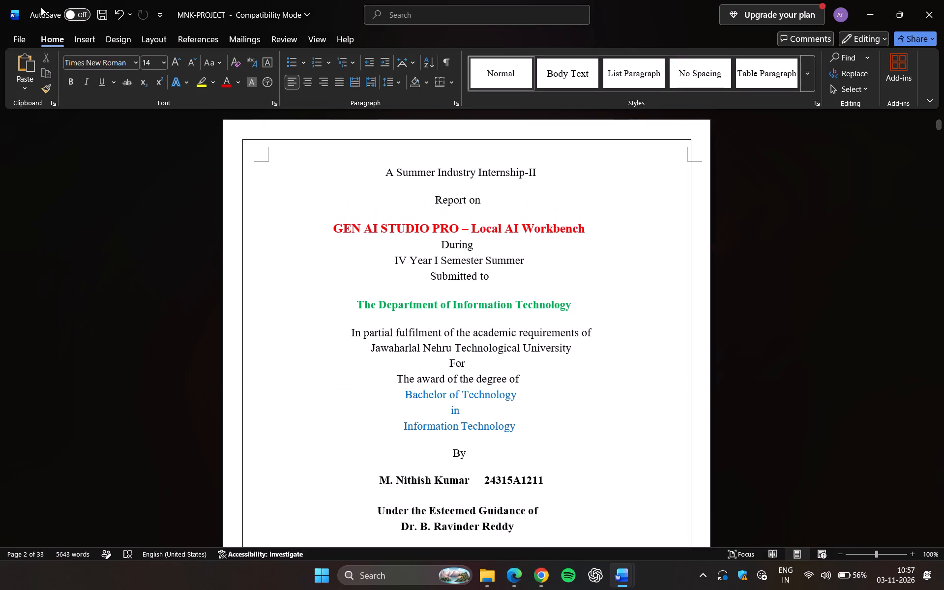
{"action": "left_click", "coordinate": [17, 40]}
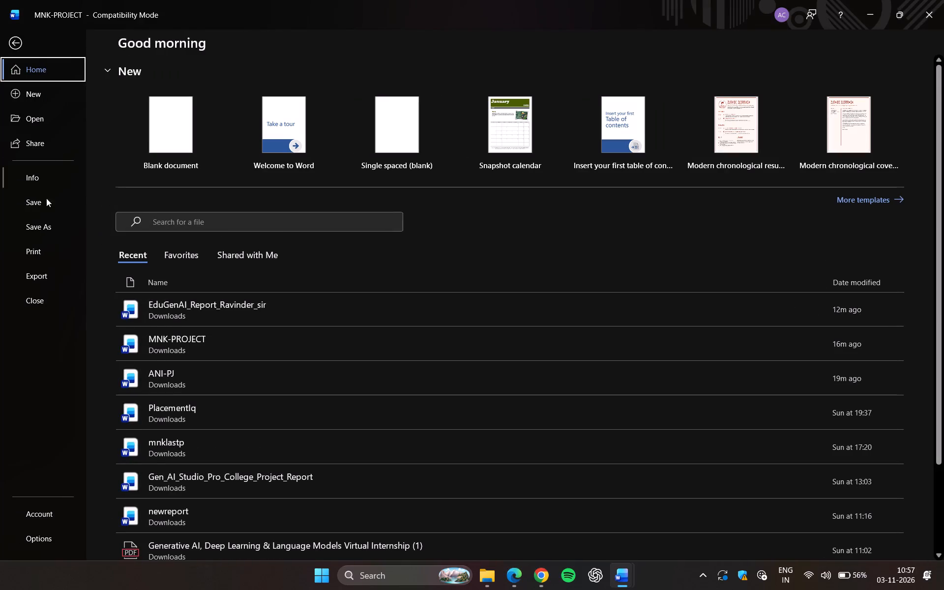
{"action": "left_click", "coordinate": [45, 226]}
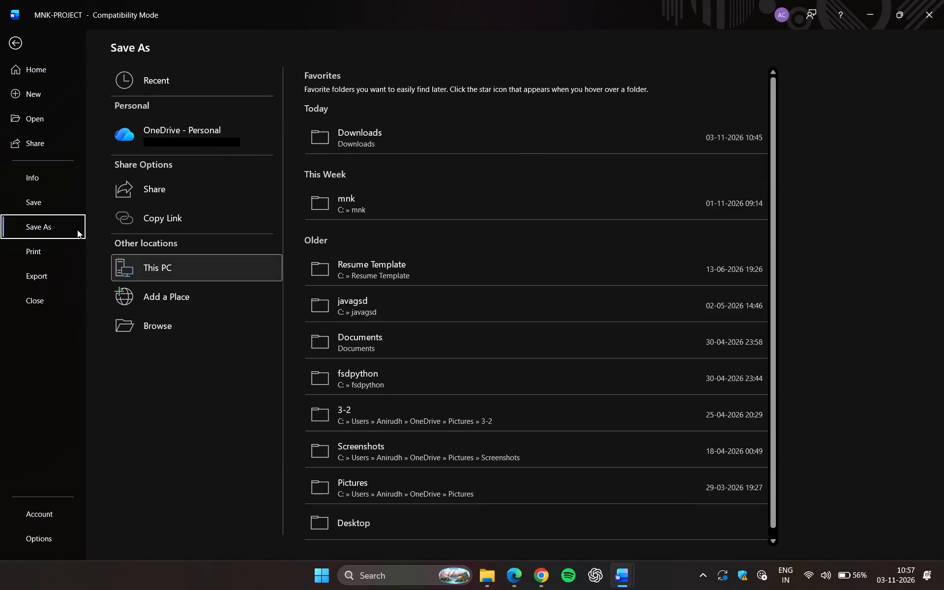
{"action": "left_click", "coordinate": [393, 132]}
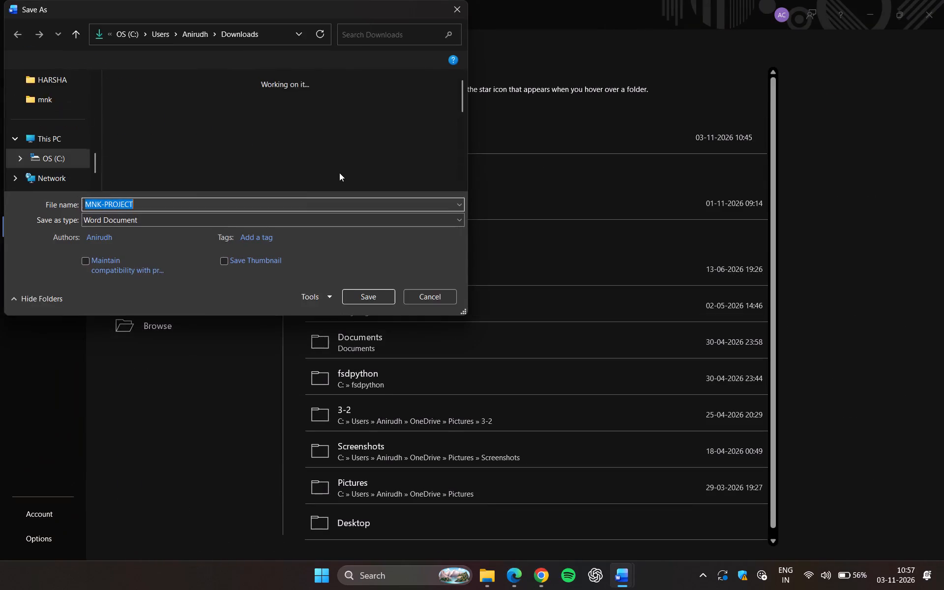
{"action": "left_click", "coordinate": [259, 206]}
{"action": "type", "text": "11"}
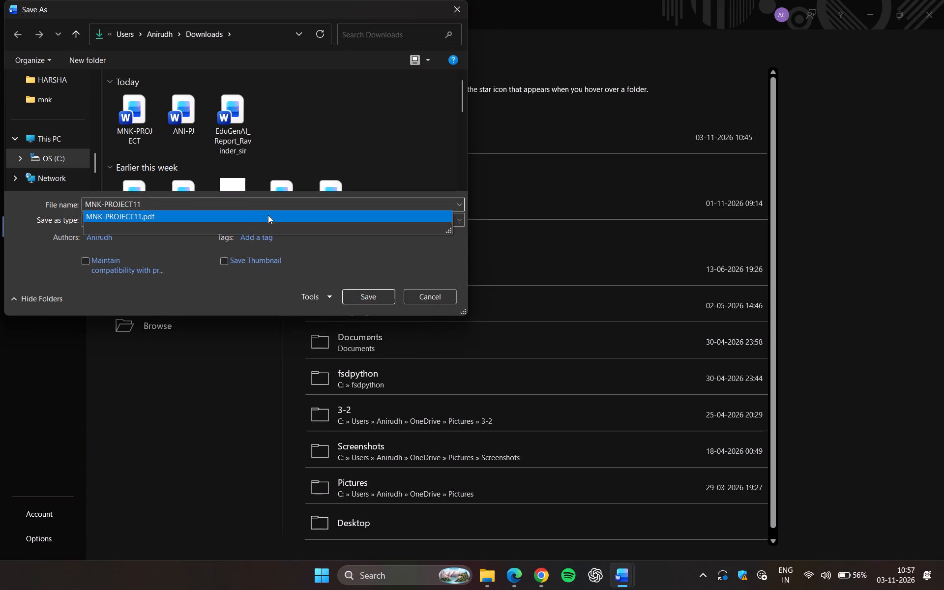
{"action": "left_click", "coordinate": [266, 218]}
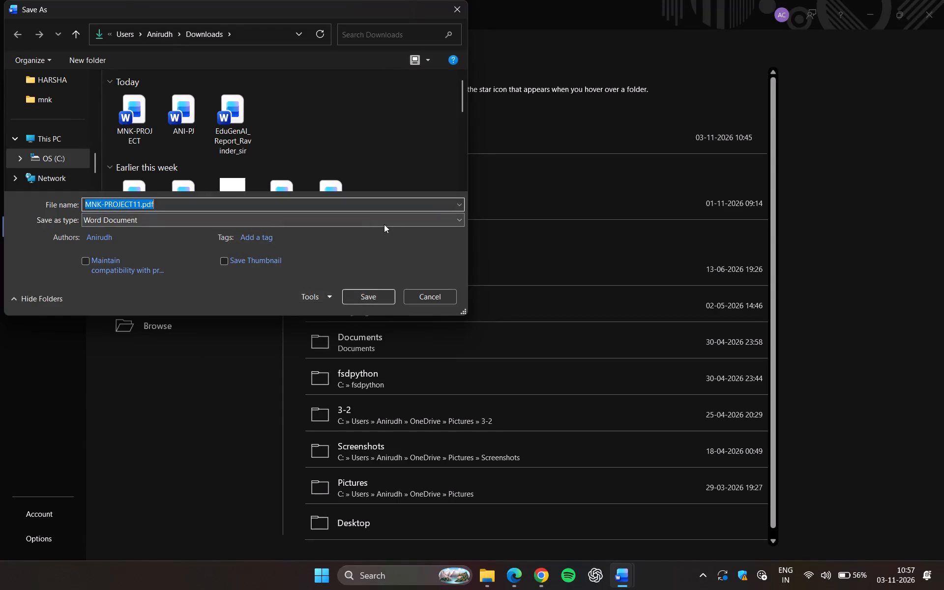
{"action": "left_click", "coordinate": [384, 224]}
{"action": "left_click", "coordinate": [285, 292]}
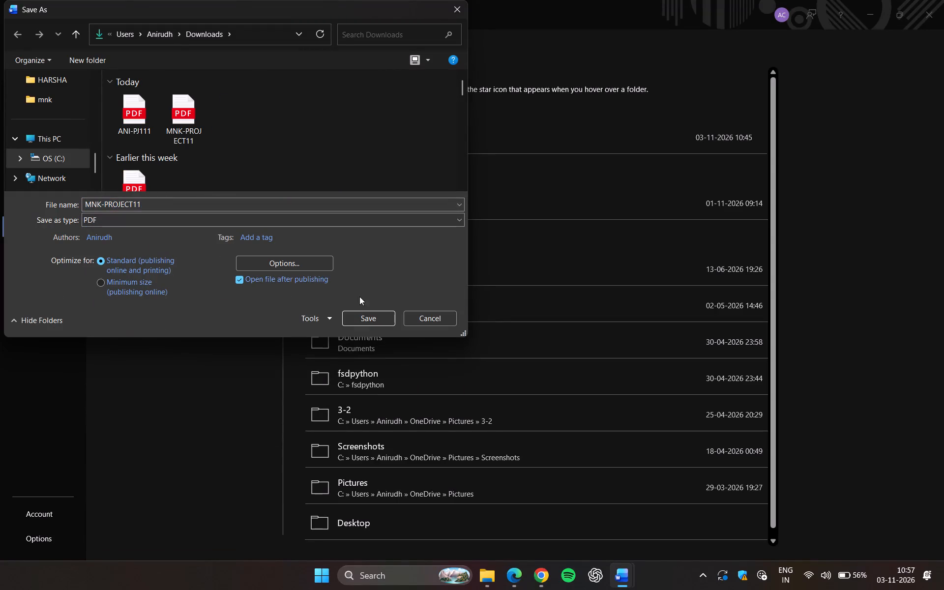
{"action": "left_click", "coordinate": [357, 315]}
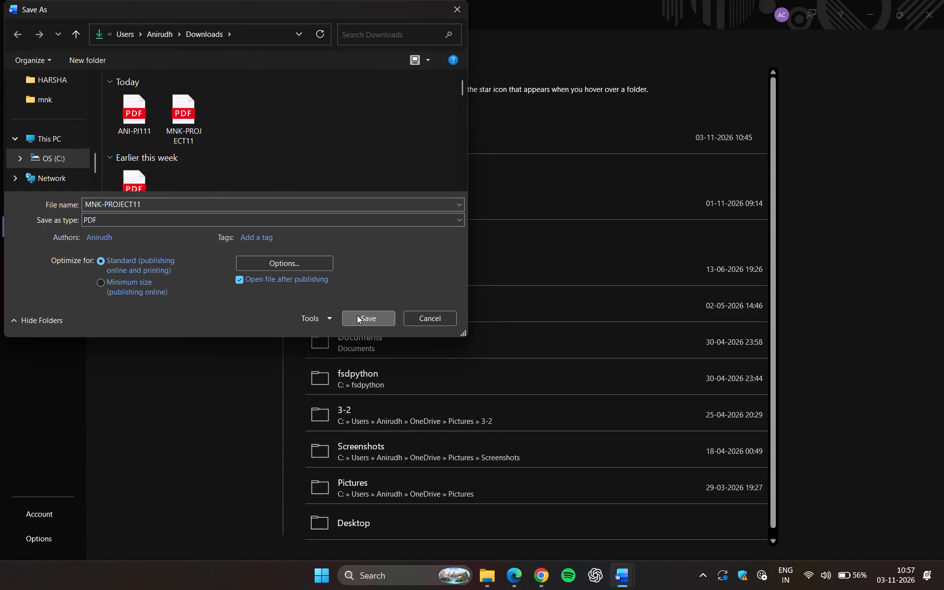
{"action": "left_click", "coordinate": [271, 204]}
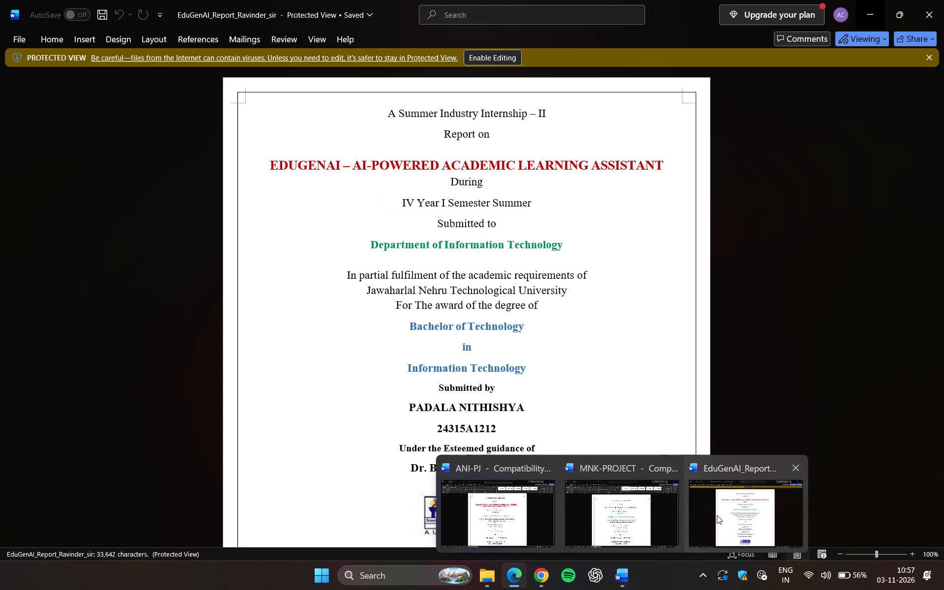
Switch to the EduGenAI report in Word and examine its cover and certificate pages.
{"action": "left_click", "coordinate": [717, 515]}
{"action": "scroll", "coordinate": [472, 333], "scroll_direction": "down", "scroll_amount": 1}
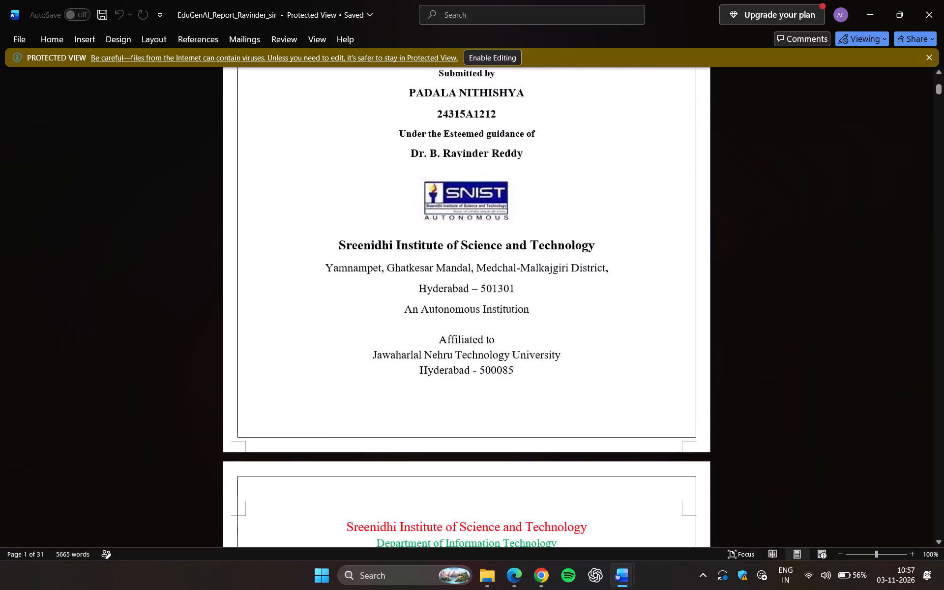
{"action": "scroll", "coordinate": [472, 333], "scroll_direction": "down", "scroll_amount": 1}
{"action": "scroll", "coordinate": [472, 333], "scroll_direction": "up", "scroll_amount": 1}
{"action": "scroll", "coordinate": [472, 333], "scroll_direction": "down", "scroll_amount": 2}
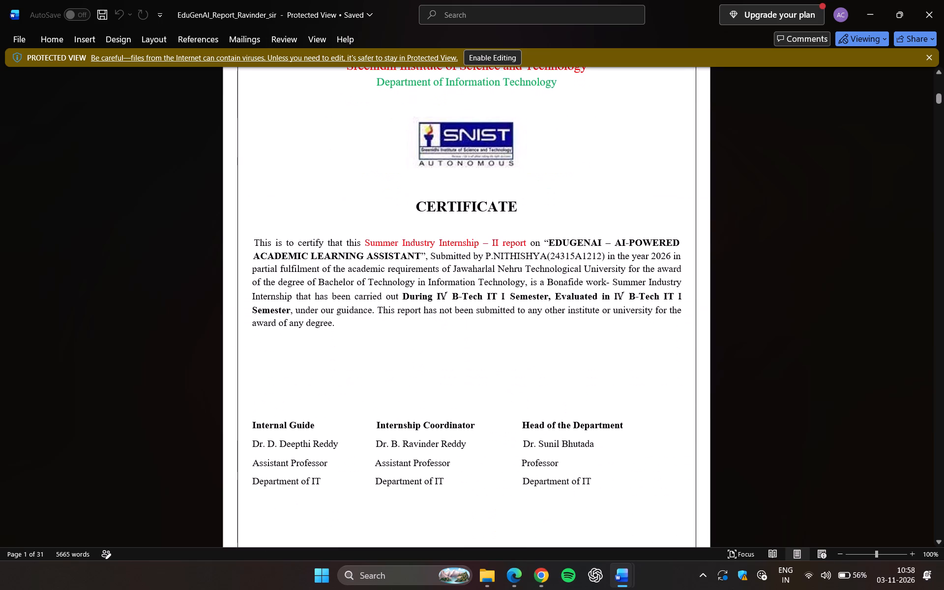
{"action": "scroll", "coordinate": [472, 333], "scroll_direction": "down", "scroll_amount": 1}
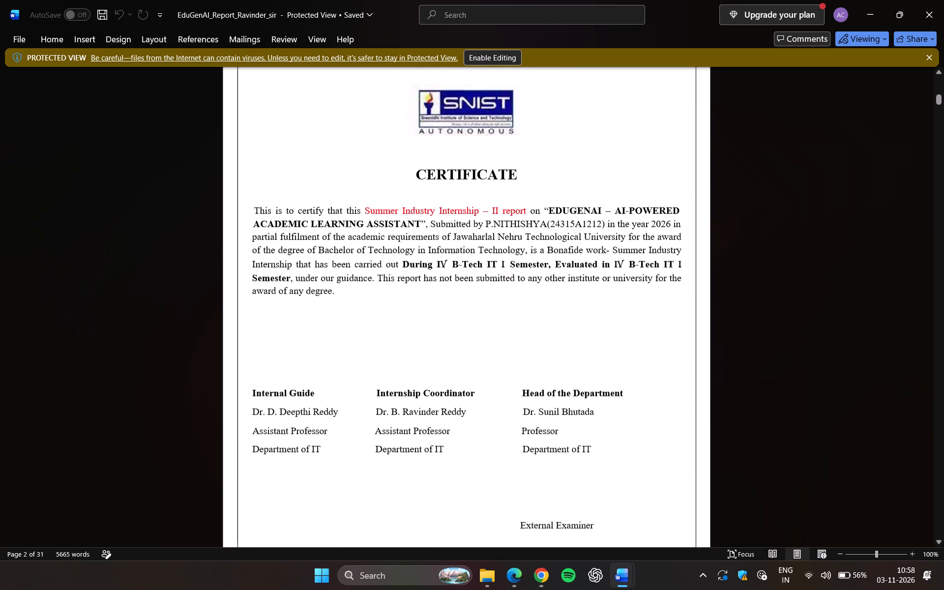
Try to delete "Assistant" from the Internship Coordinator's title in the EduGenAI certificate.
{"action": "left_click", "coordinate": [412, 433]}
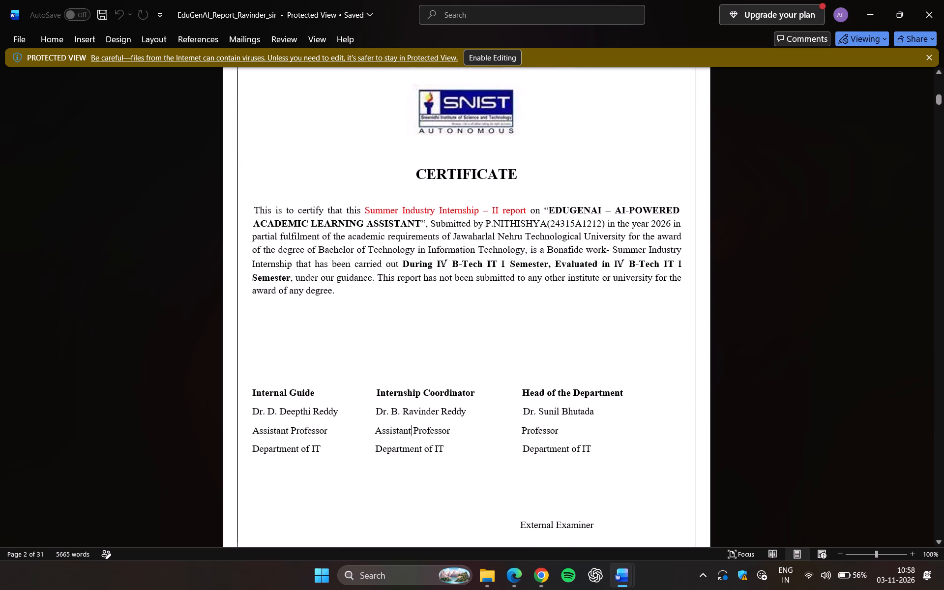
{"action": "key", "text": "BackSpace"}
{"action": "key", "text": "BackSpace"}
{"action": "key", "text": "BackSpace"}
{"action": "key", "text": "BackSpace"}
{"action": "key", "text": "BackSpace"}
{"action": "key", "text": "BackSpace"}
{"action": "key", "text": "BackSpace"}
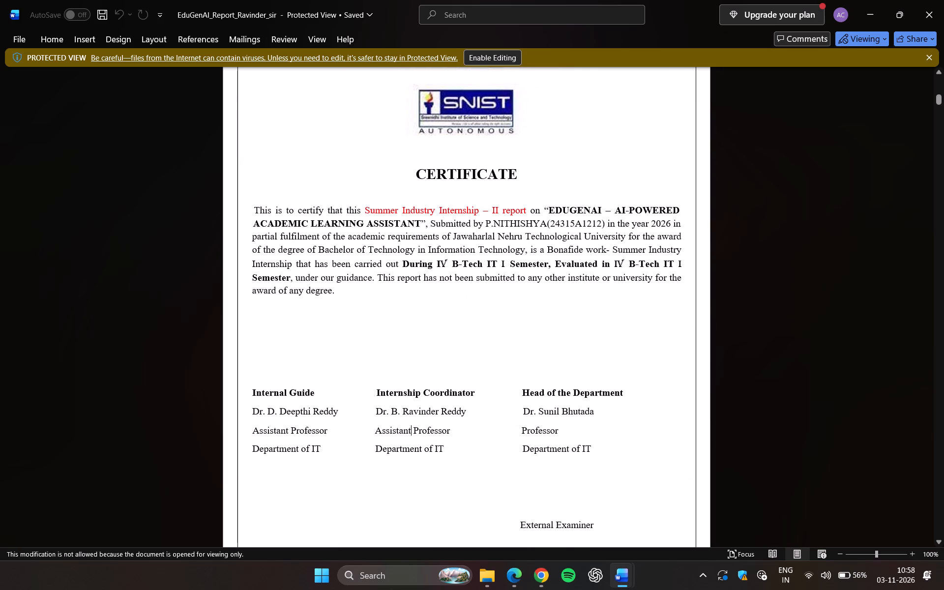
Enable editing of the EduGenAI report.
{"action": "left_click", "coordinate": [509, 52]}
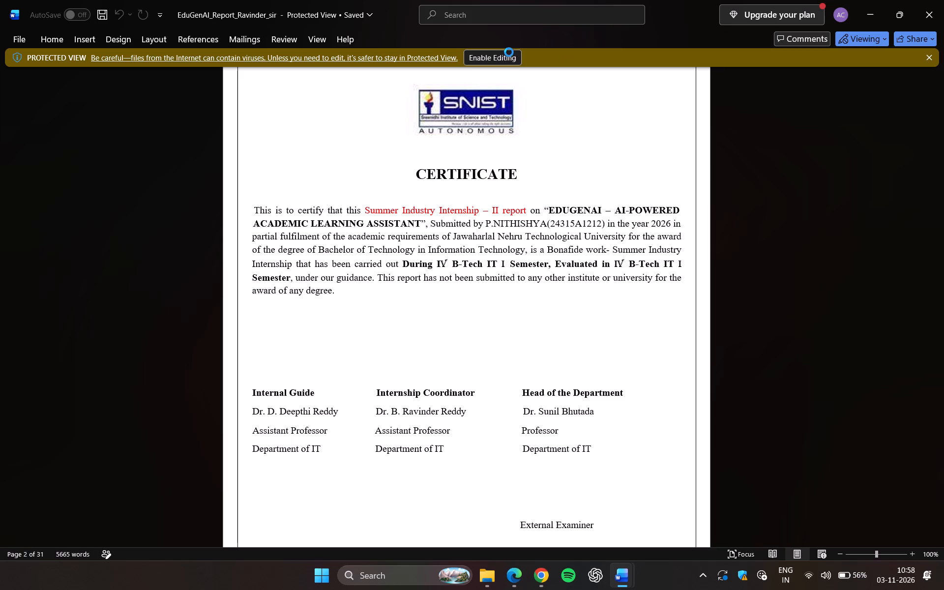
Find "Assistant" and replace it with "Associate" in the Internal Guide's title on the certificate page, skipping the project-title matches.
{"action": "scroll", "coordinate": [534, 338], "scroll_direction": "down", "scroll_amount": 4}
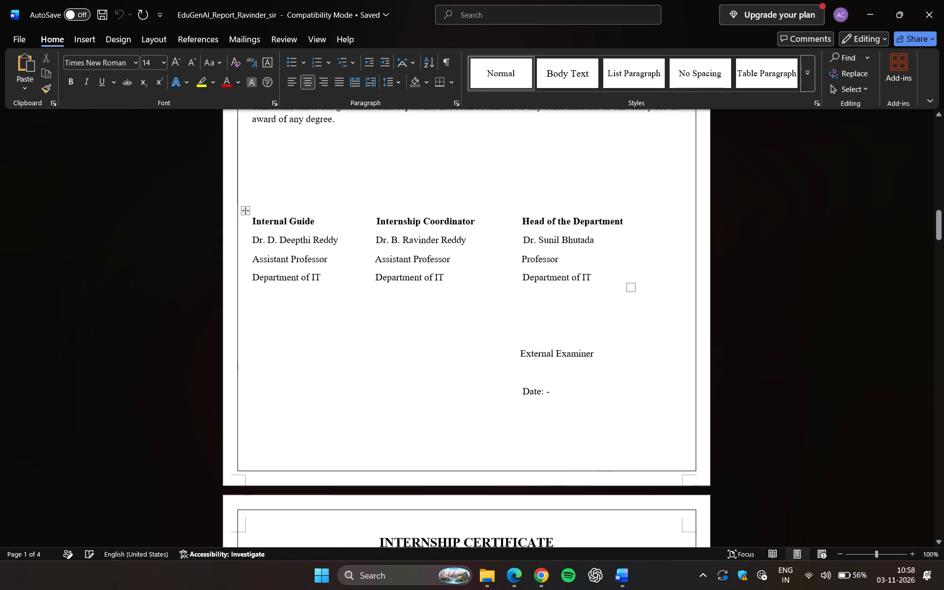
{"action": "left_click", "coordinate": [849, 73]}
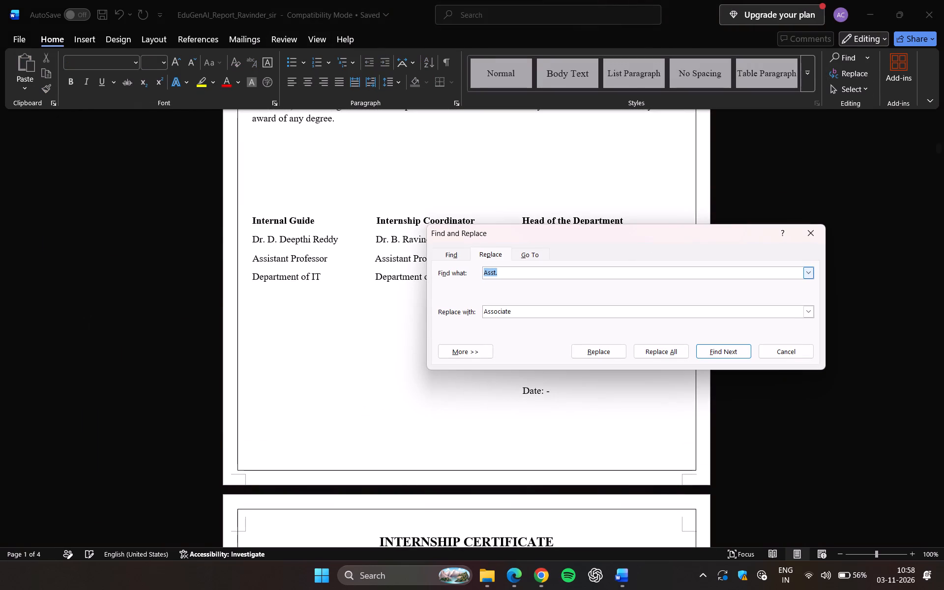
{"action": "left_click", "coordinate": [619, 270]}
{"action": "key", "text": "BackSpace"}
{"action": "key", "text": "BackSpace"}
{"action": "type", "text": "istant"}
{"action": "left_click", "coordinate": [709, 356]}
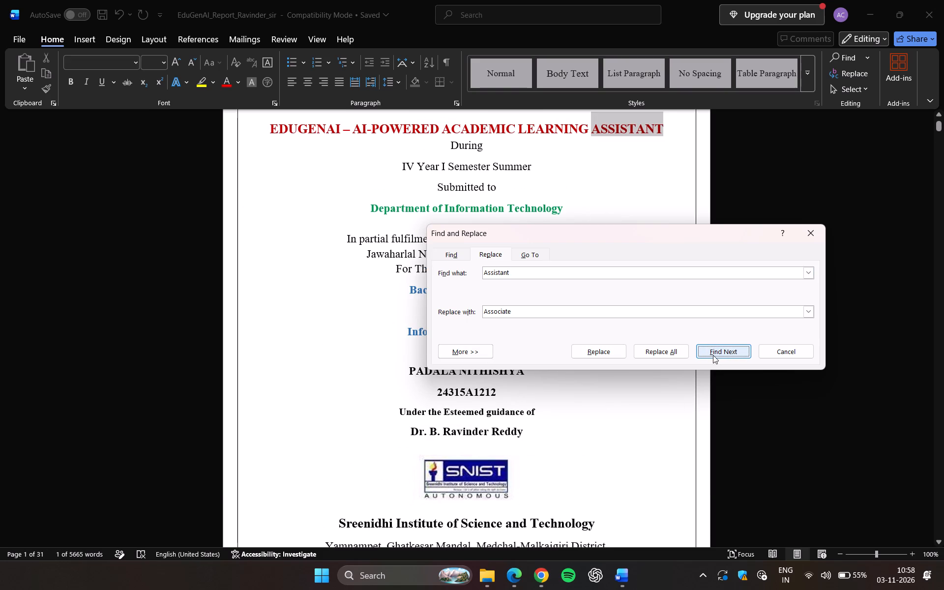
{"action": "left_click", "coordinate": [713, 355]}
{"action": "left_click", "coordinate": [711, 347]}
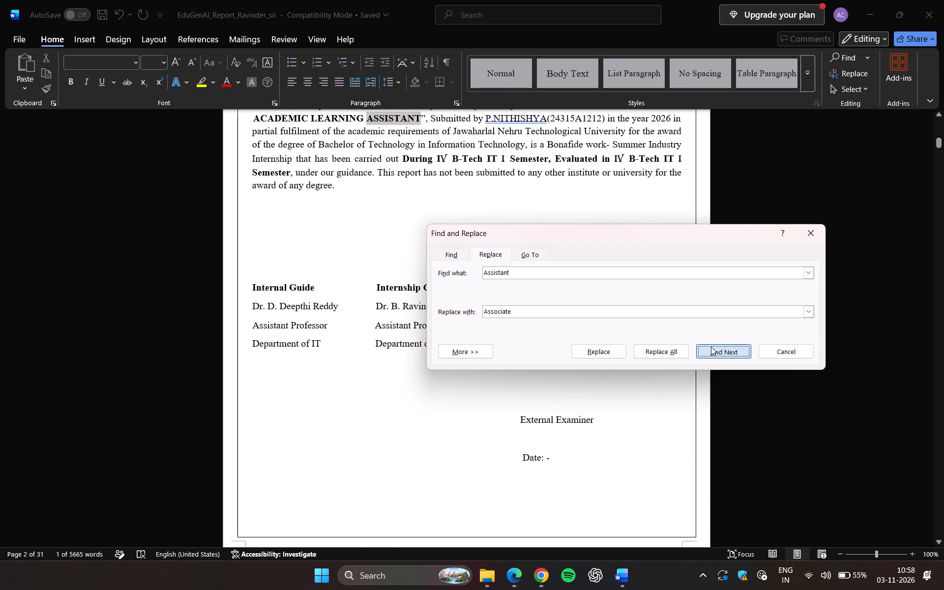
{"action": "left_click", "coordinate": [616, 352]}
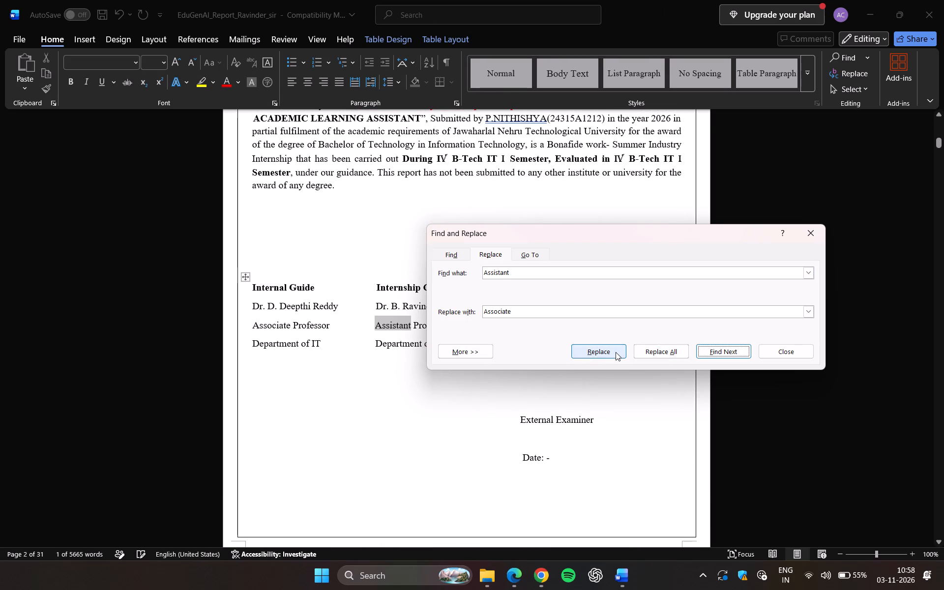
Skip the matches up to the appendix abstract and replace "Assistant" with "Associate" in the coordinator's and guide's titles on page 21.
{"action": "left_click", "coordinate": [708, 356]}
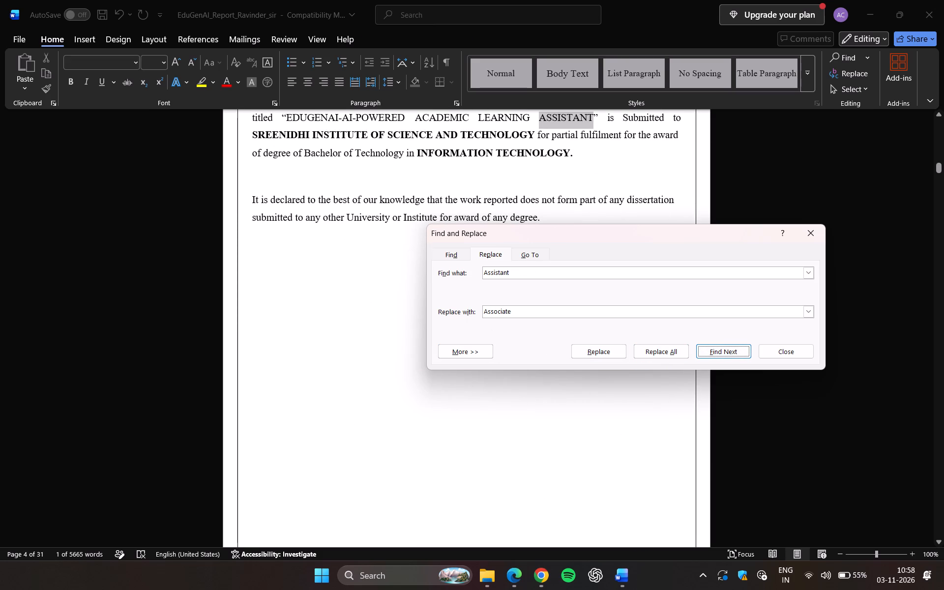
{"action": "scroll", "coordinate": [547, 210], "scroll_direction": "up", "scroll_amount": 2}
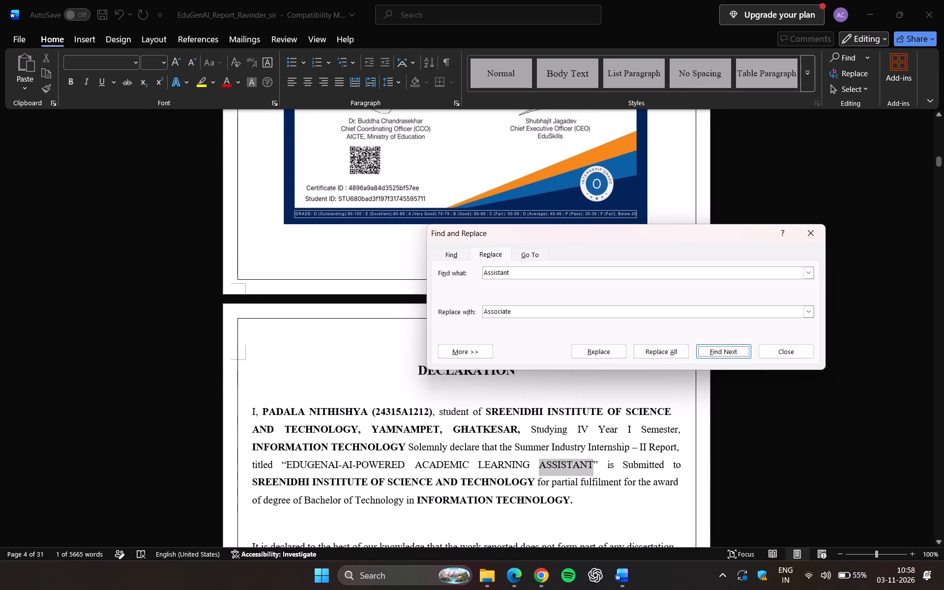
{"action": "left_click", "coordinate": [722, 348]}
{"action": "triple_click", "coordinate": [722, 348]}
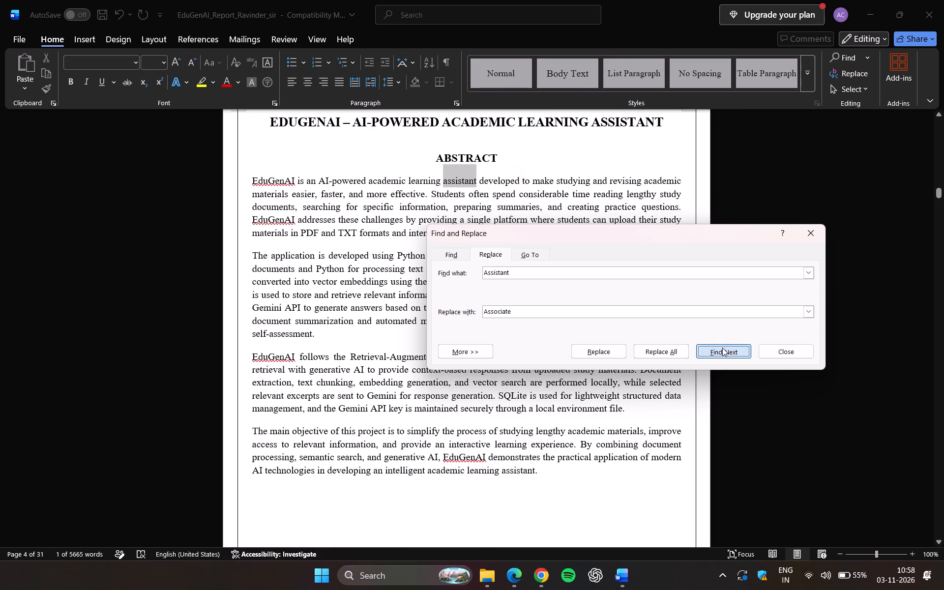
{"action": "triple_click", "coordinate": [722, 348]}
{"action": "triple_click", "coordinate": [722, 348]}
{"action": "double_click", "coordinate": [722, 348]}
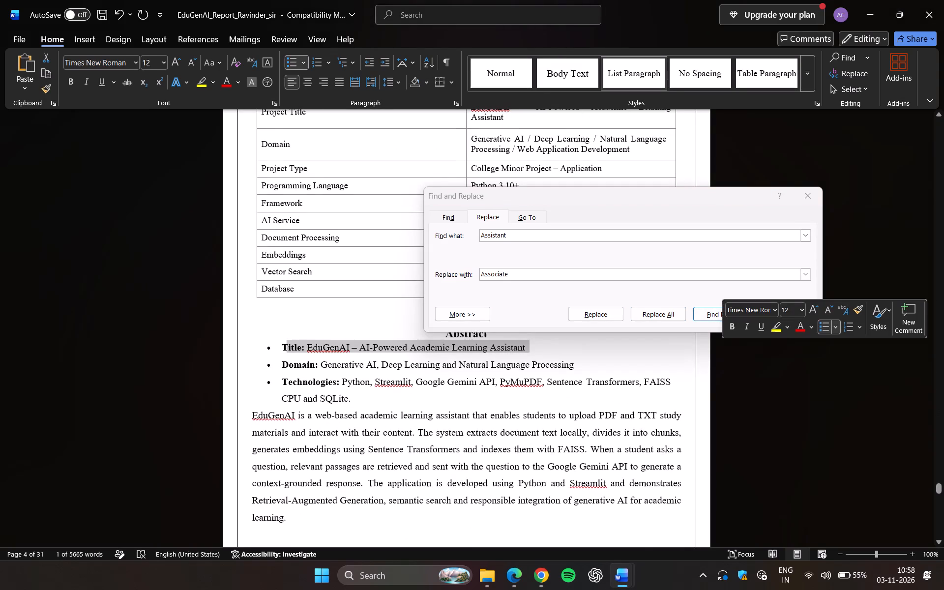
{"action": "left_click", "coordinate": [701, 315]}
{"action": "left_click", "coordinate": [701, 315]}
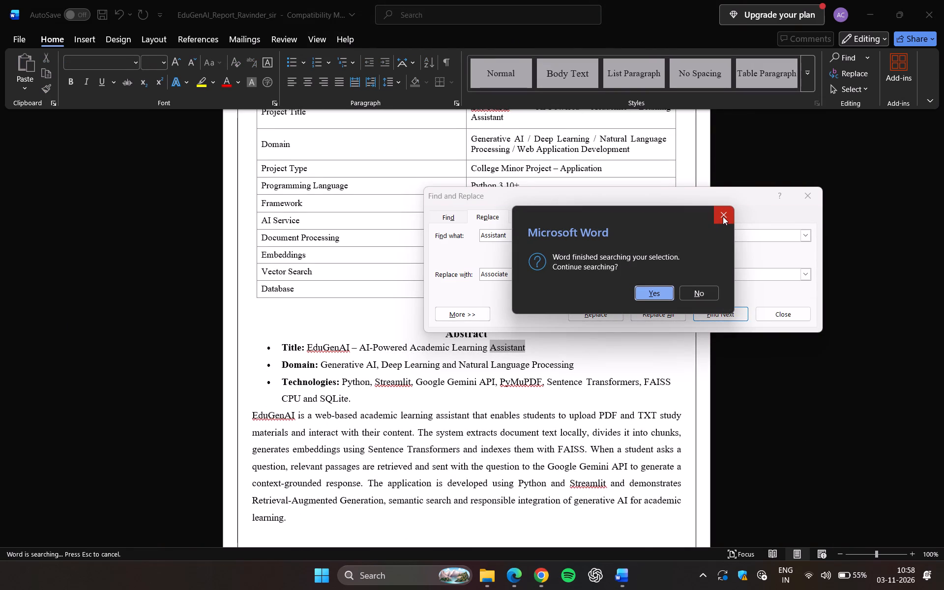
{"action": "left_click", "coordinate": [723, 216]}
{"action": "scroll", "coordinate": [651, 347], "scroll_direction": "down", "scroll_amount": 1}
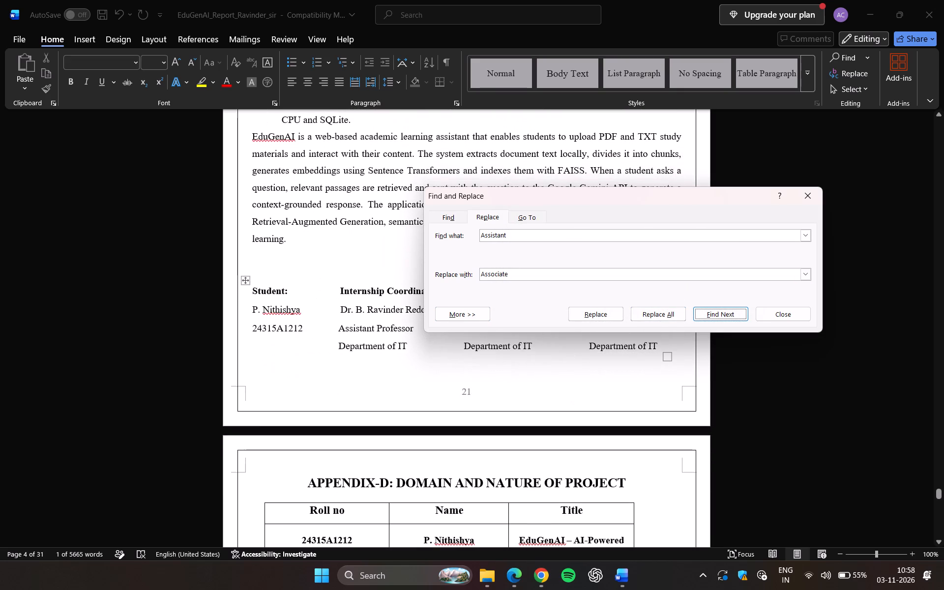
{"action": "scroll", "coordinate": [651, 347], "scroll_direction": "down", "scroll_amount": 1}
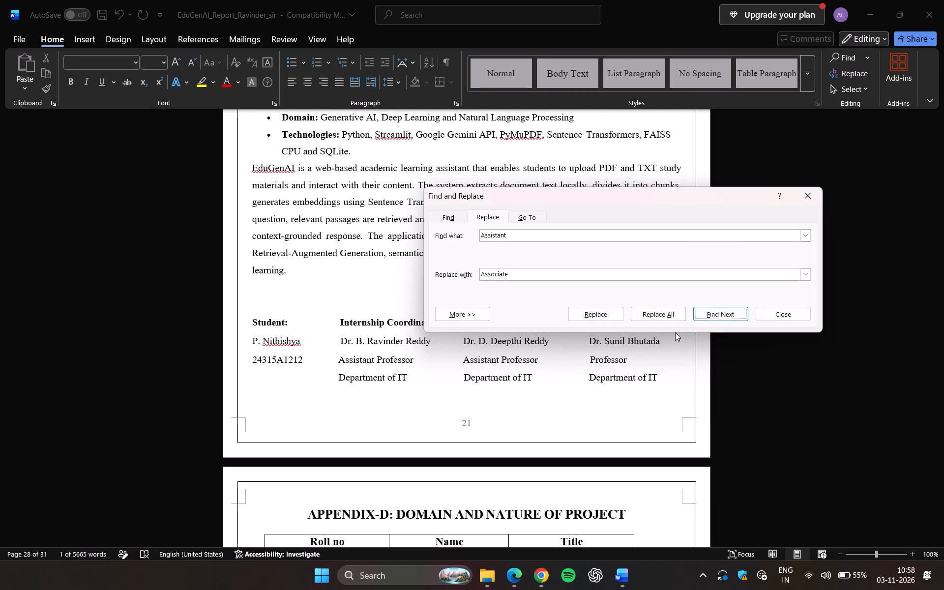
{"action": "left_click", "coordinate": [709, 312]}
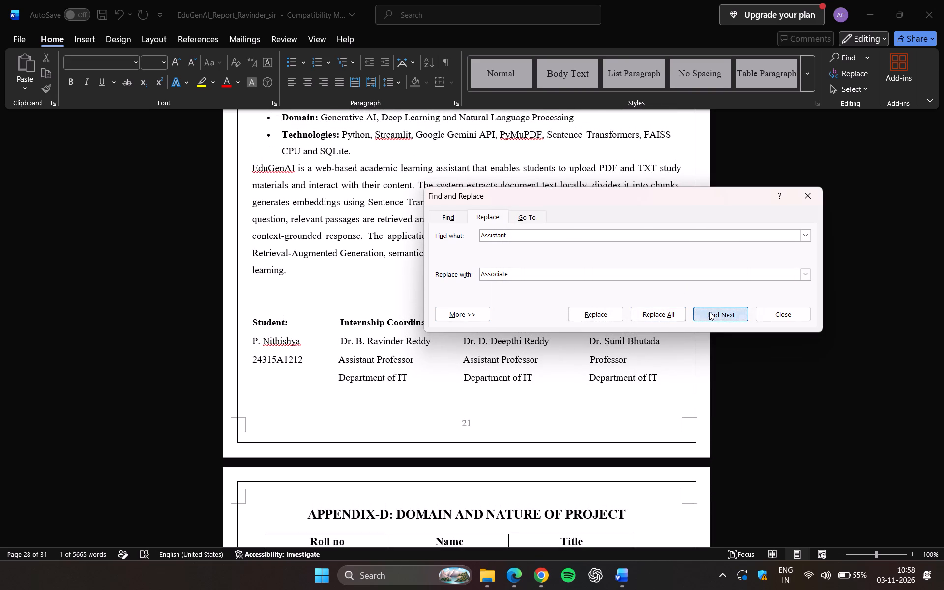
{"action": "left_click", "coordinate": [709, 312]}
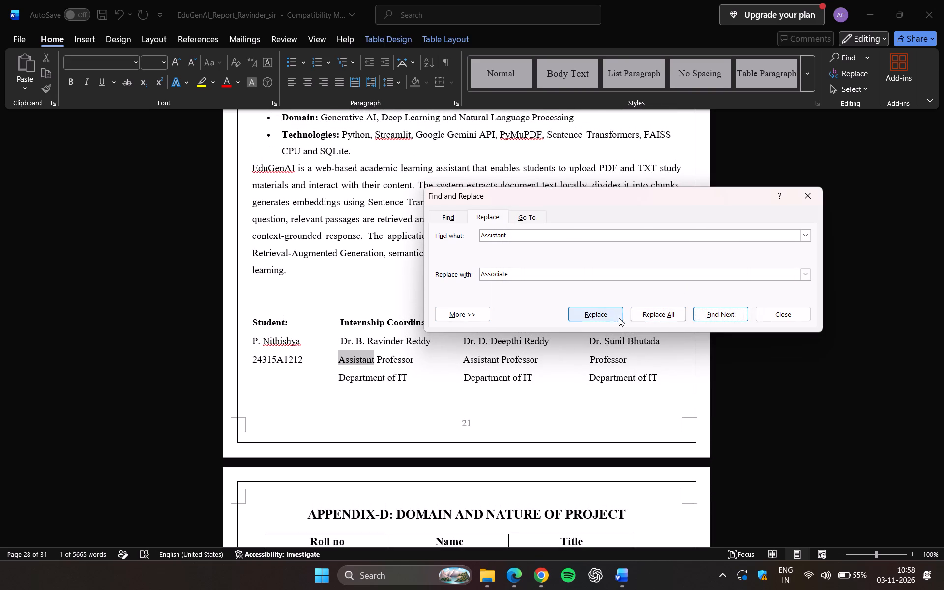
{"action": "left_click", "coordinate": [600, 318]}
{"action": "left_click", "coordinate": [583, 311]}
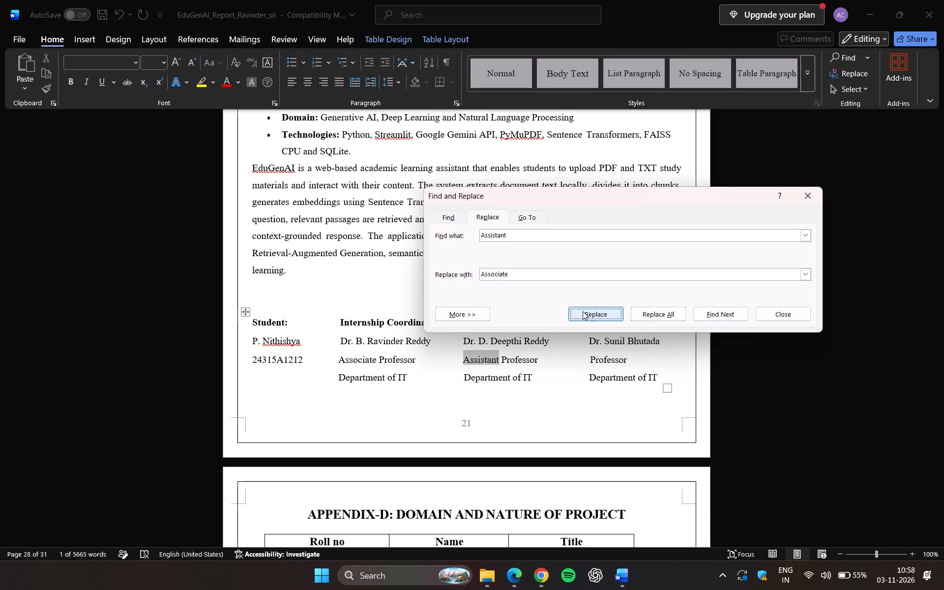
Skip the project-title matches and replace "Assistant" with "Associate" in the coordinator's and guide's titles on pages 23 and 24.
{"action": "left_click", "coordinate": [706, 315]}
{"action": "left_click", "coordinate": [706, 315]}
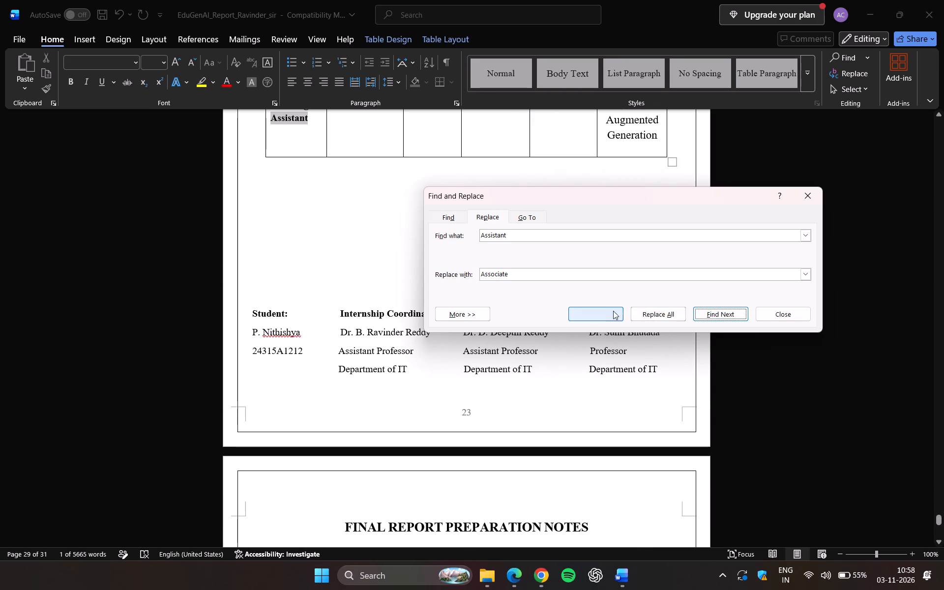
{"action": "left_click", "coordinate": [708, 315]}
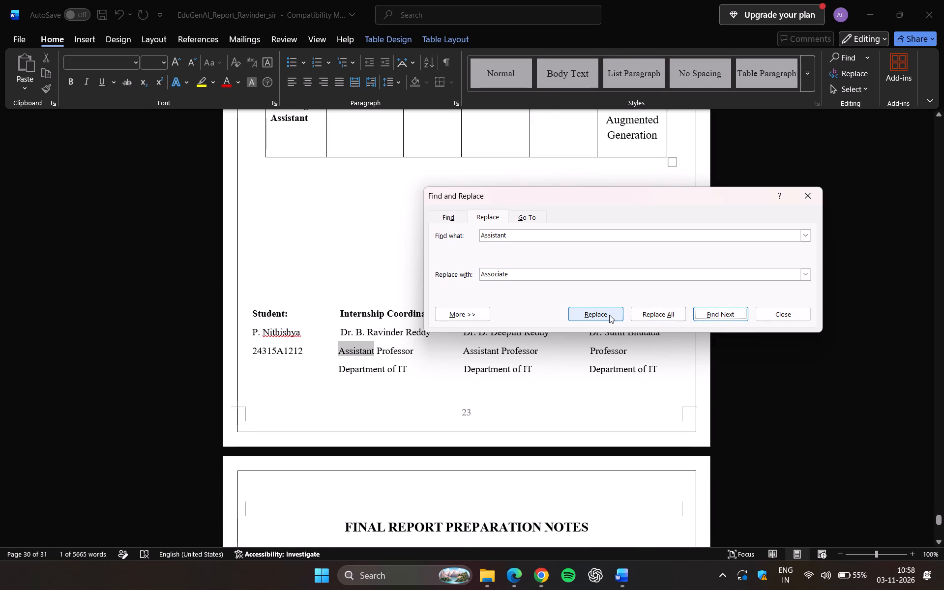
{"action": "left_click", "coordinate": [603, 312]}
{"action": "left_click", "coordinate": [603, 312]}
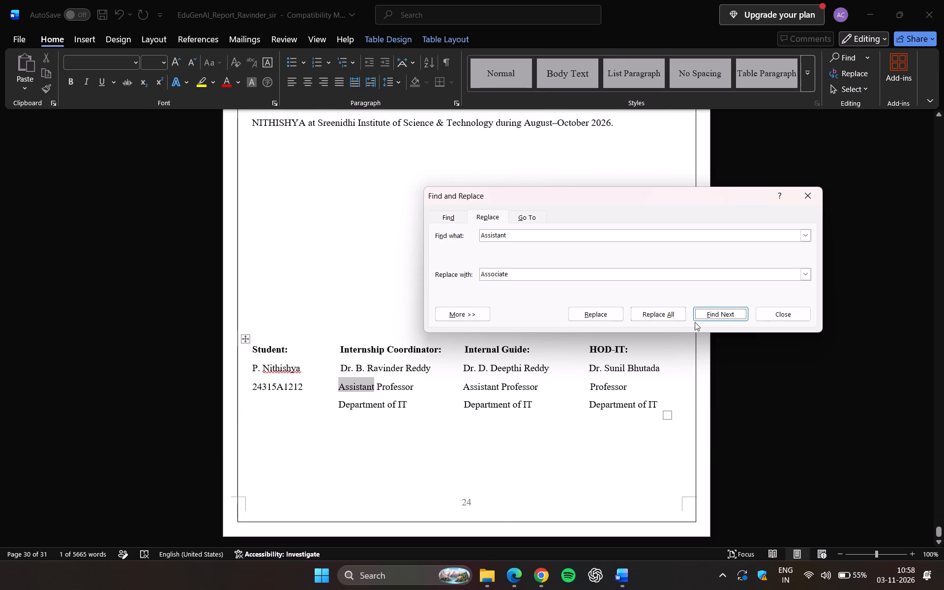
{"action": "left_click", "coordinate": [592, 314]}
{"action": "left_click", "coordinate": [592, 314]}
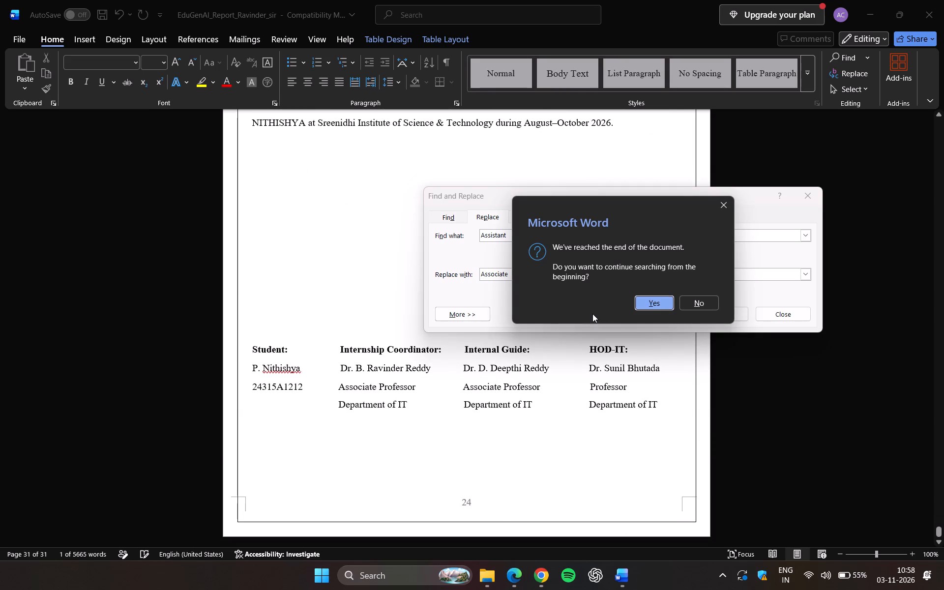
Continue from the document's beginning and replace "Assistant" with "Associate" in the Internship Coordinator's title on the certificate page.
{"action": "left_click", "coordinate": [667, 302]}
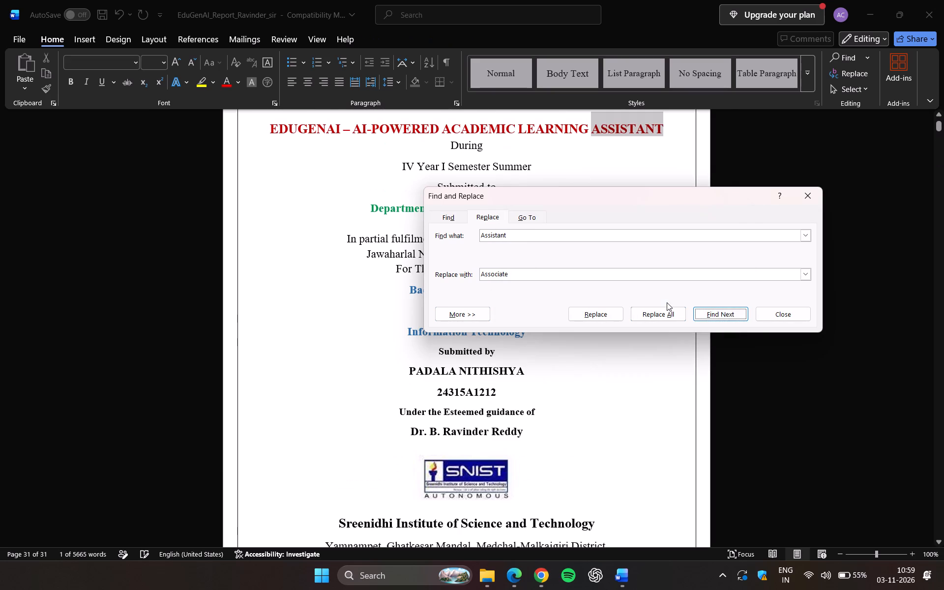
{"action": "left_click", "coordinate": [717, 316]}
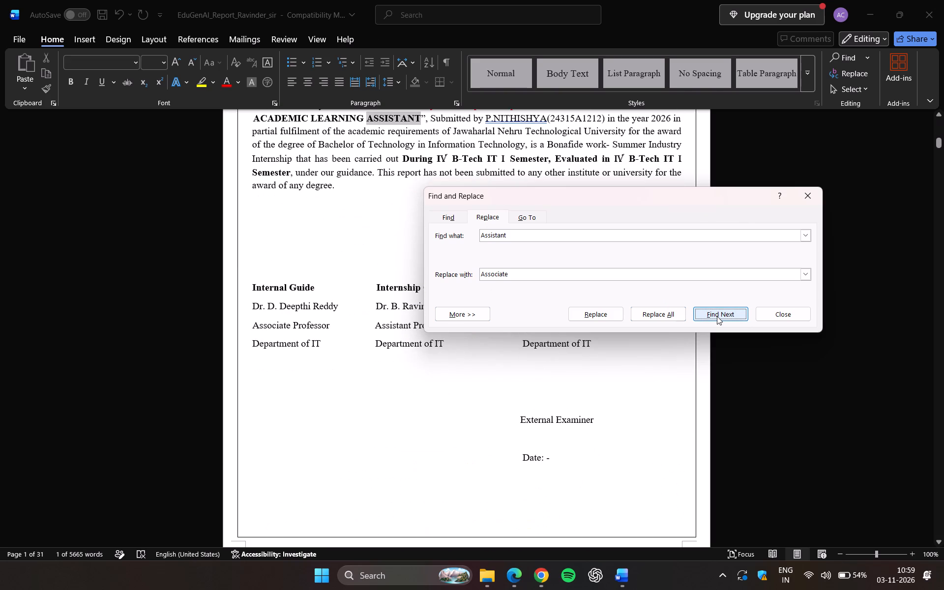
{"action": "left_click", "coordinate": [717, 316]}
{"action": "left_click", "coordinate": [602, 317]}
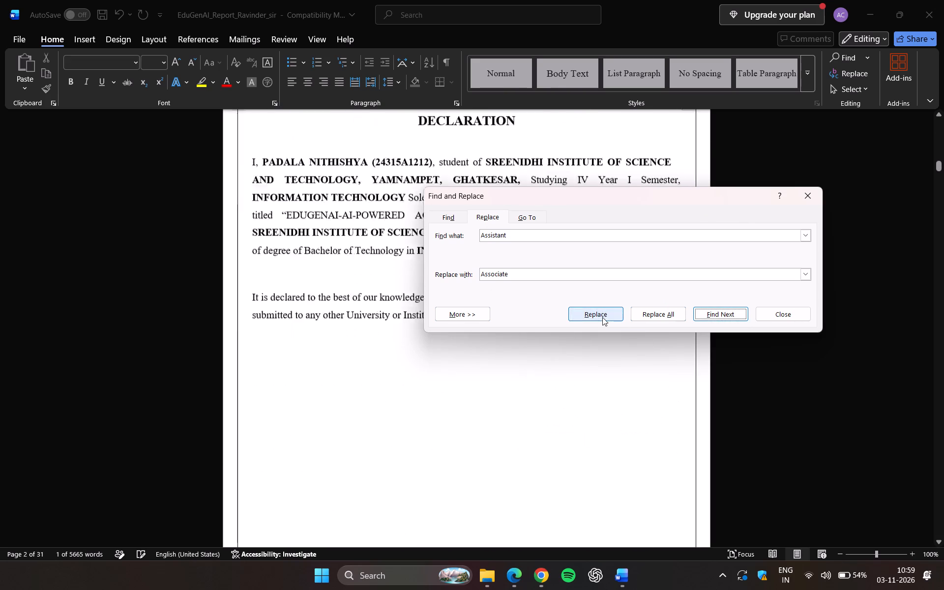
{"action": "left_click", "coordinate": [807, 199]}
Examine the professor titles on the certificate page and in the signature blocks on pages 24, 23 and 21.
{"action": "scroll", "coordinate": [587, 307], "scroll_direction": "up", "scroll_amount": 1}
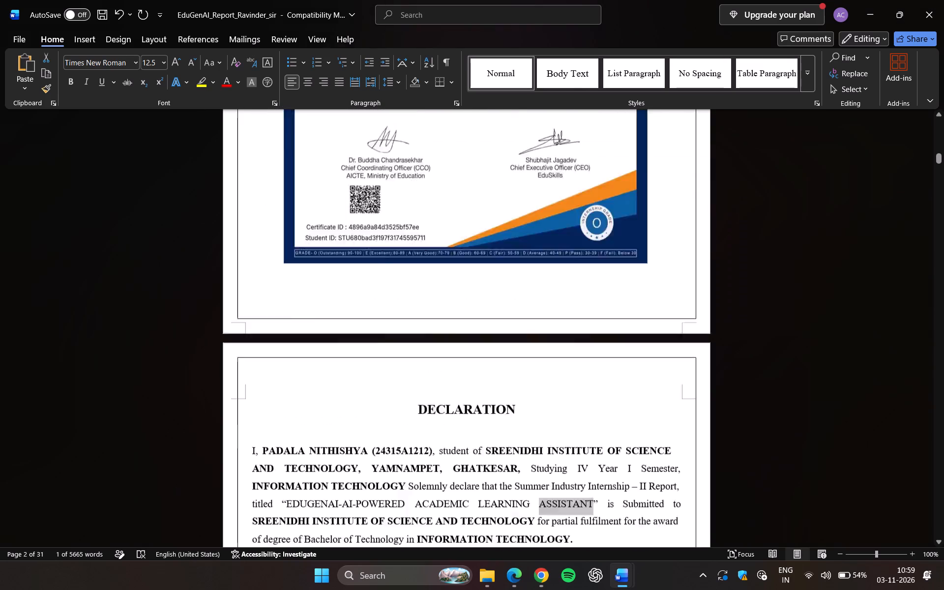
{"action": "scroll", "coordinate": [587, 307], "scroll_direction": "up", "scroll_amount": 4}
{"action": "scroll", "coordinate": [587, 307], "scroll_direction": "down", "scroll_amount": 2}
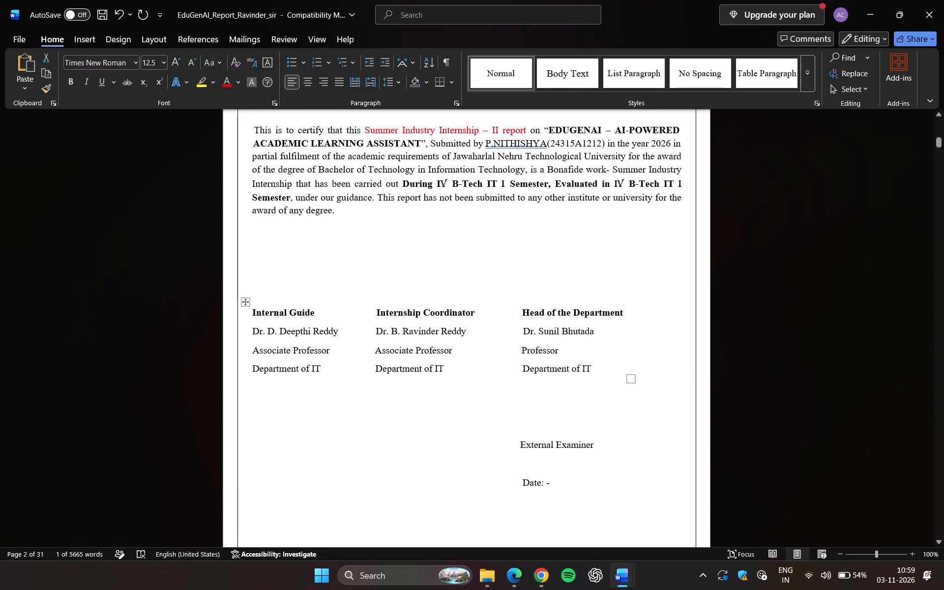
{"action": "scroll", "coordinate": [587, 307], "scroll_direction": "down", "scroll_amount": 20}
{"action": "scroll", "coordinate": [587, 307], "scroll_direction": "down", "scroll_amount": 19}
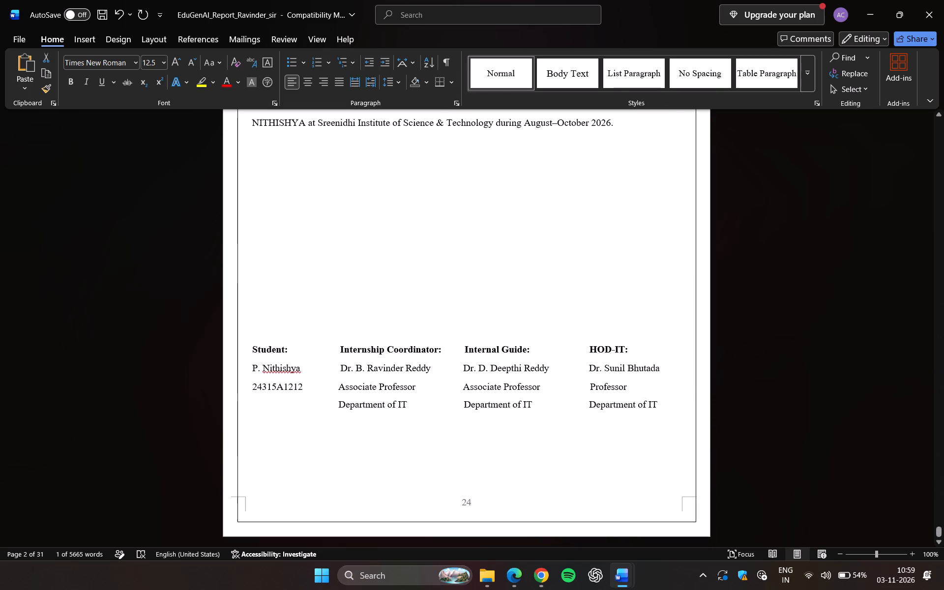
{"action": "scroll", "coordinate": [587, 307], "scroll_direction": "up", "scroll_amount": 2}
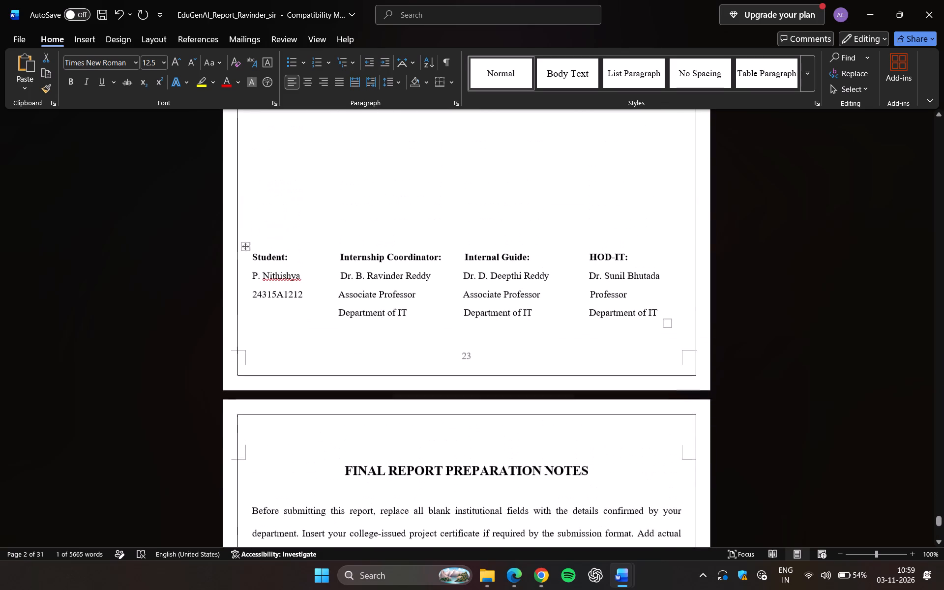
{"action": "scroll", "coordinate": [587, 307], "scroll_direction": "up", "scroll_amount": 3}
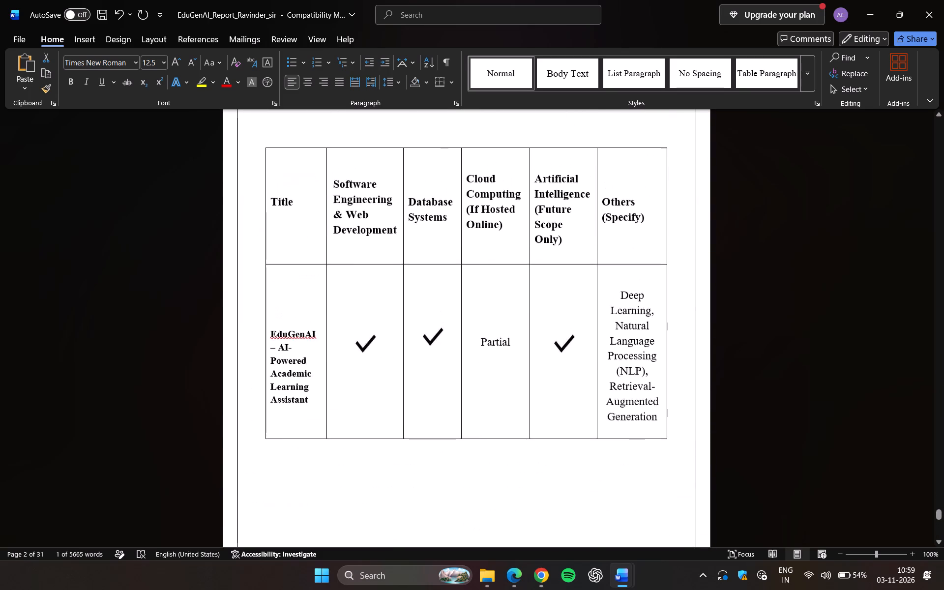
{"action": "scroll", "coordinate": [587, 307], "scroll_direction": "up", "scroll_amount": 3}
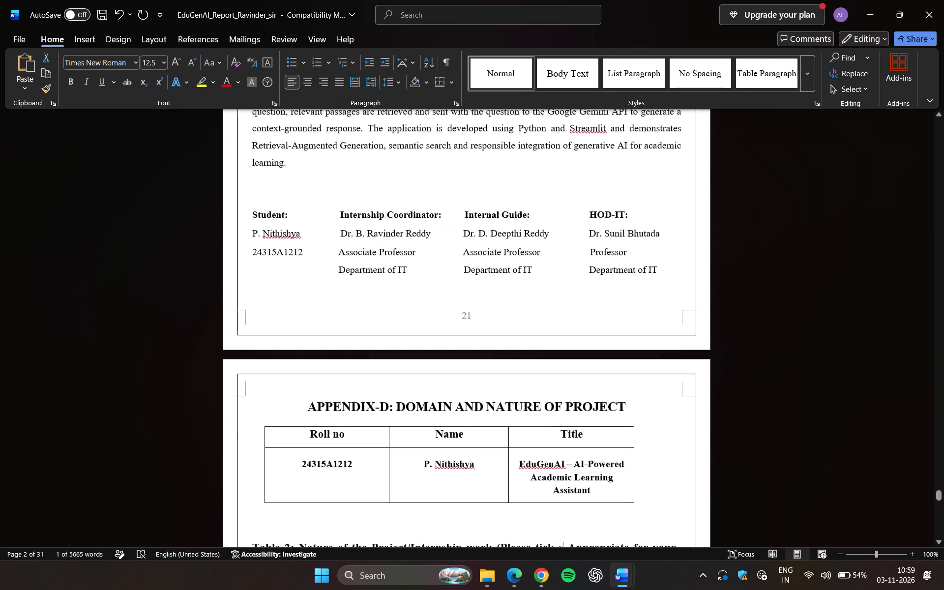
{"action": "scroll", "coordinate": [587, 307], "scroll_direction": "up", "scroll_amount": 1}
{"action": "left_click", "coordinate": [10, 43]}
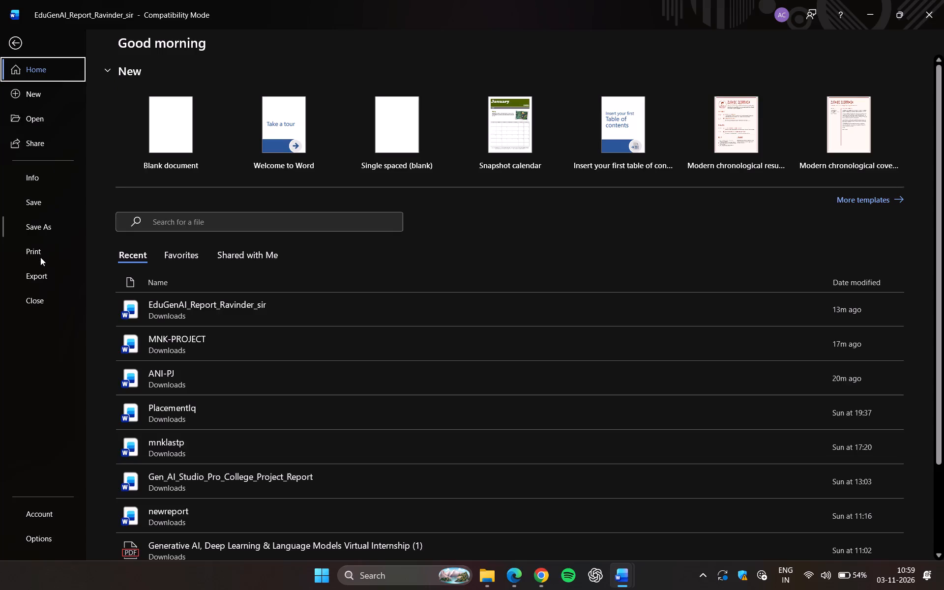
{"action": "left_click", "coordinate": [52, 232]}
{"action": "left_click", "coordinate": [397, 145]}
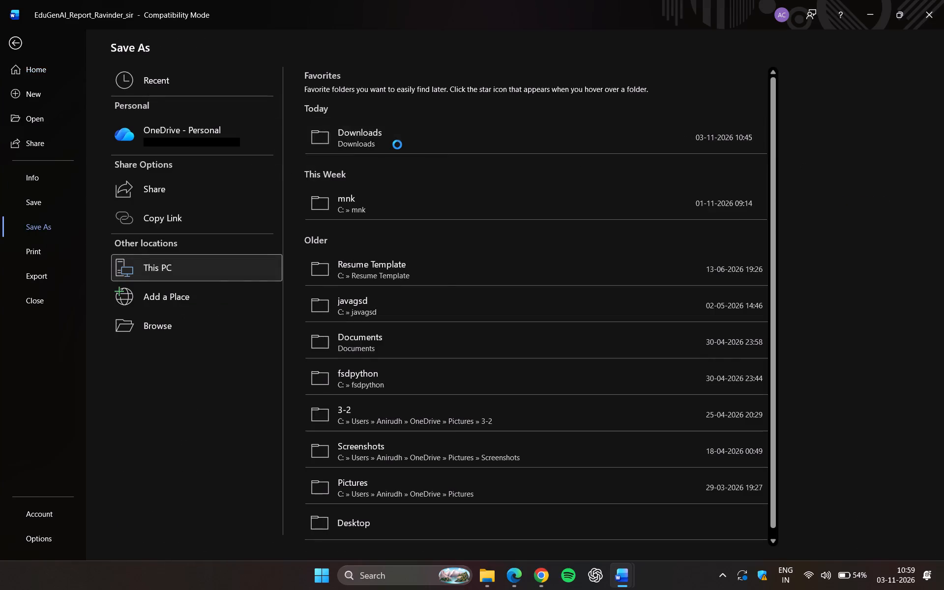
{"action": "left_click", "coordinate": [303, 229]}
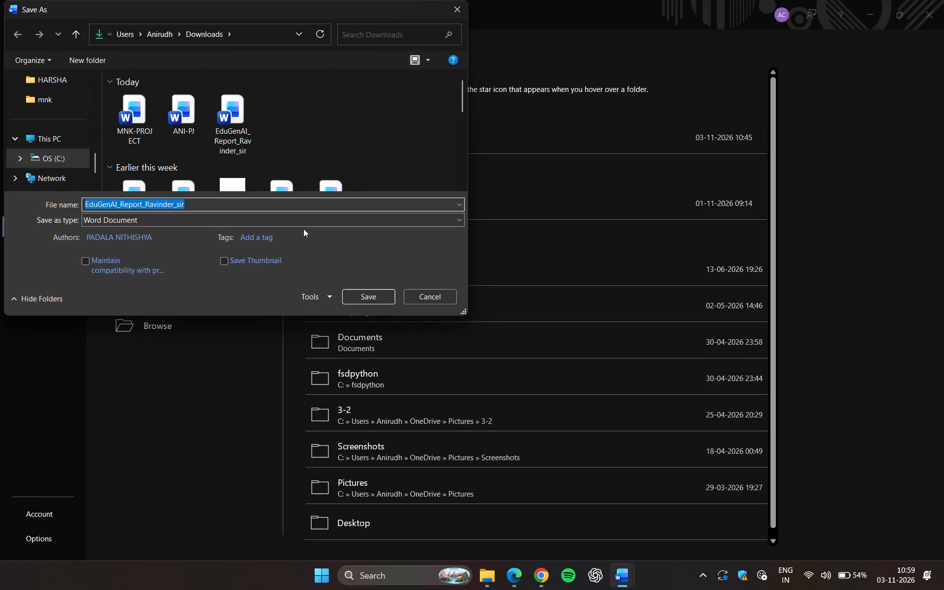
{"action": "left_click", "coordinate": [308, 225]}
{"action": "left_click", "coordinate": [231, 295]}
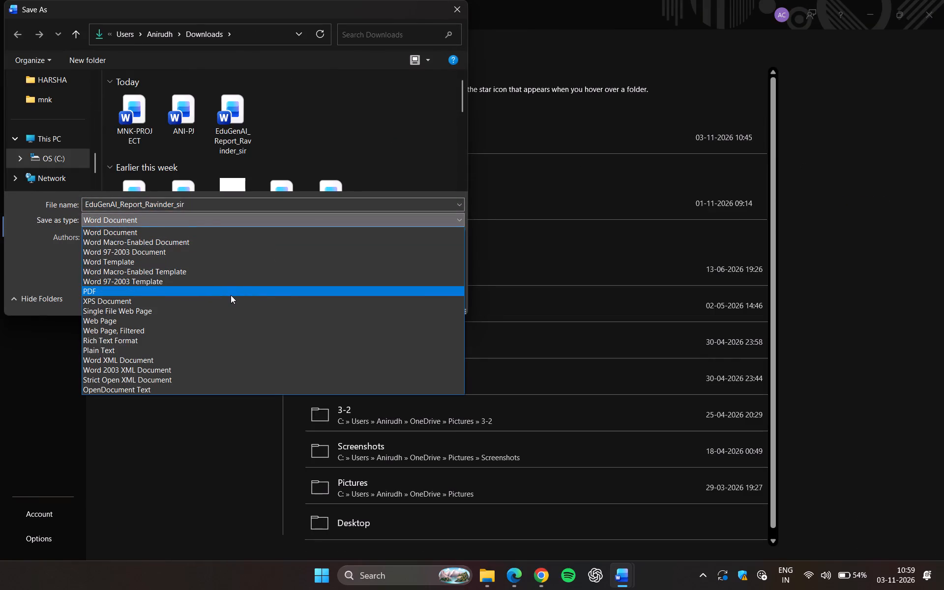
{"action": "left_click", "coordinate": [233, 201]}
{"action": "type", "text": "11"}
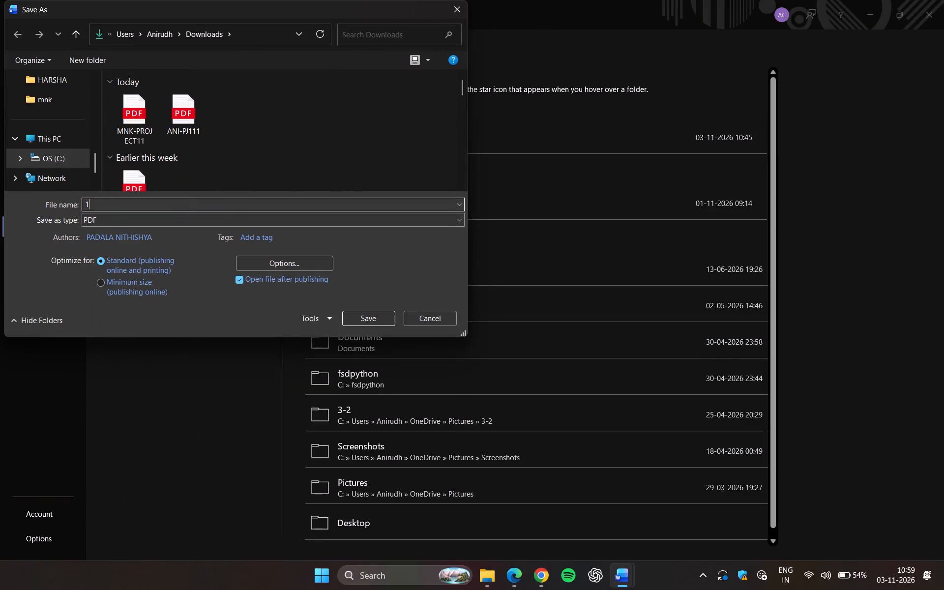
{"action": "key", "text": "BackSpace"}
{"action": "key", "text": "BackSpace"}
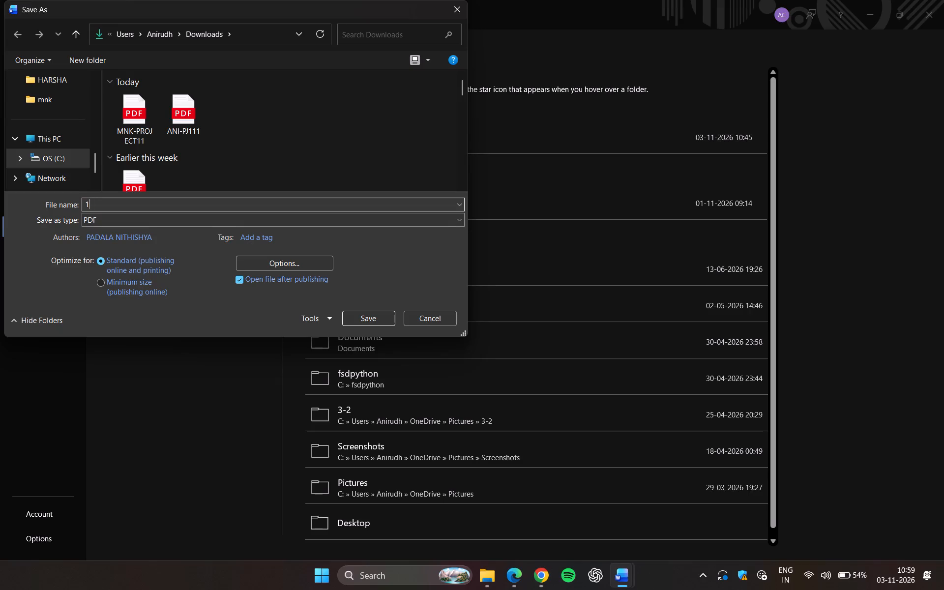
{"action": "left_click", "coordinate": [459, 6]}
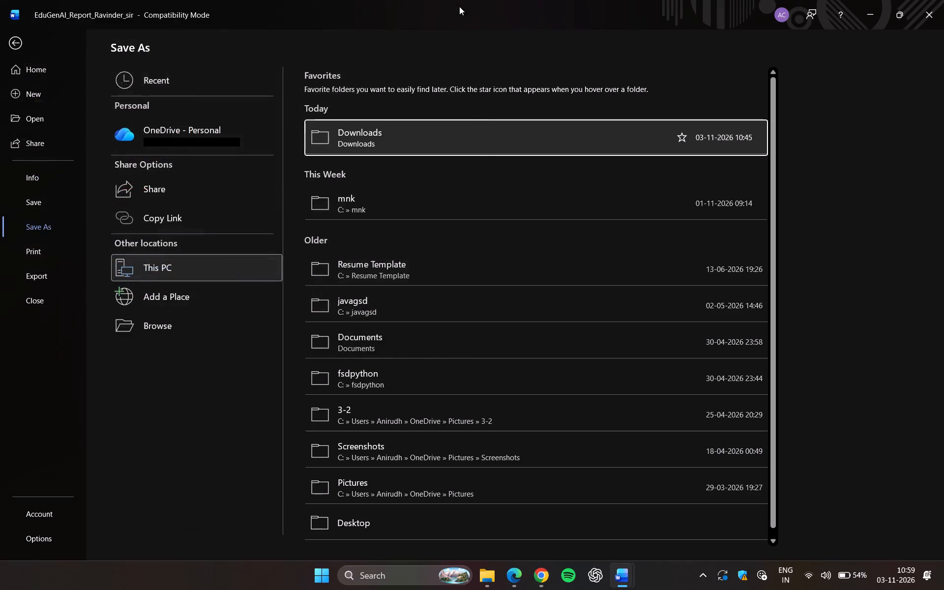
Save the EduGenAI report as a PDF named EduGenAI_Report_Ravinder_sir11 in the Downloads folder.
{"action": "left_click", "coordinate": [369, 147]}
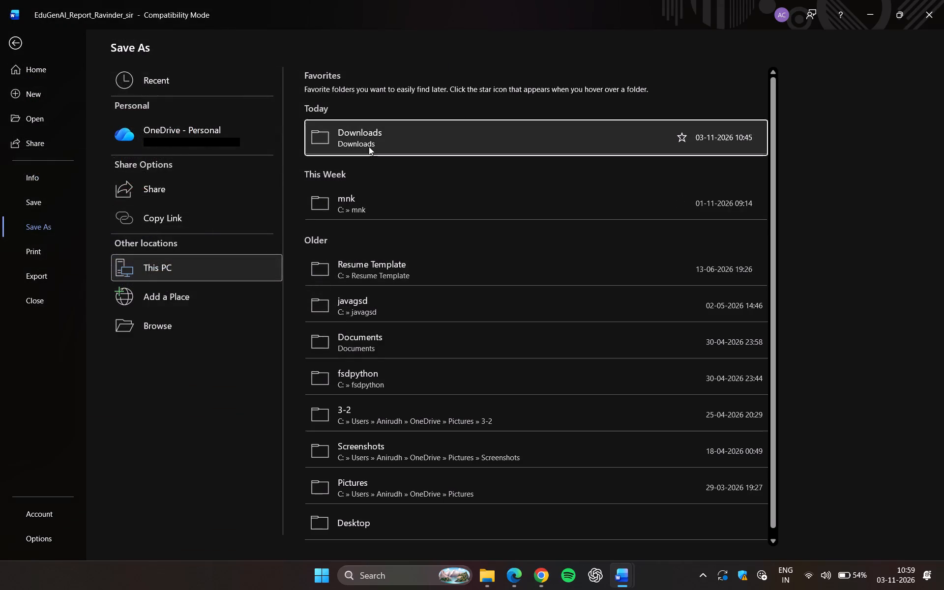
{"action": "left_click", "coordinate": [283, 218]}
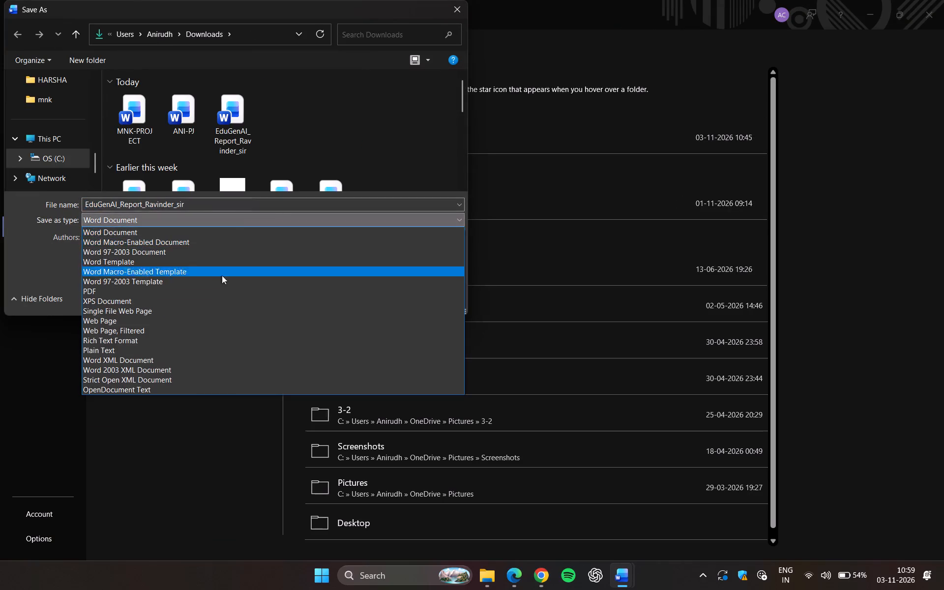
{"action": "left_click", "coordinate": [212, 295]}
{"action": "left_click", "coordinate": [229, 202]}
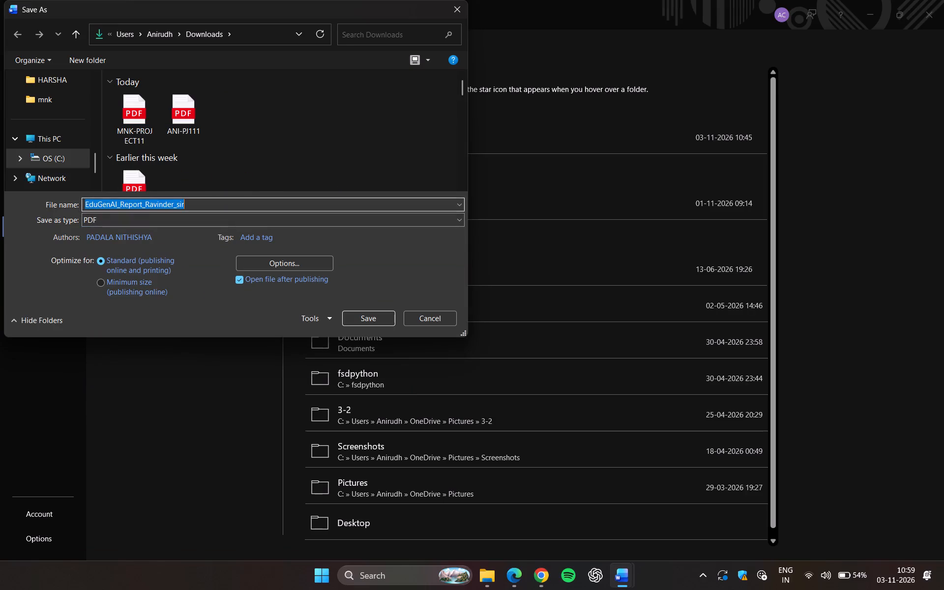
{"action": "left_click", "coordinate": [229, 202]}
{"action": "left_click", "coordinate": [229, 202]}
{"action": "type", "text": "11"}
{"action": "left_click", "coordinate": [369, 318]}
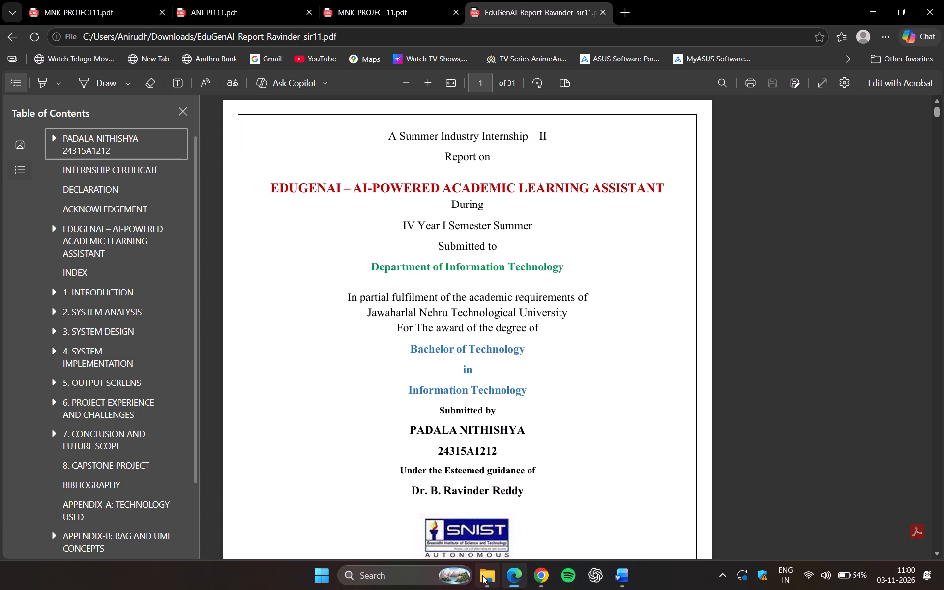
Open the Windows search.
{"action": "left_click", "coordinate": [399, 580]}
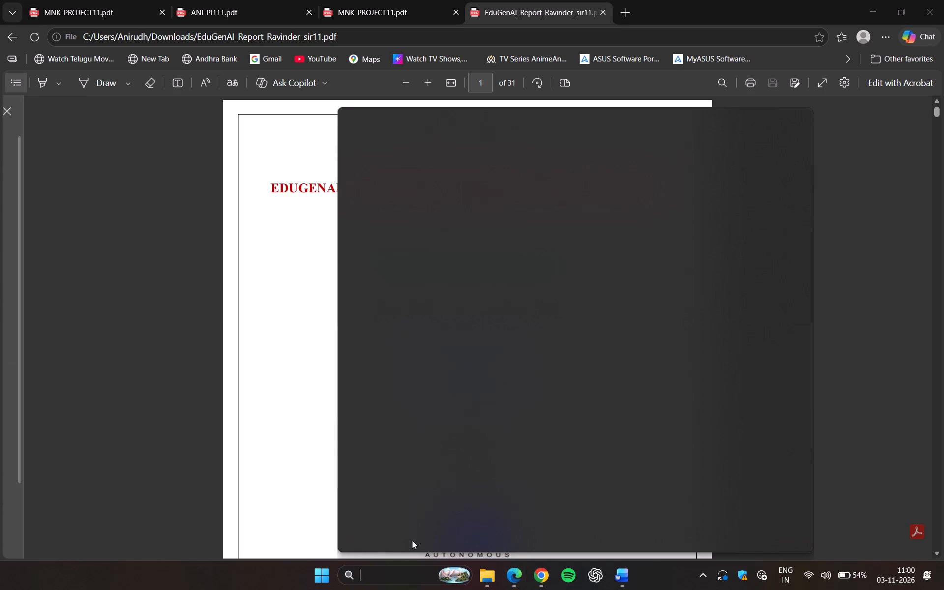
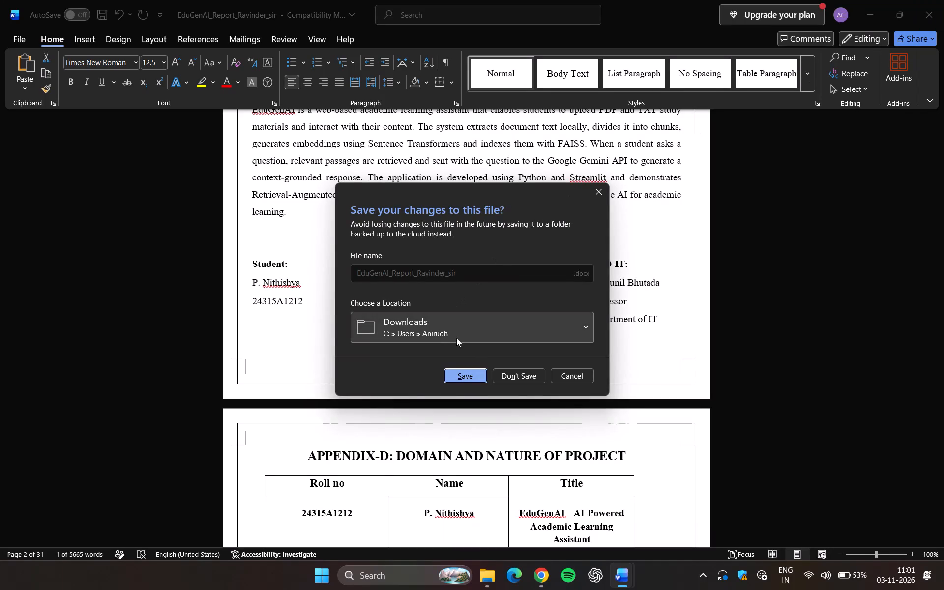
Close the EduGenAI_Report_Ravinder_sir Word document without saving its changes.
{"action": "left_click", "coordinate": [501, 377]}
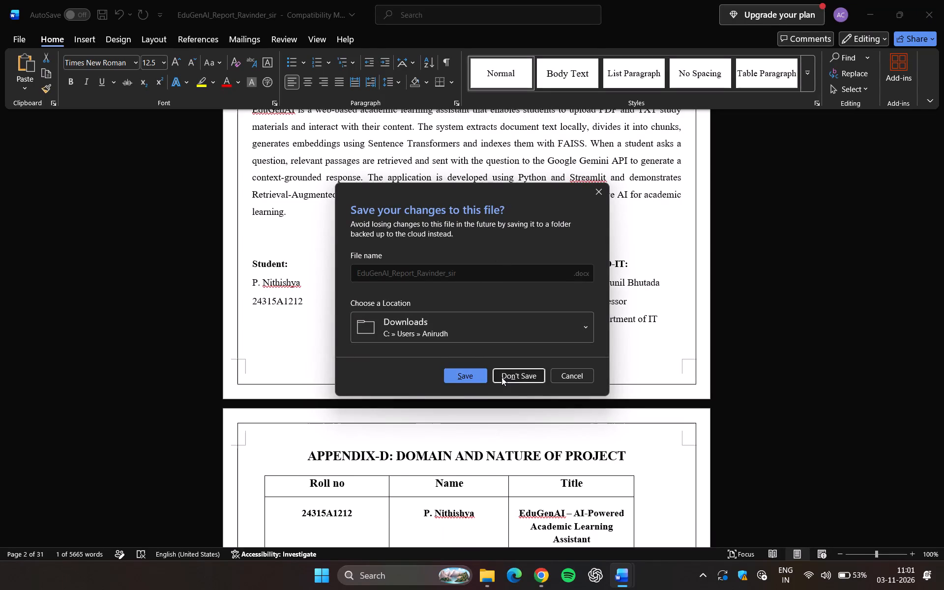
Save the MNK-PROJECT and ANI-PJ Word documents to the Downloads folder while closing them.
{"action": "left_click", "coordinate": [943, 0]}
{"action": "left_click", "coordinate": [943, 0]}
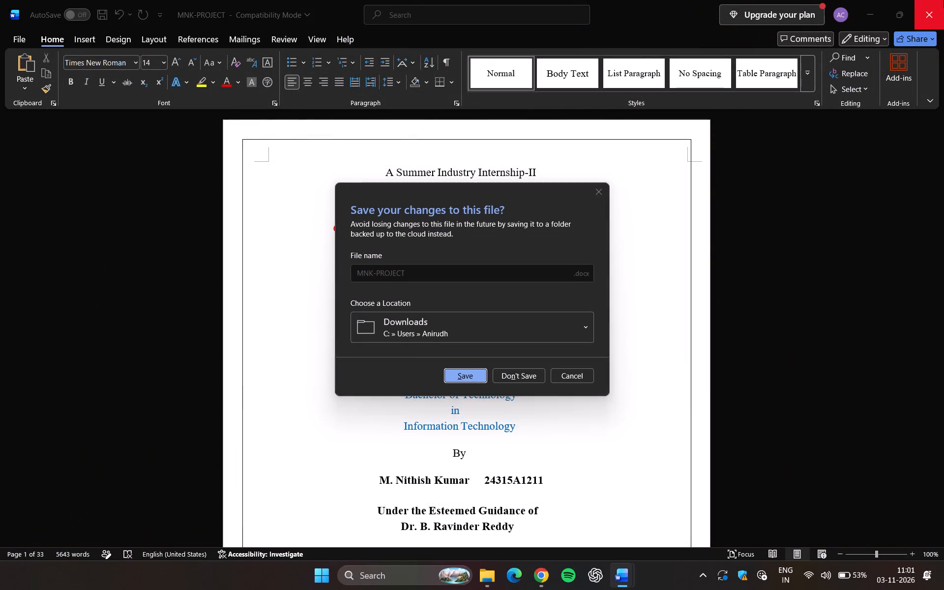
{"action": "left_click", "coordinate": [466, 377]}
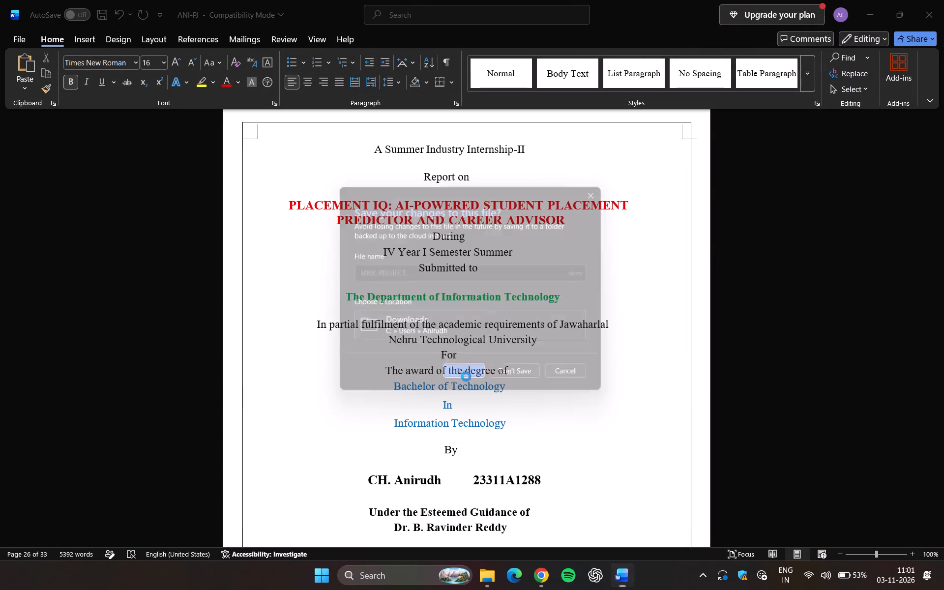
{"action": "left_click", "coordinate": [943, 0]}
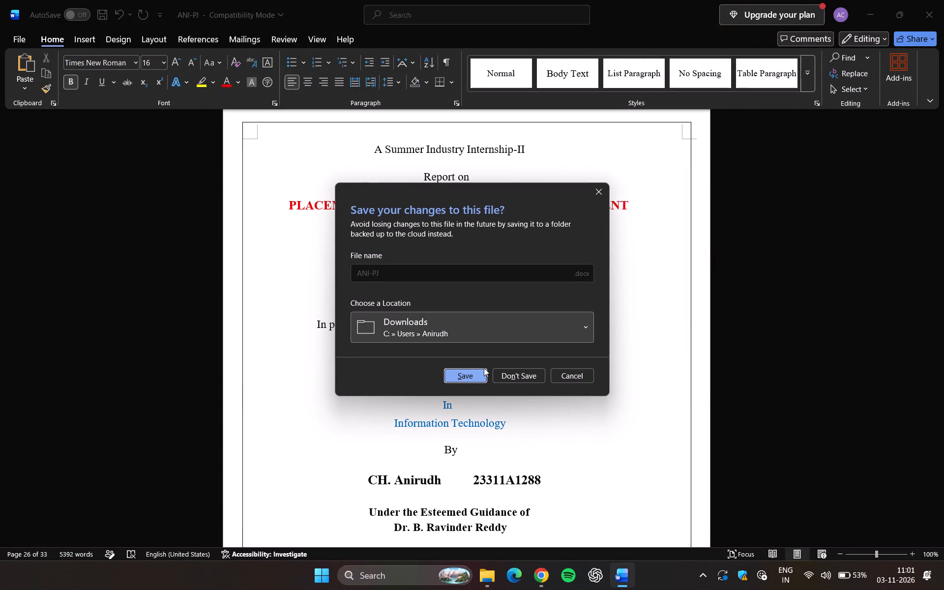
{"action": "left_click", "coordinate": [469, 383]}
Close the iLovePDF browser window and the Downloads folder window to return to the desktop.
{"action": "left_click", "coordinate": [943, 0]}
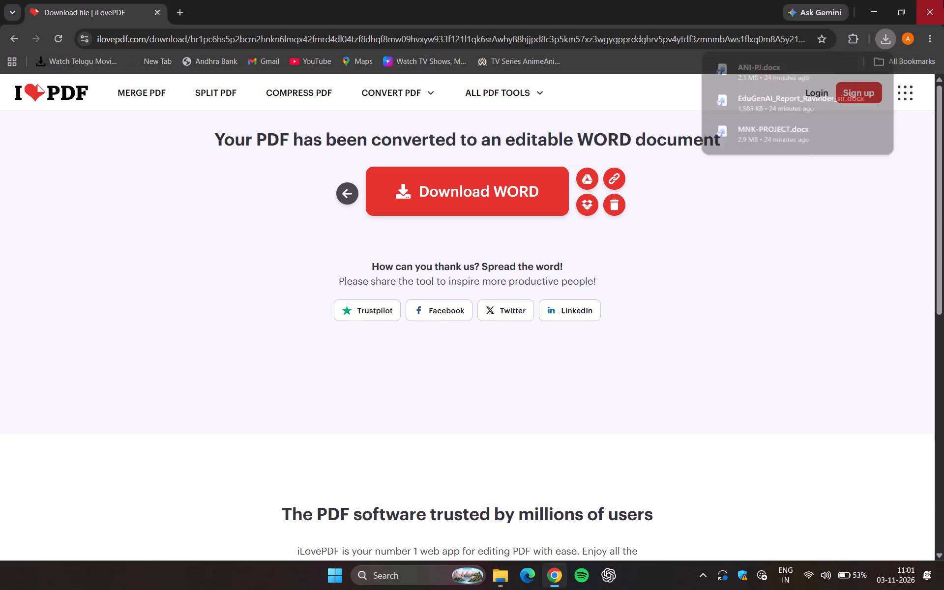
{"action": "left_click", "coordinate": [943, 0]}
{"action": "left_click", "coordinate": [943, 0]}
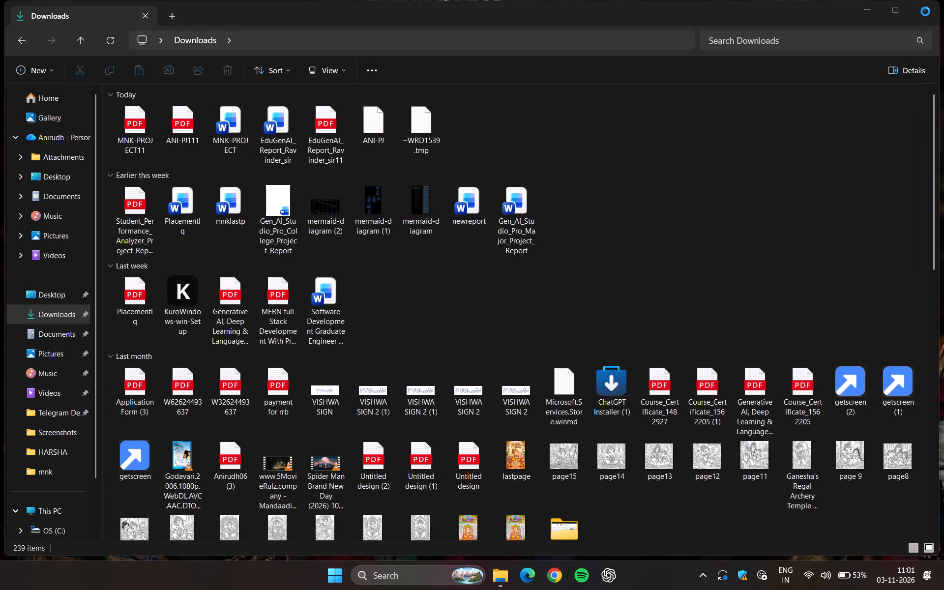
{"action": "left_click", "coordinate": [925, 11]}
{"action": "left_click", "coordinate": [921, 19]}
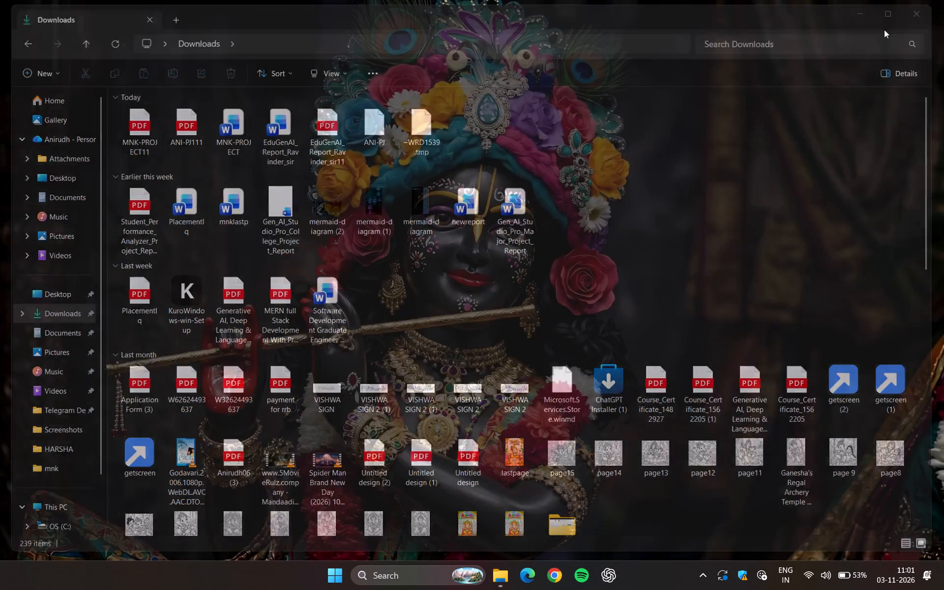
Launch the Kuro app from the recent items in the Windows search.
{"action": "left_click", "coordinate": [704, 589]}
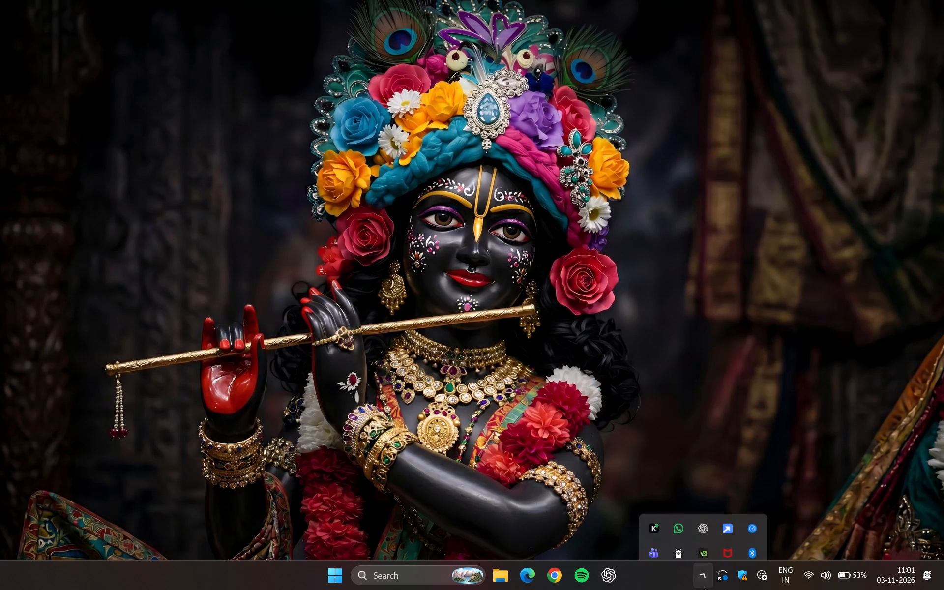
{"action": "left_click", "coordinate": [428, 581]}
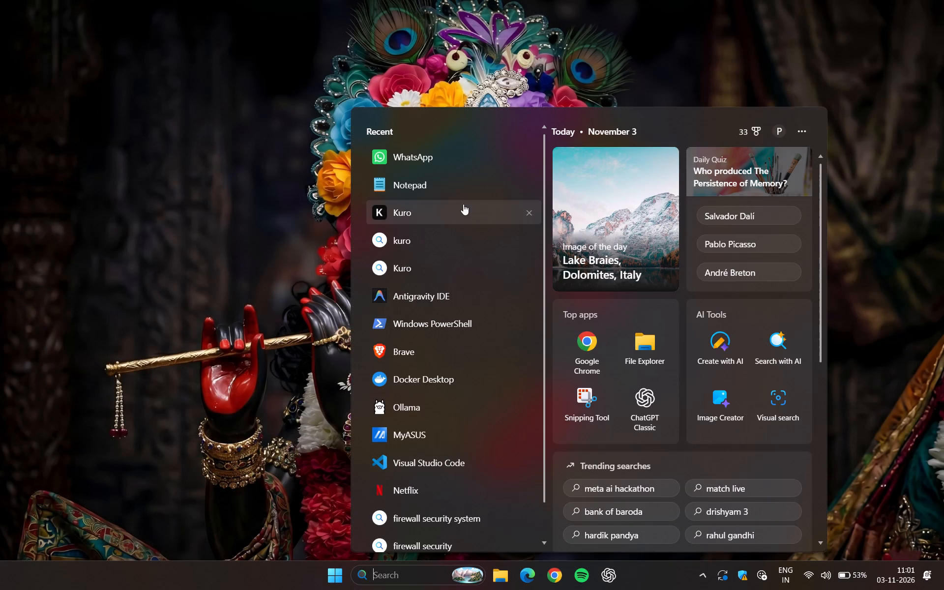
{"action": "left_click", "coordinate": [436, 201]}
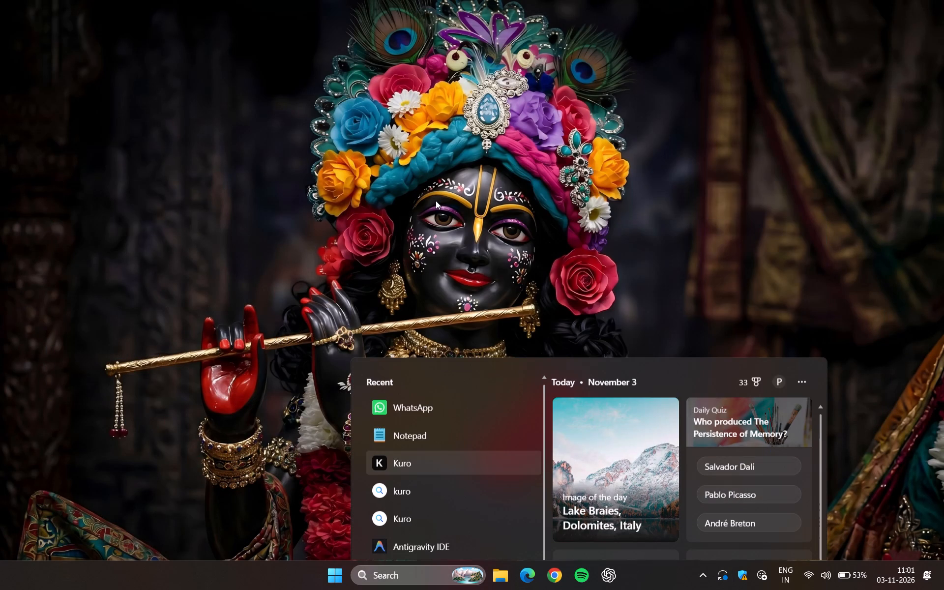